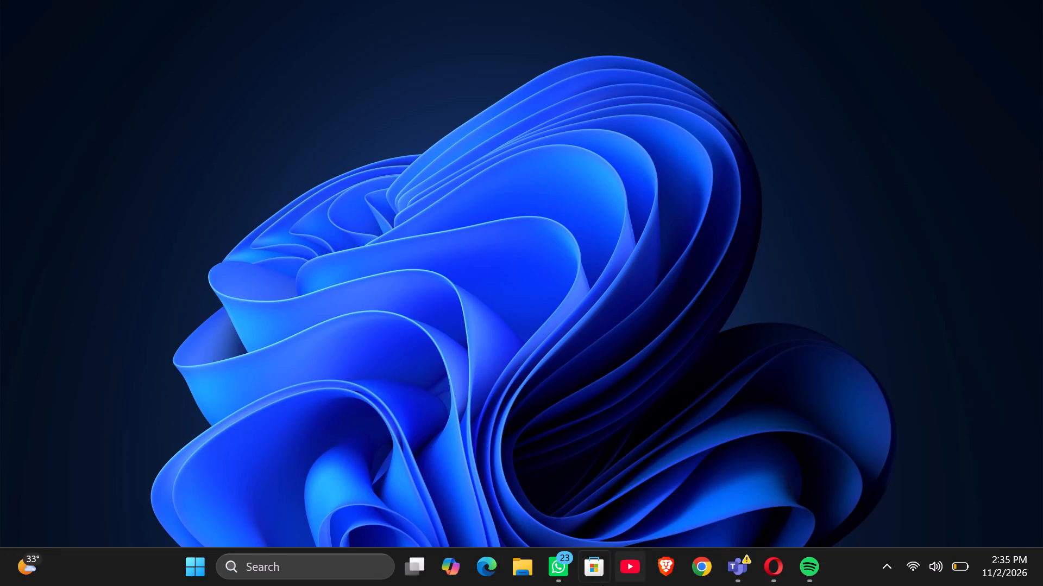
Launch Microsoft Word.
left_click(192, 578)
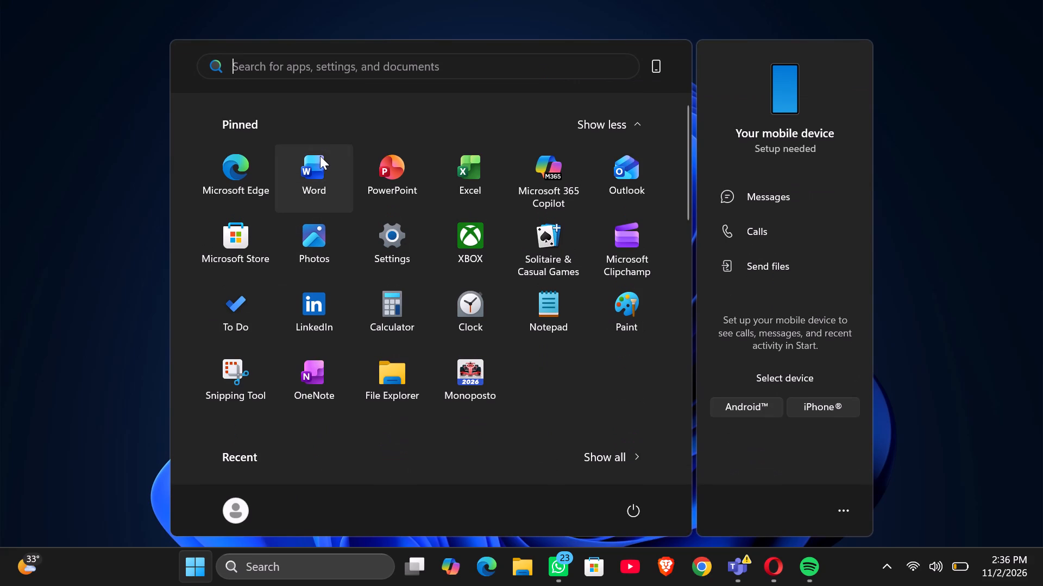
double_click(318, 167)
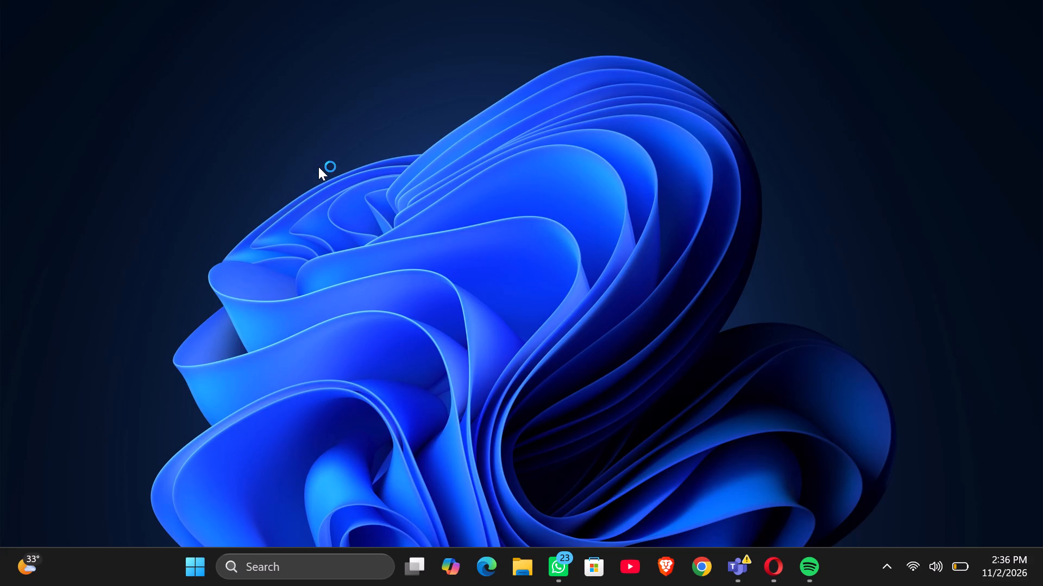
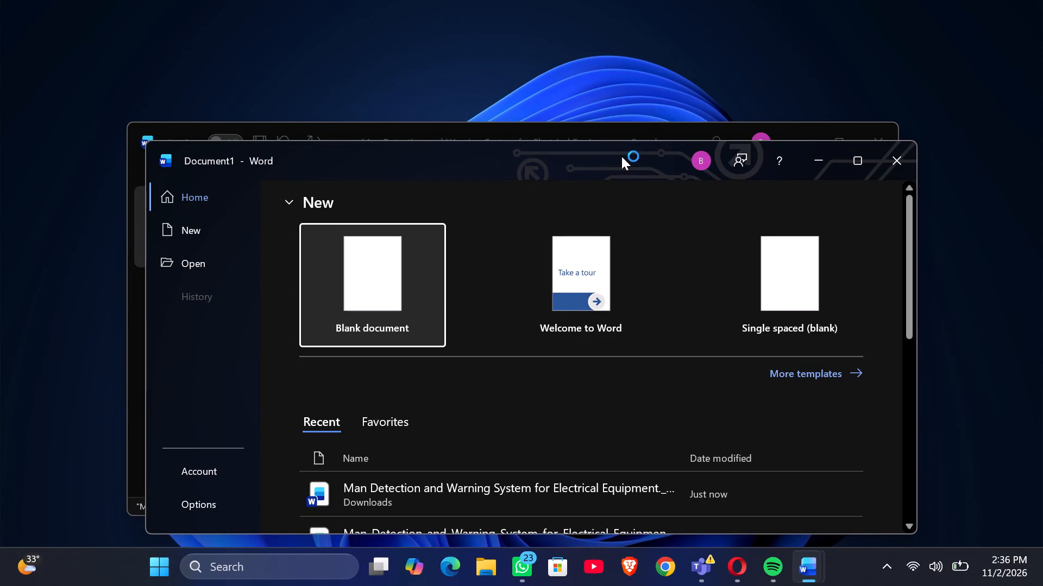
Maximize the start window and create a new blank document.
left_click(850, 169)
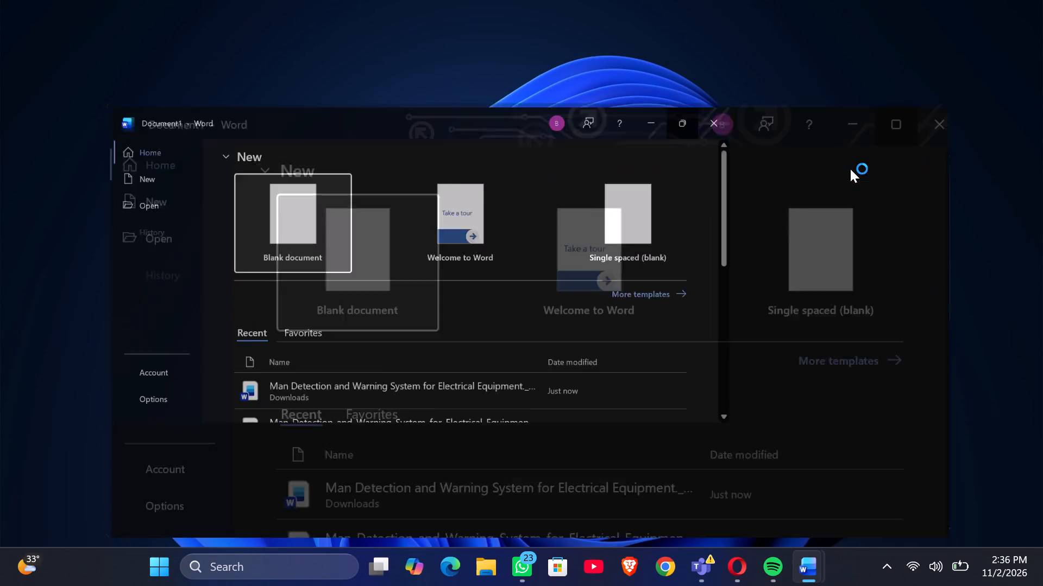
double_click(218, 165)
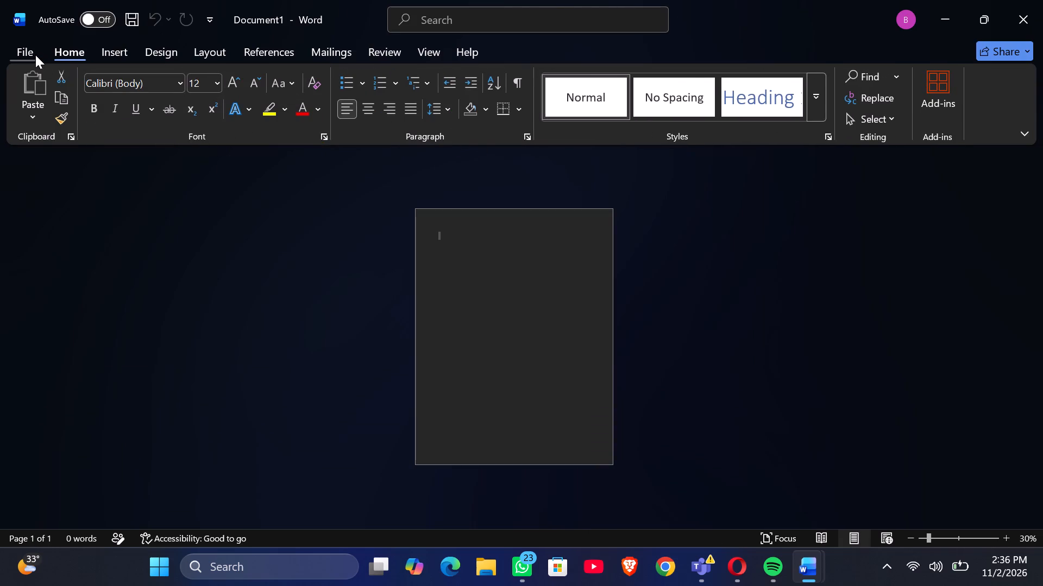
Open the recent document "Man Detection and Warning System for Electrical Equipment.___removed" from Downloads.
left_click(35, 55)
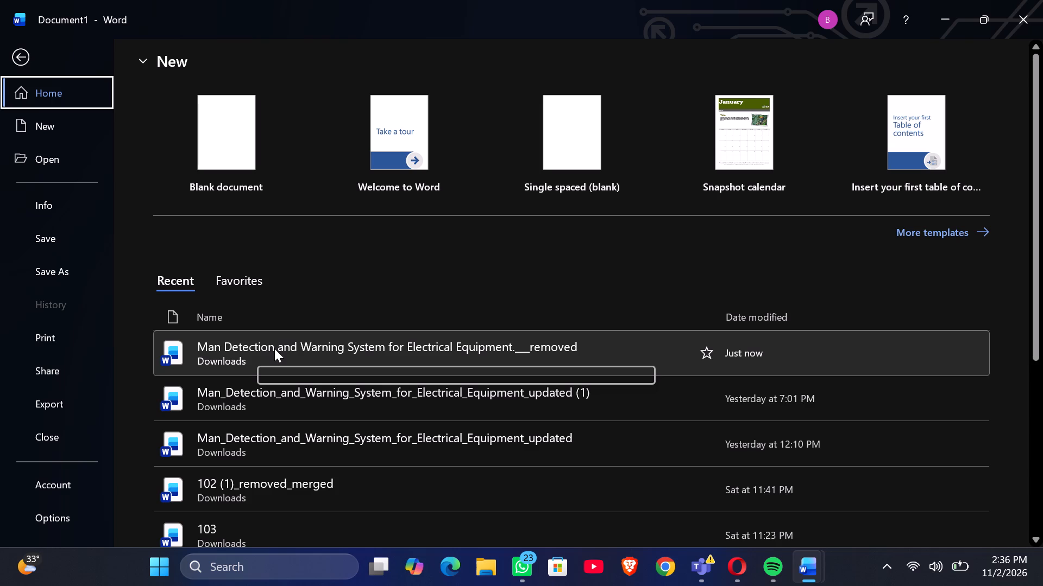
left_click(274, 348)
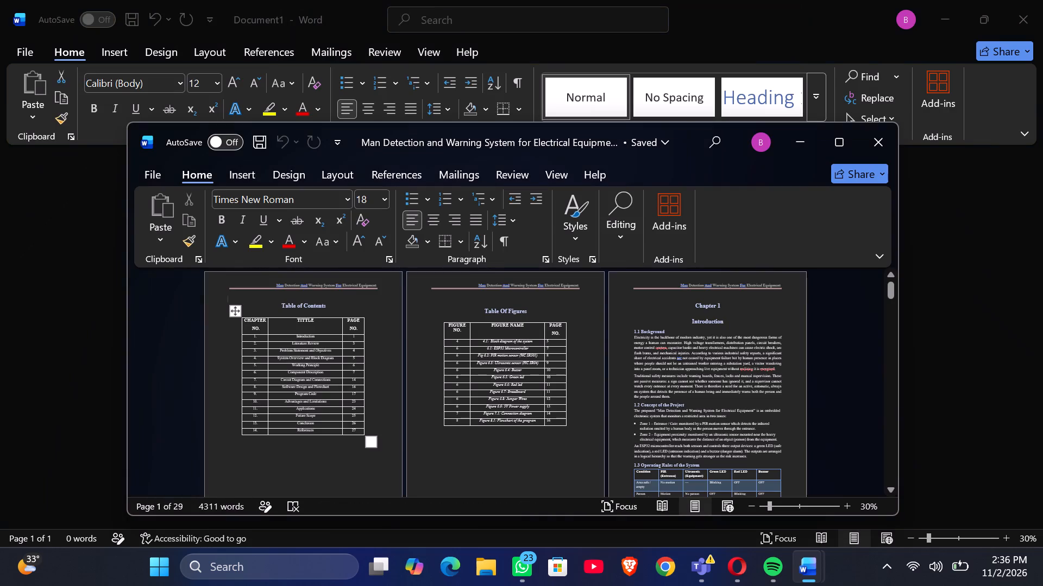
Return to the blank document's window and bring up its list of recent documents.
scroll(300, 356, "up", 4, "ctrl")
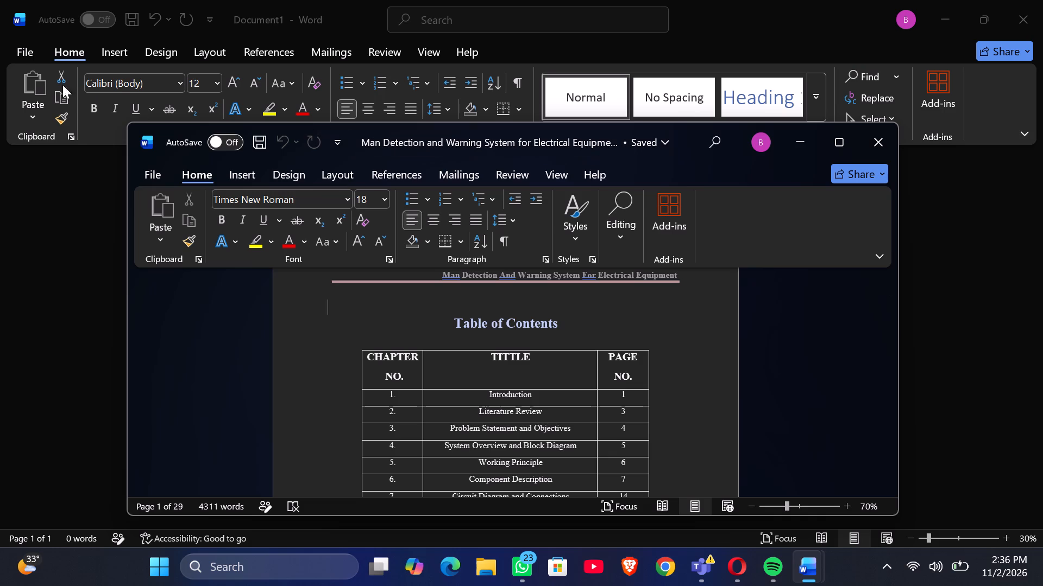
left_click(18, 55)
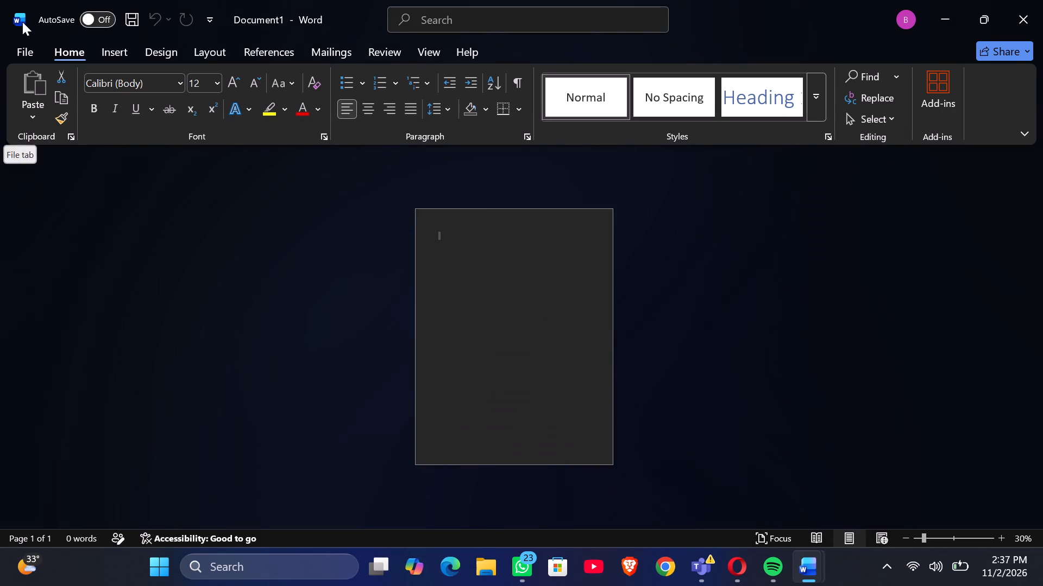
left_click(18, 43)
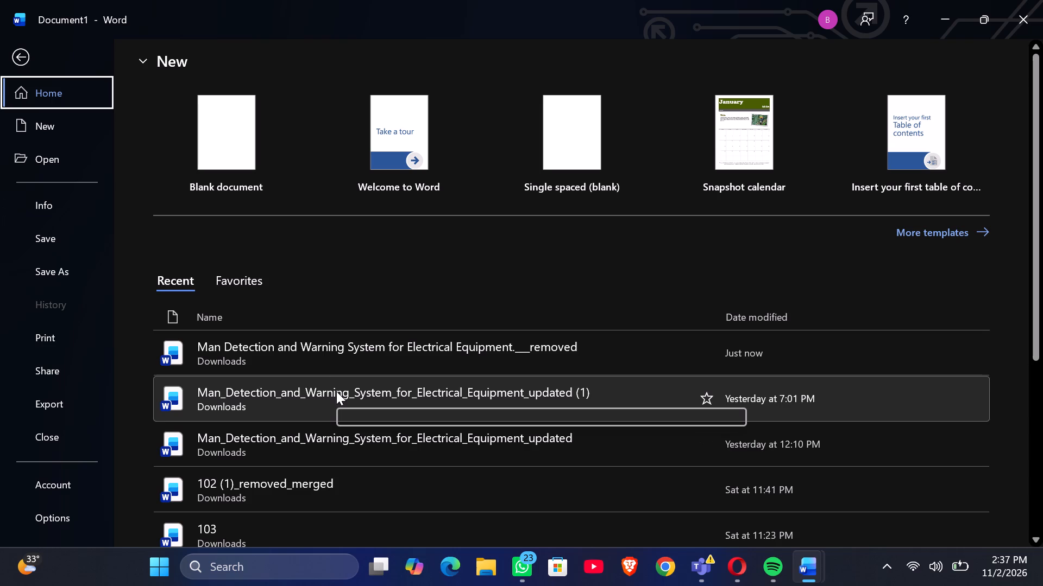
Minimize both Word windows and switch to WhatsApp.
left_click(941, 10)
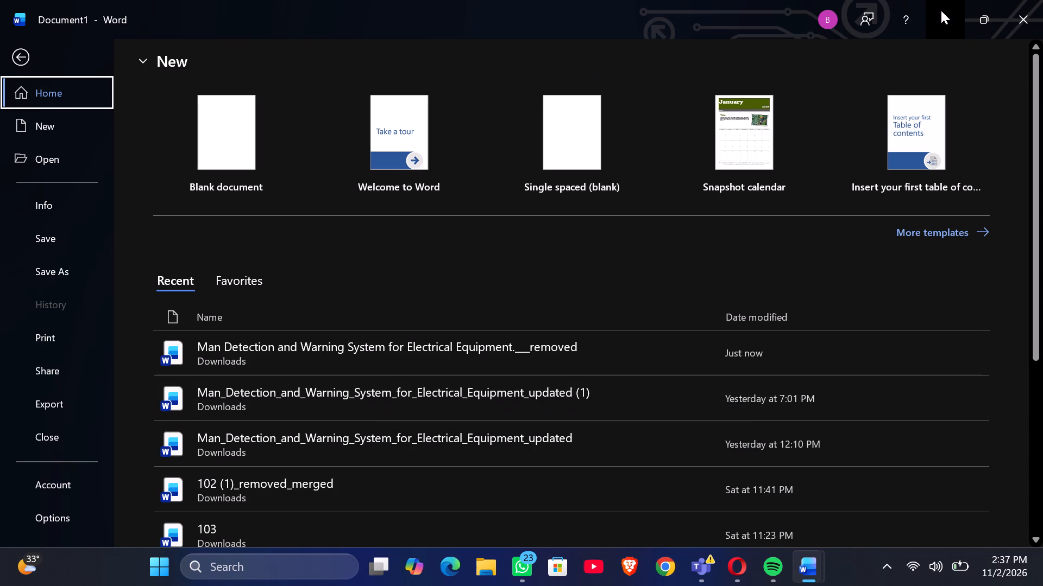
left_click(802, 151)
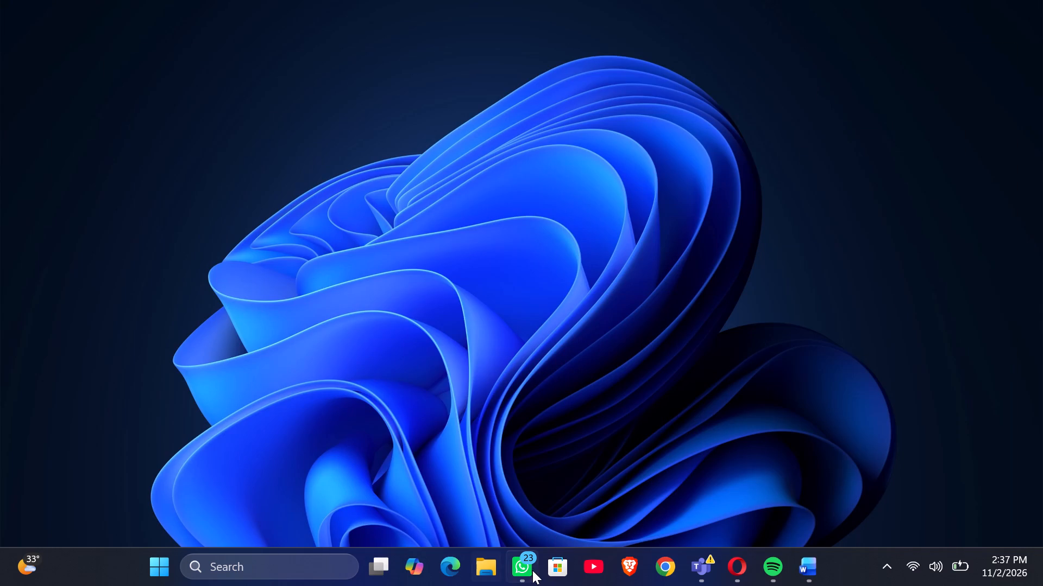
left_click(523, 562)
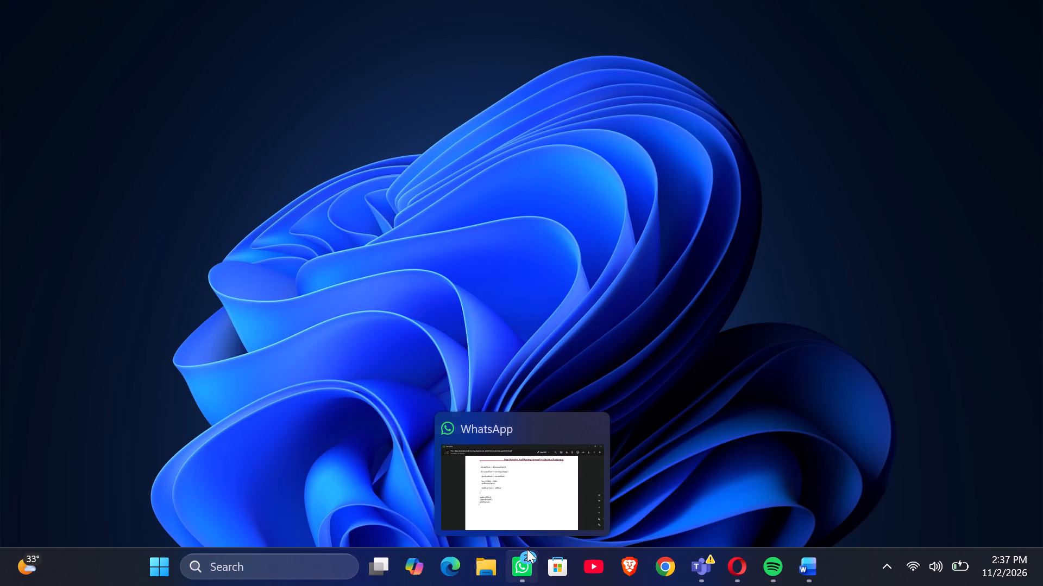
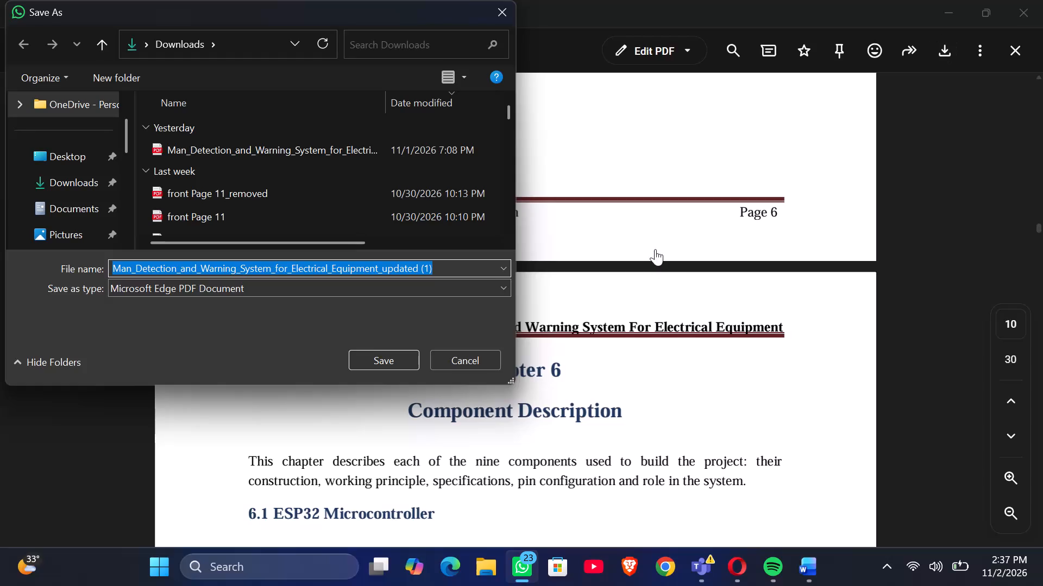
Open the file name for editing at its end while saving the WhatsApp report PDF to Downloads.
left_click(475, 269)
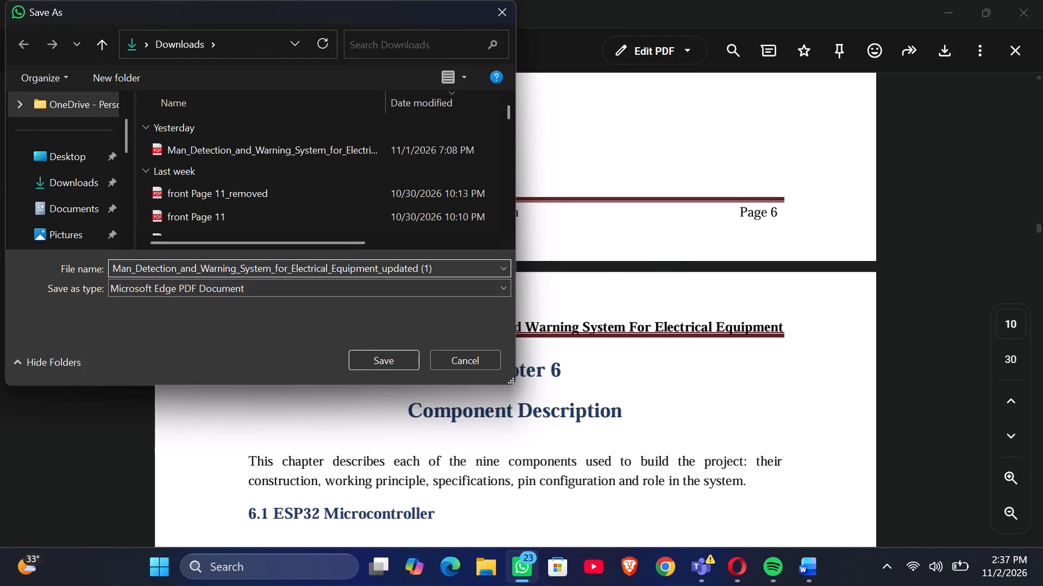
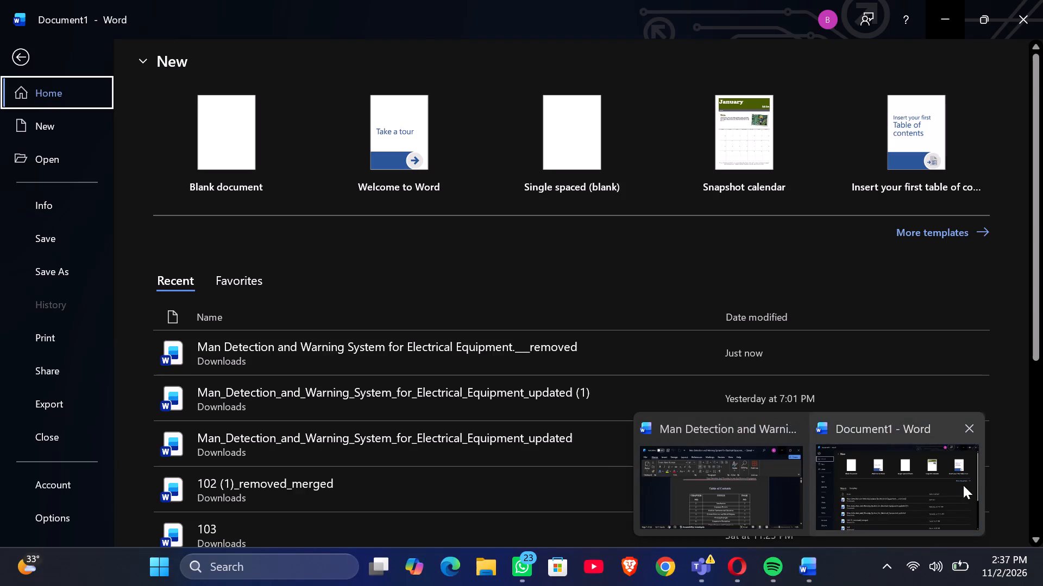
Open the recent document "Man_Detection_and_Warning_System_for_Electrical_Equipment_updated (1)" from Downloads.
left_click(963, 485)
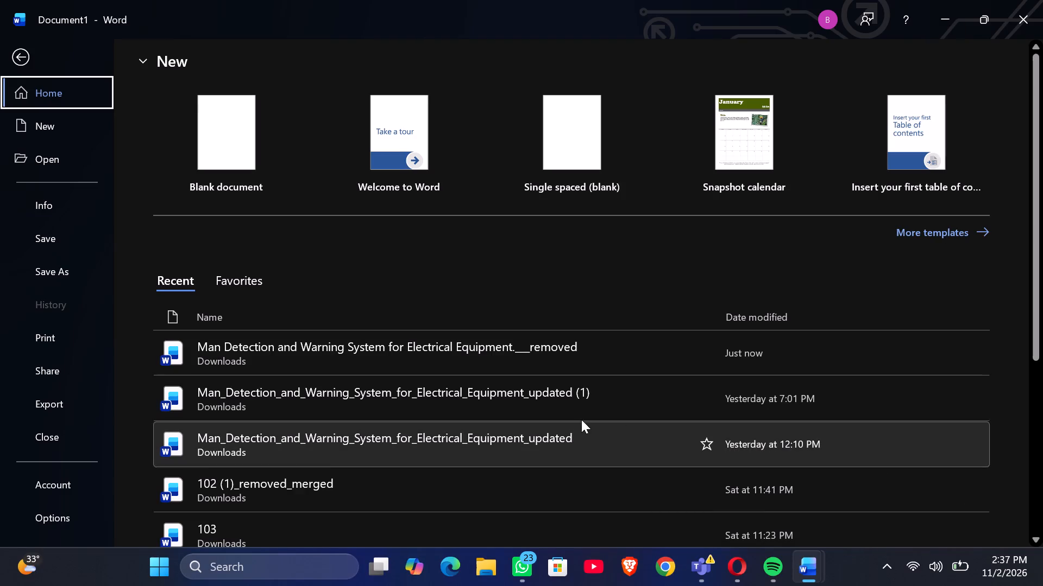
left_click(576, 391)
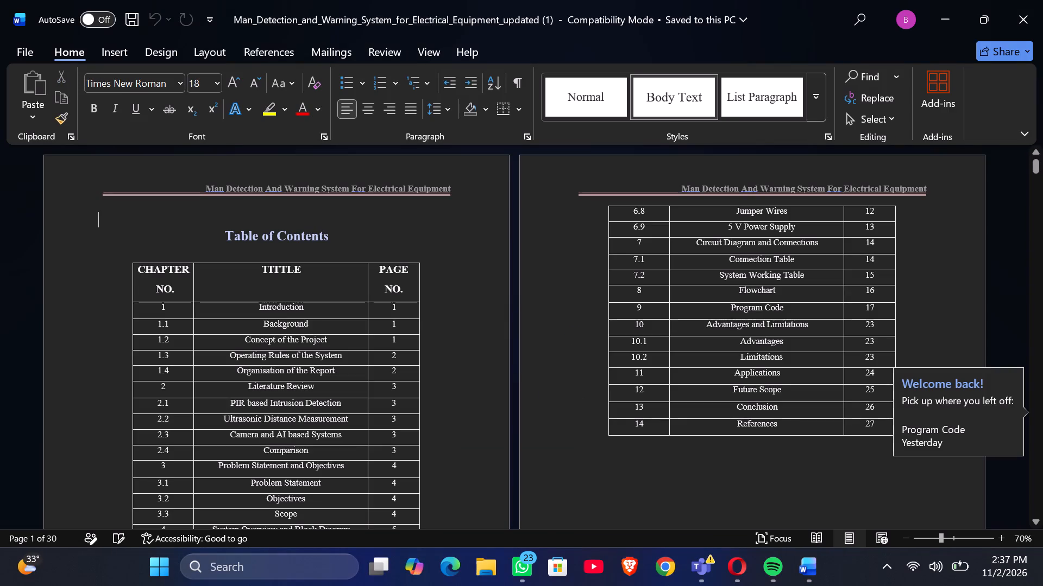
Look through the Table of Contents, the Table Of Figures and the beginning of Chapter 1, Introduction.
scroll(539, 387, "down", 4)
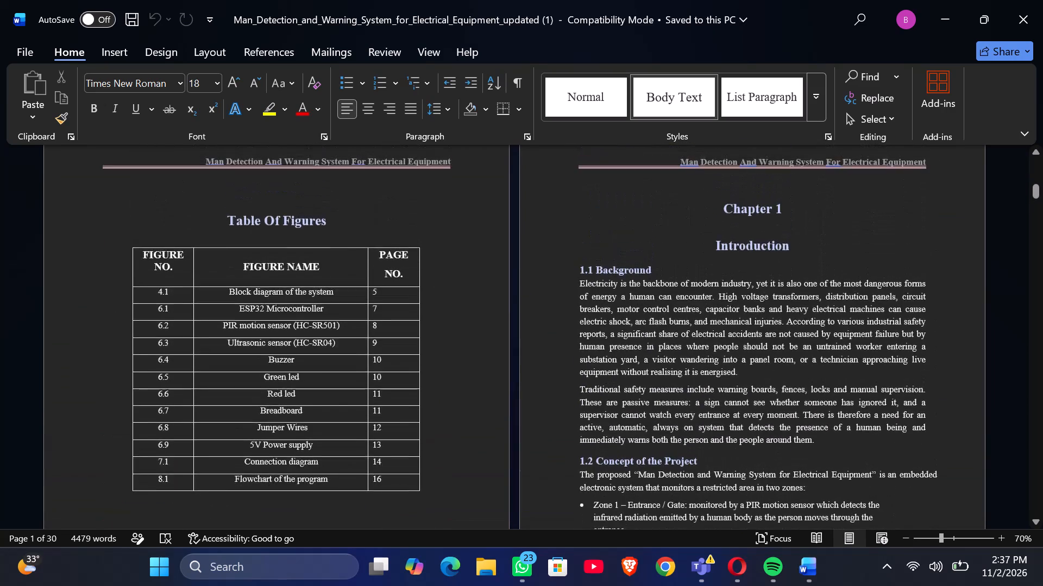
scroll(539, 387, "up", 4, "ctrl")
scroll(539, 387, "up", 10)
scroll(539, 387, "down", 2)
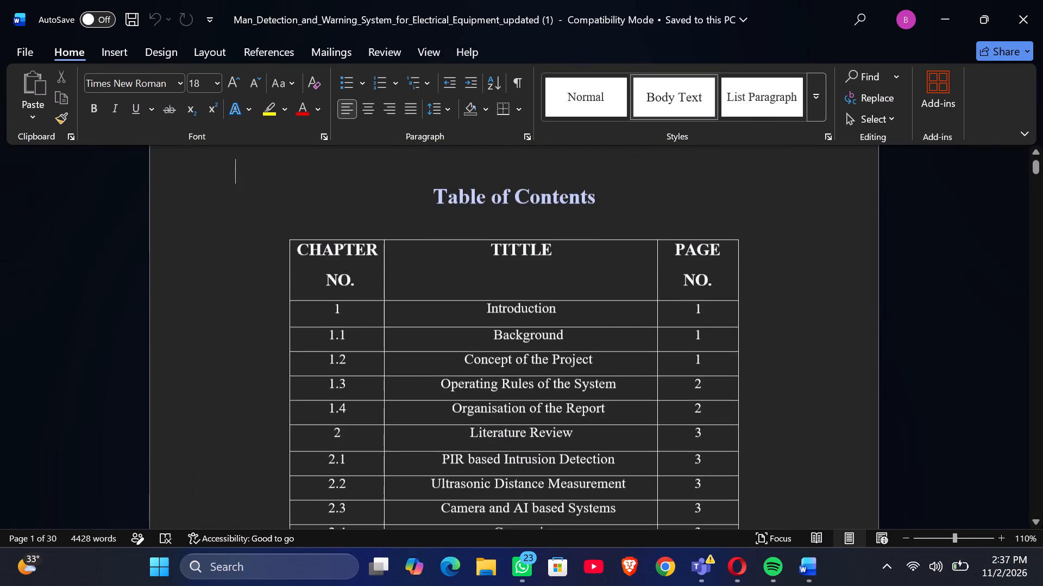
scroll(539, 387, "down", 5)
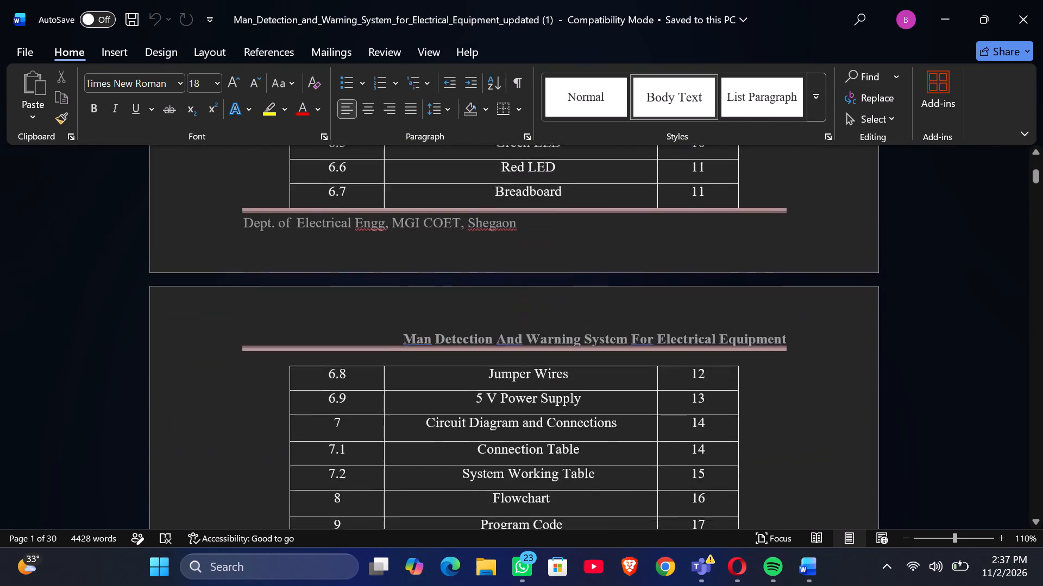
scroll(539, 387, "down", 4)
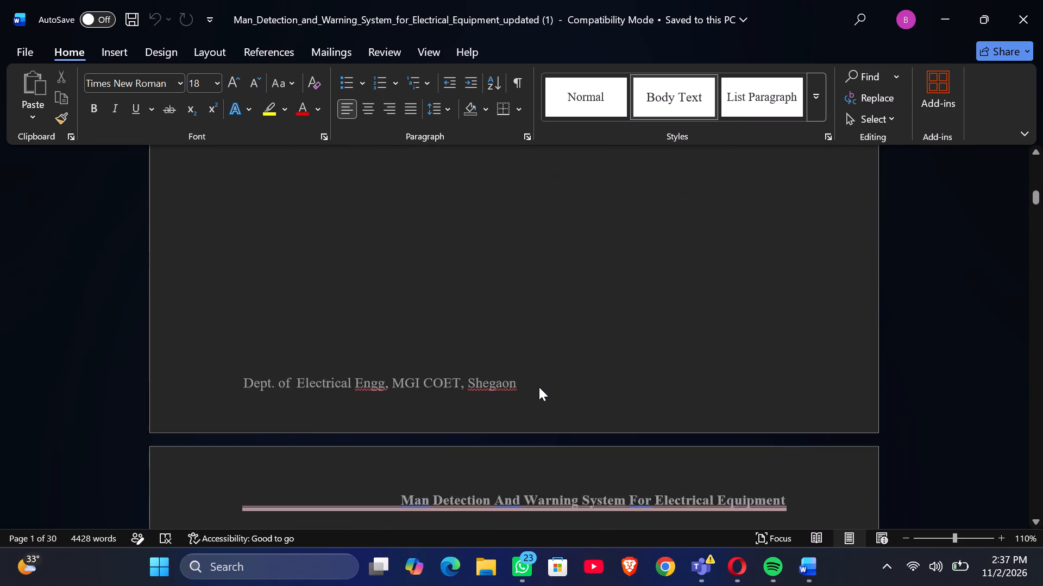
scroll(539, 387, "down", 2)
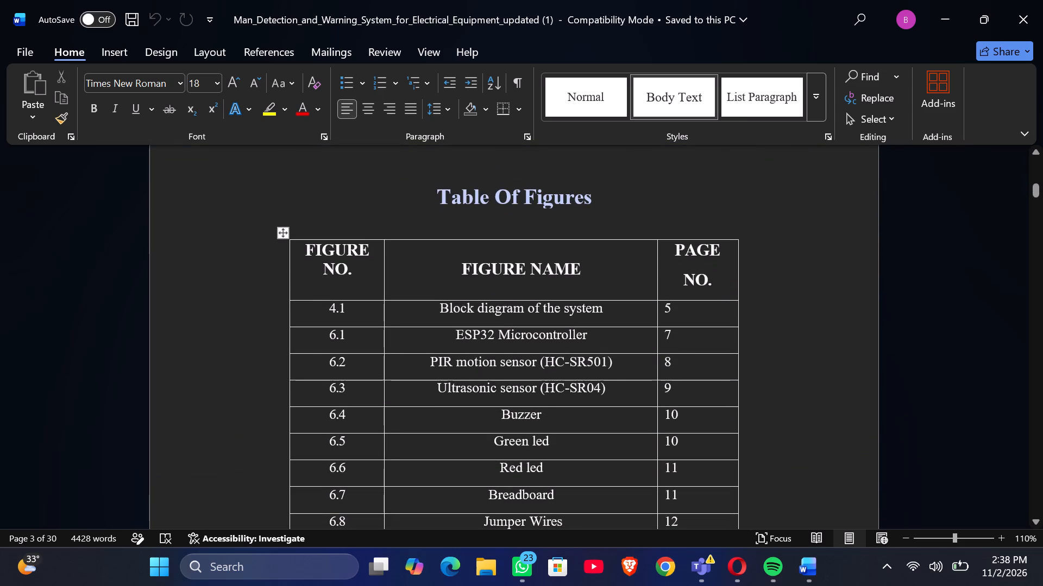
scroll(539, 387, "down", 2)
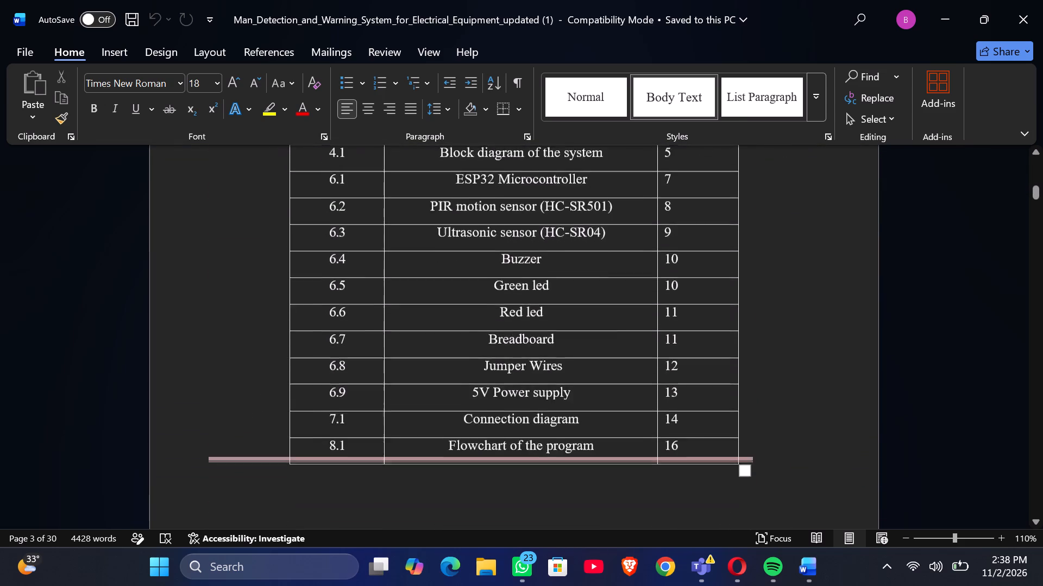
scroll(539, 387, "down", 3)
scroll(539, 387, "up", 1)
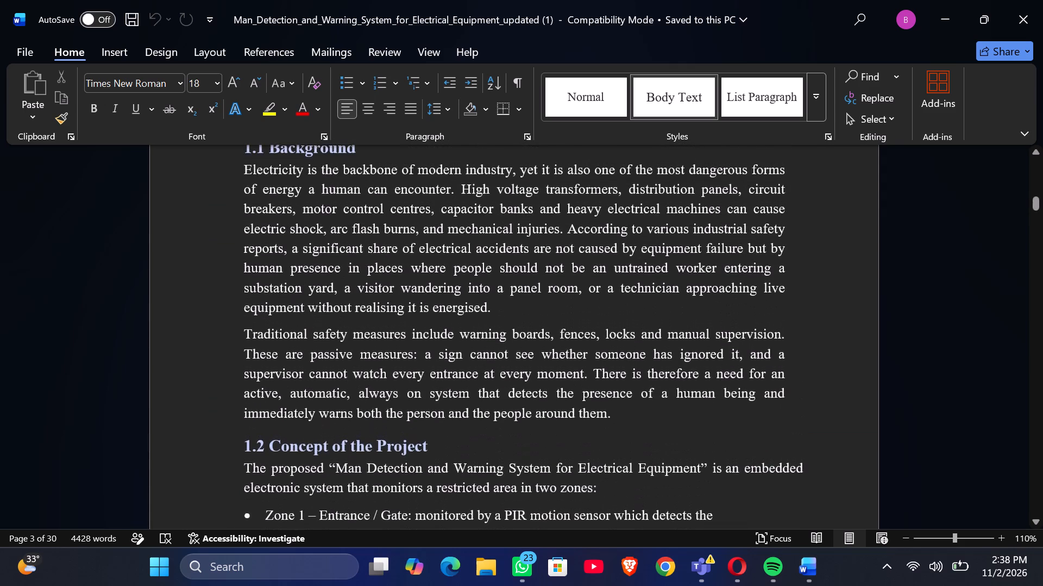
scroll(539, 387, "up", 2)
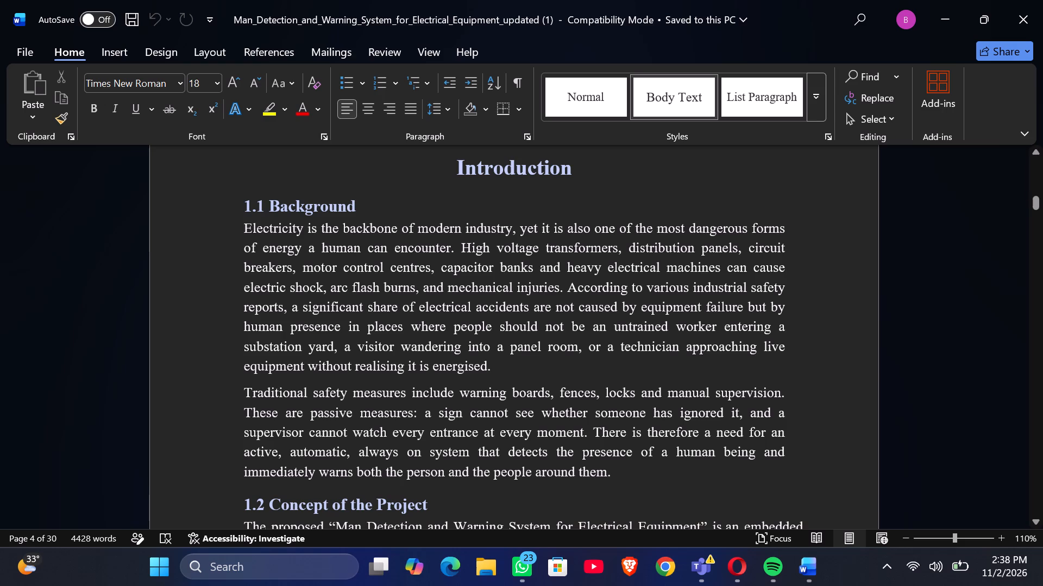
Delete the colon after "These are passive measures" in section 1.1 Background.
left_click(420, 413)
key("BackSpace")
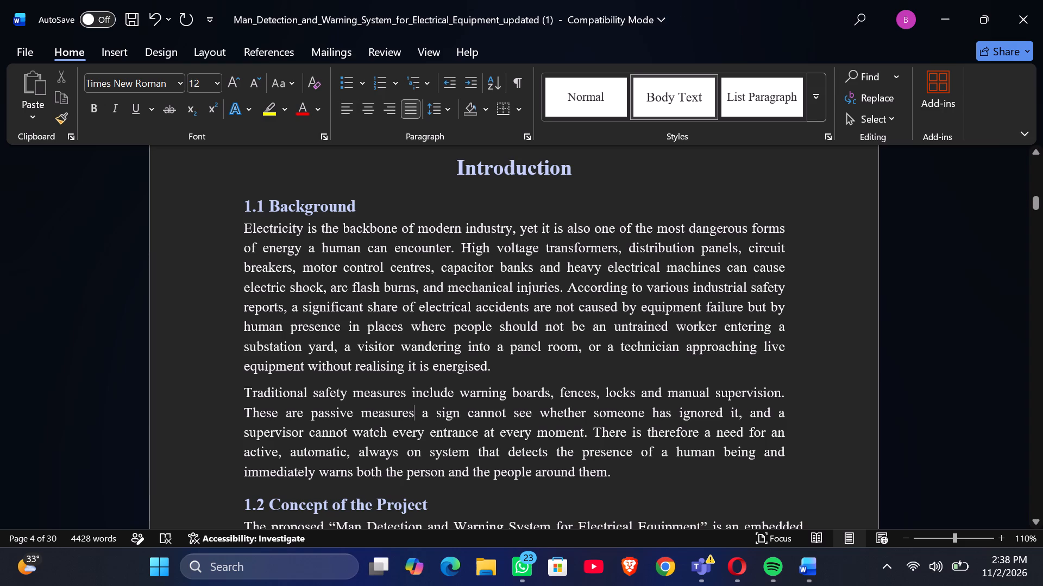
Delete the colon after "a restricted area in two zones" in section 1.2 Concept of the Project.
scroll(635, 443, "down", 2)
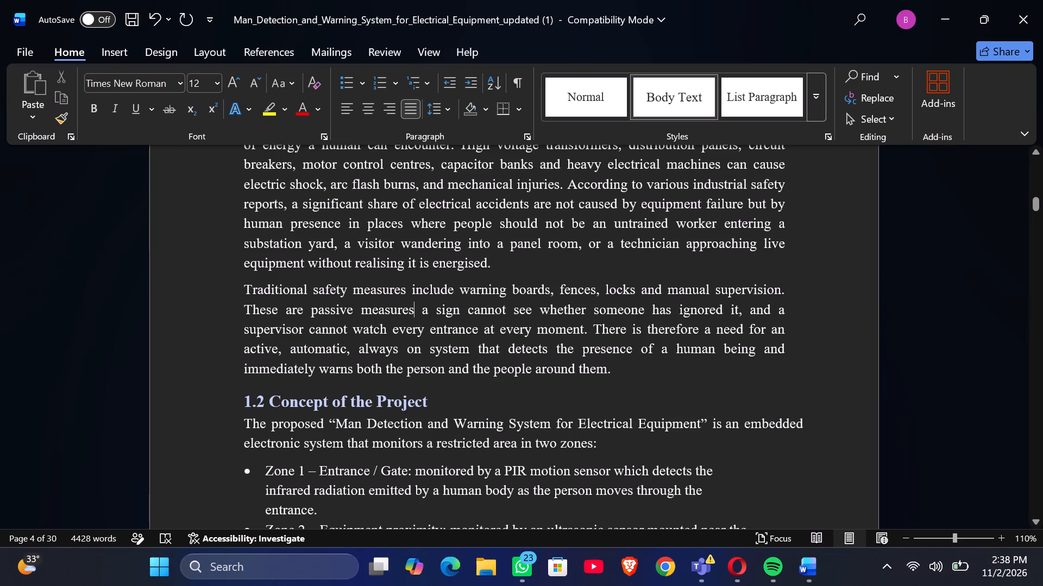
left_click(598, 446)
key("BackSpace")
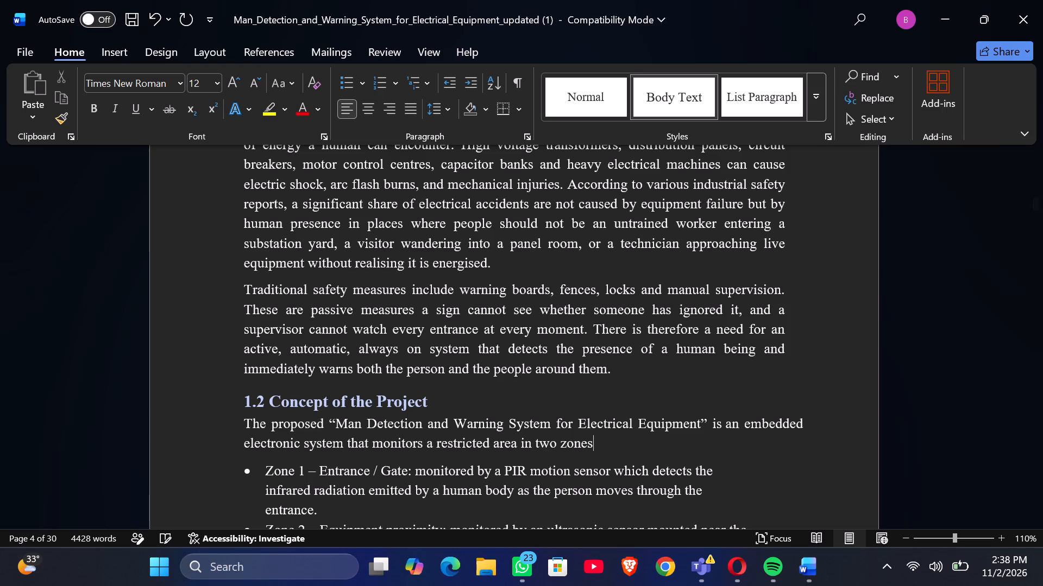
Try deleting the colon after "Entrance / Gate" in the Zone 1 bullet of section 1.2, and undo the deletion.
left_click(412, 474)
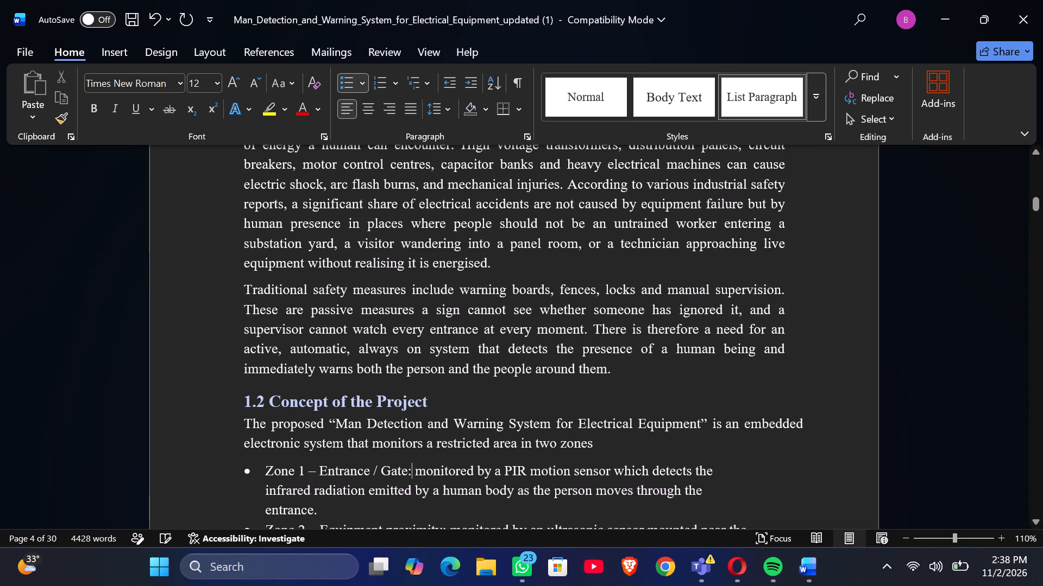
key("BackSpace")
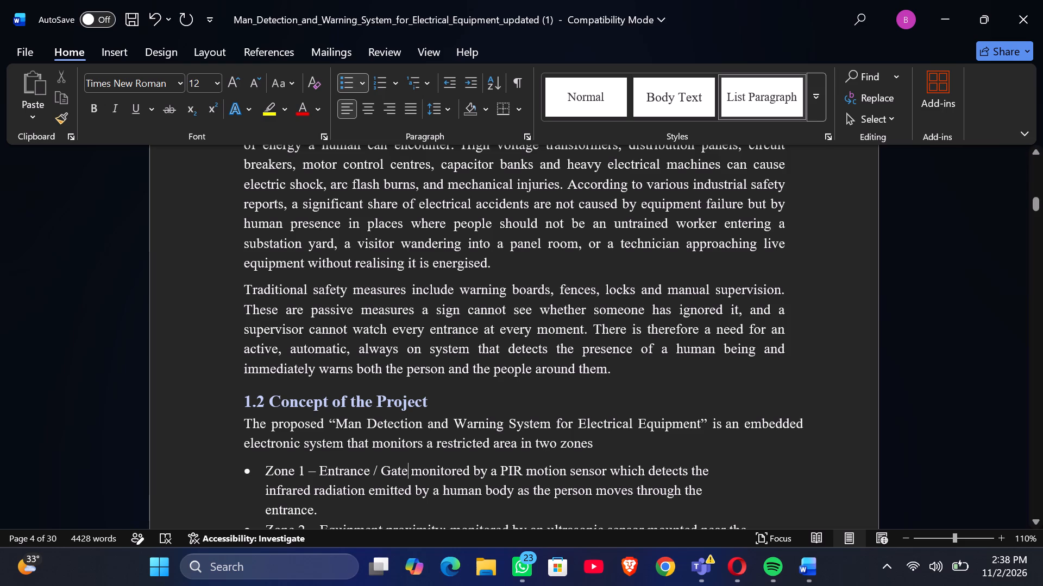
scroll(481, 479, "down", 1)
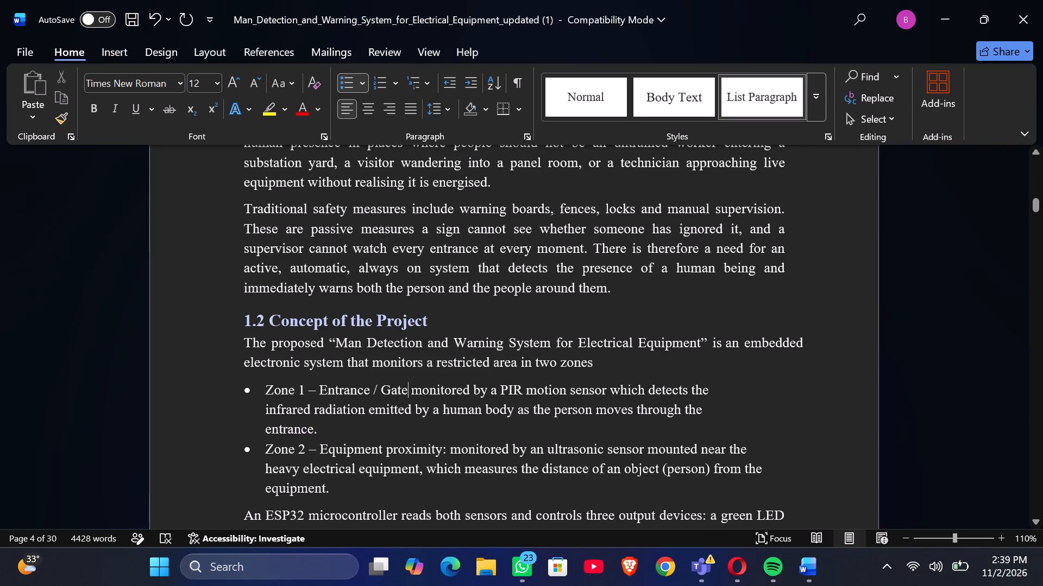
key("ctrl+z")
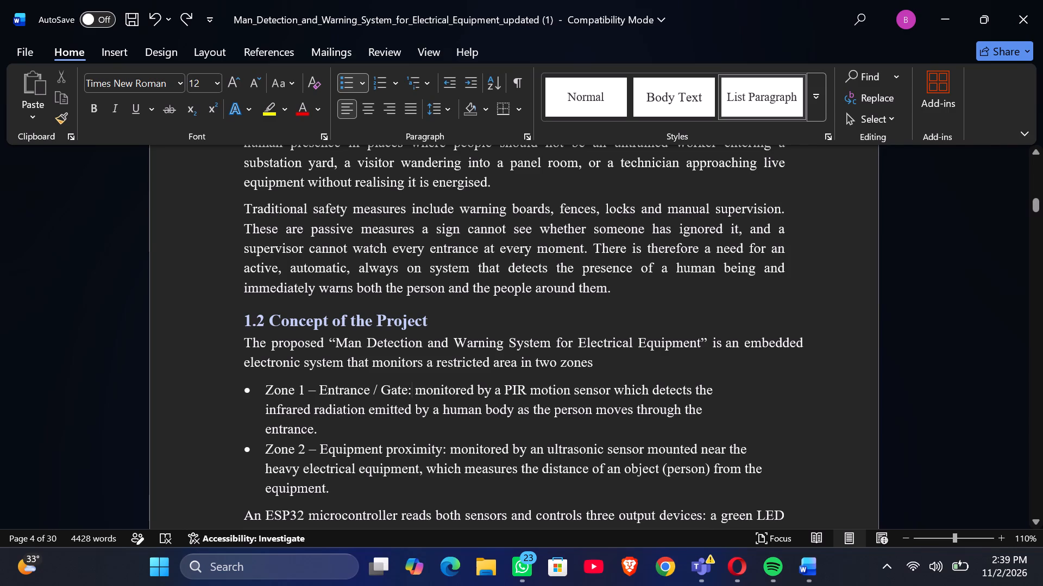
Delete the colon after "three output devices" in the ESP32 microcontroller paragraph of section 1.2.
scroll(479, 461, "down", 1)
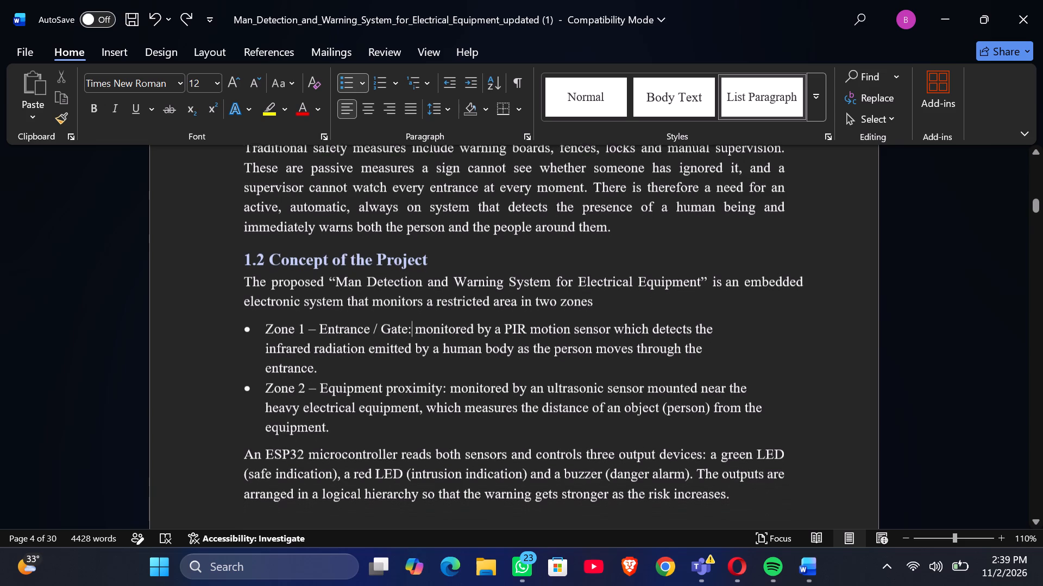
scroll(479, 461, "down", 1)
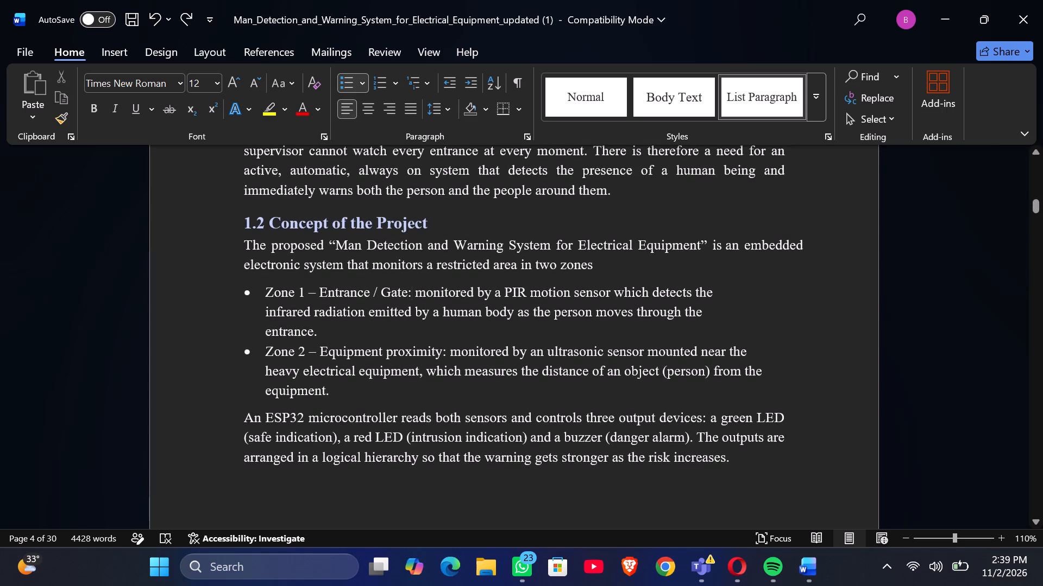
left_click(707, 415)
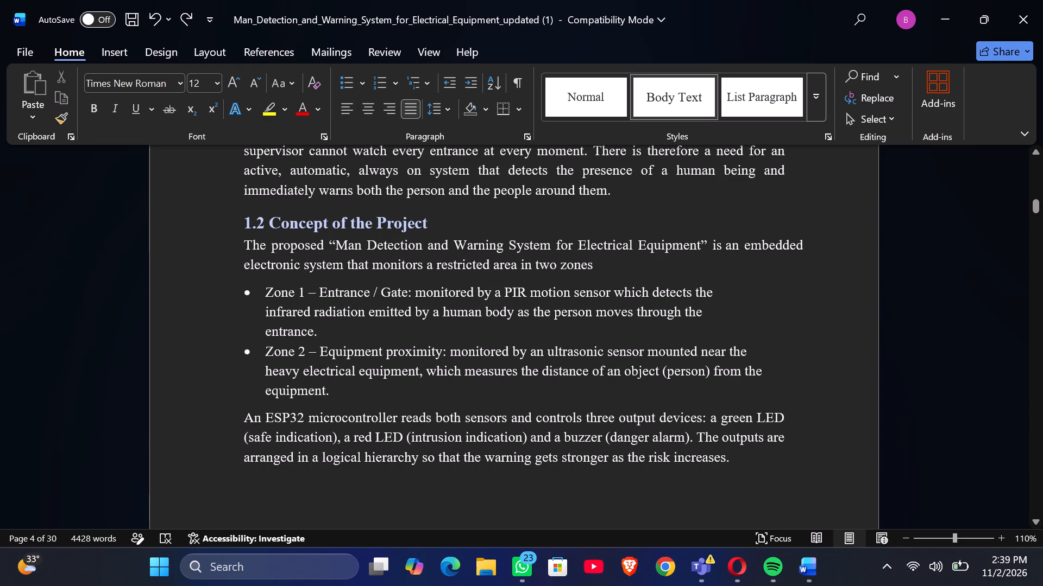
key("BackSpace")
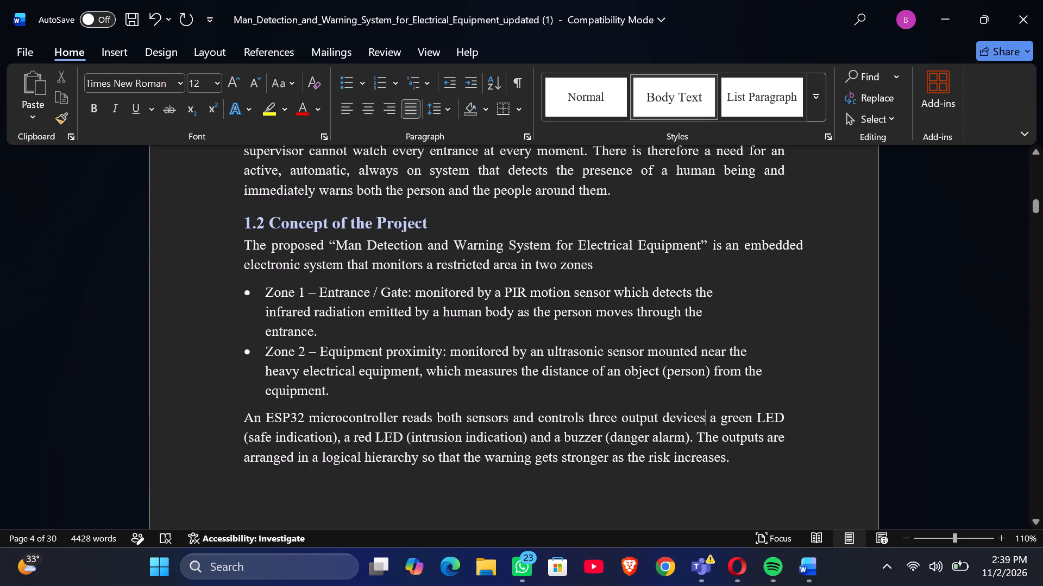
Delete the colon after "The last row is important" in the paragraph below the section 1.3 operating rules table.
scroll(695, 461, "down", 2)
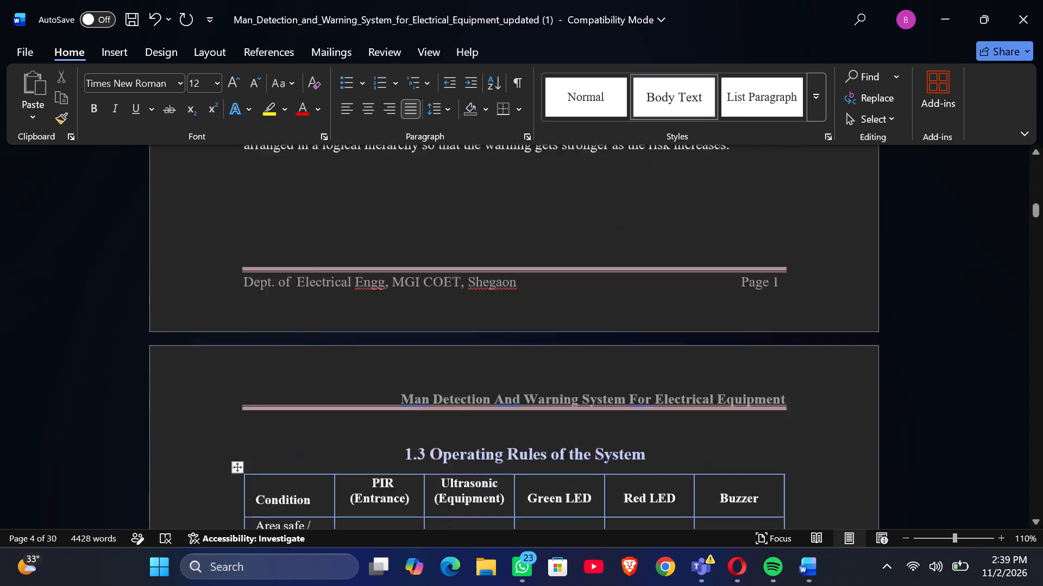
scroll(695, 461, "down", 1)
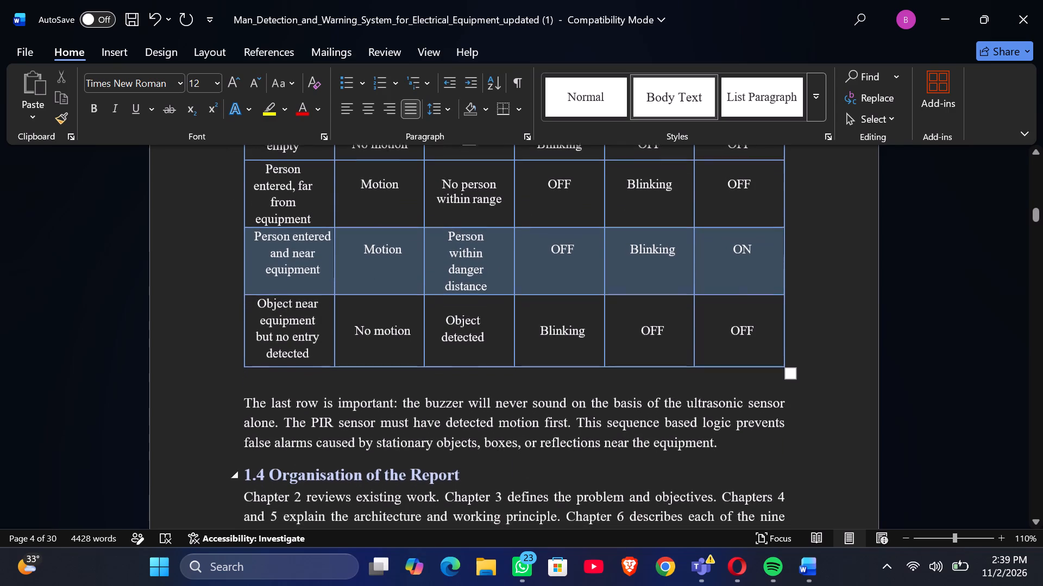
scroll(695, 461, "down", 2)
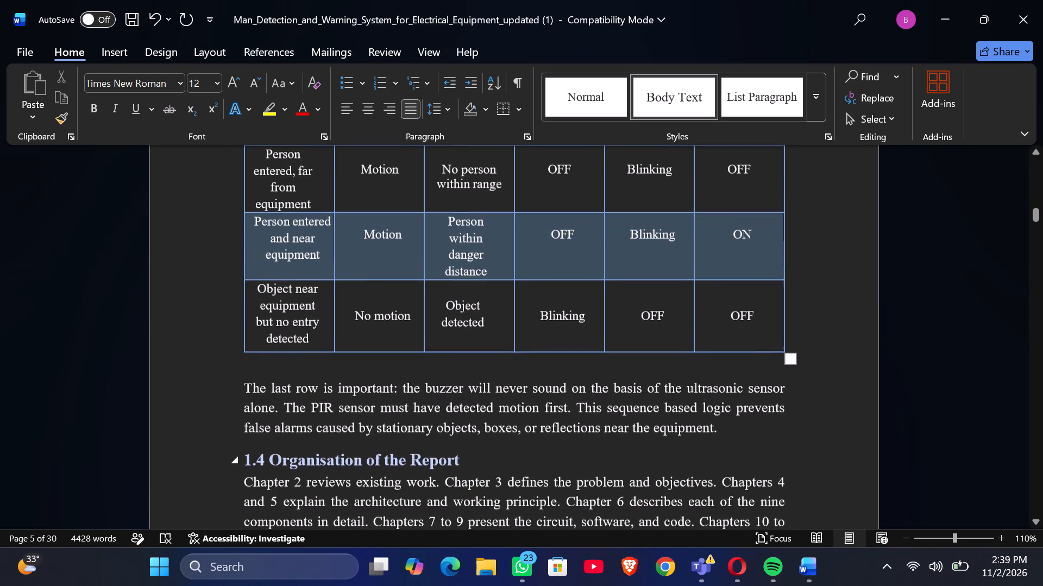
scroll(695, 461, "down", 1)
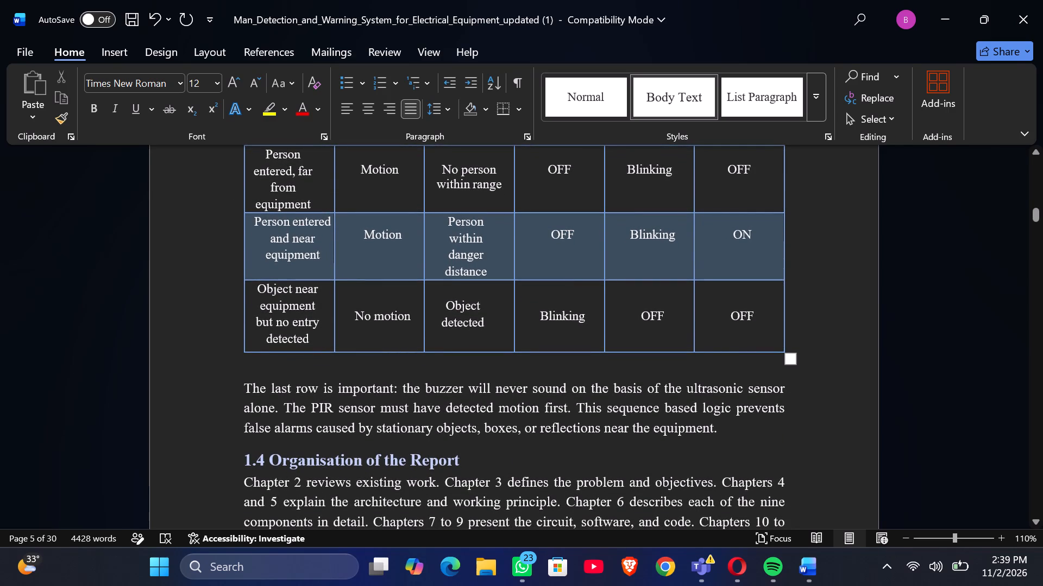
left_click(397, 387)
key("BackSpace")
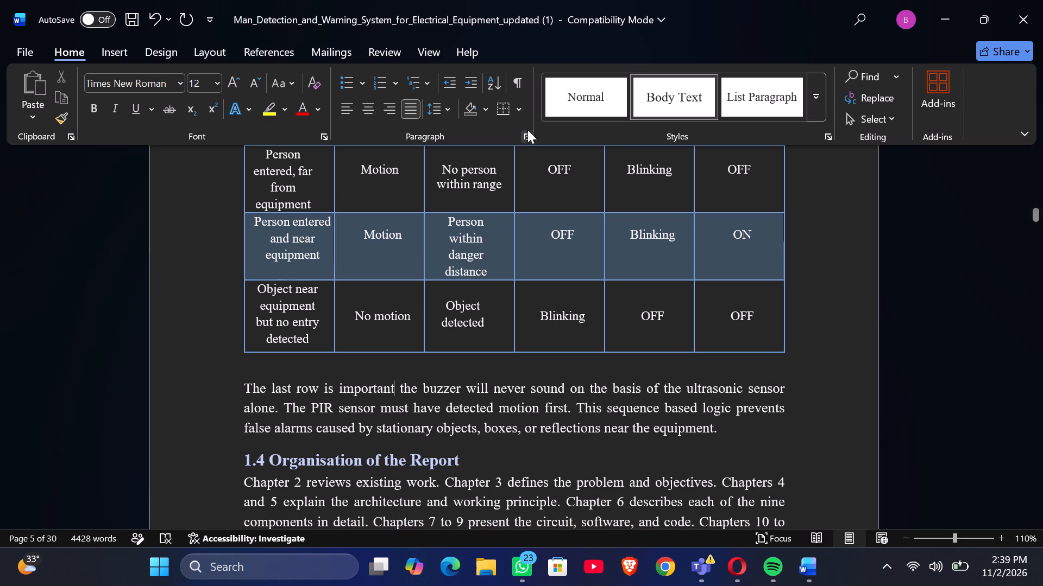
Search the document for colons and check the matches by heading, page and result.
left_click(898, 76)
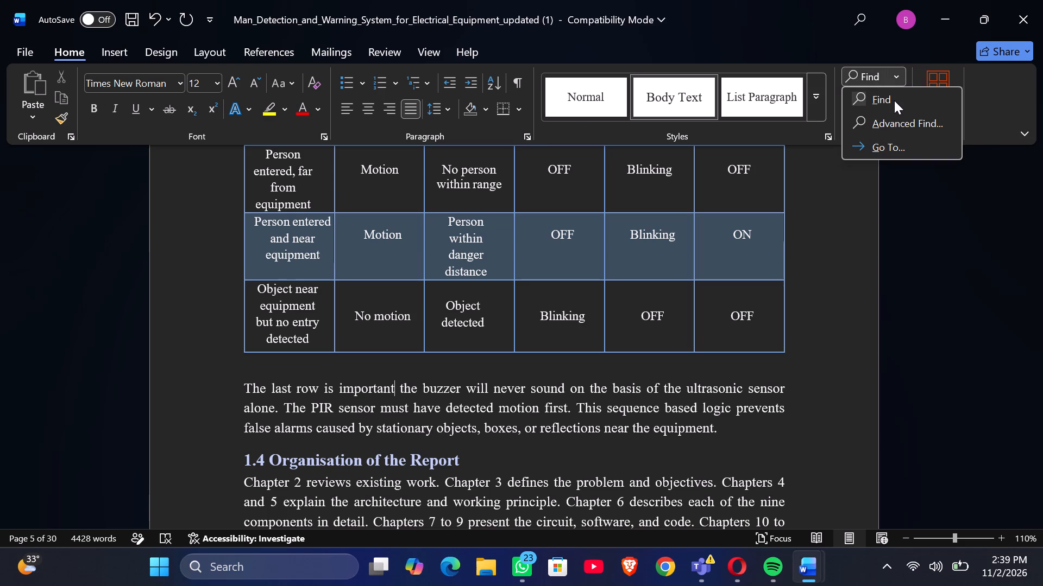
left_click(894, 100)
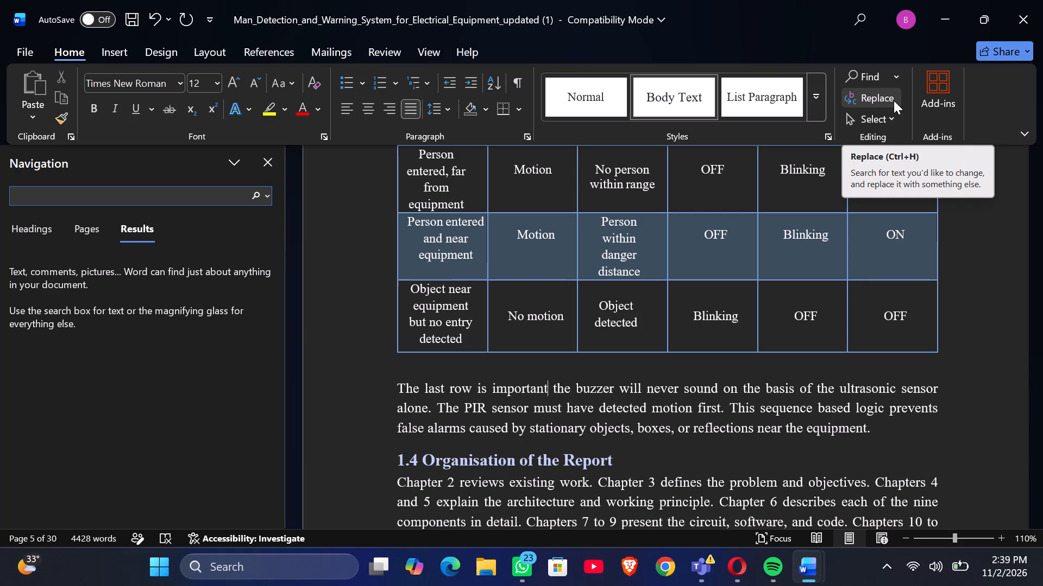
key("shift+colon")
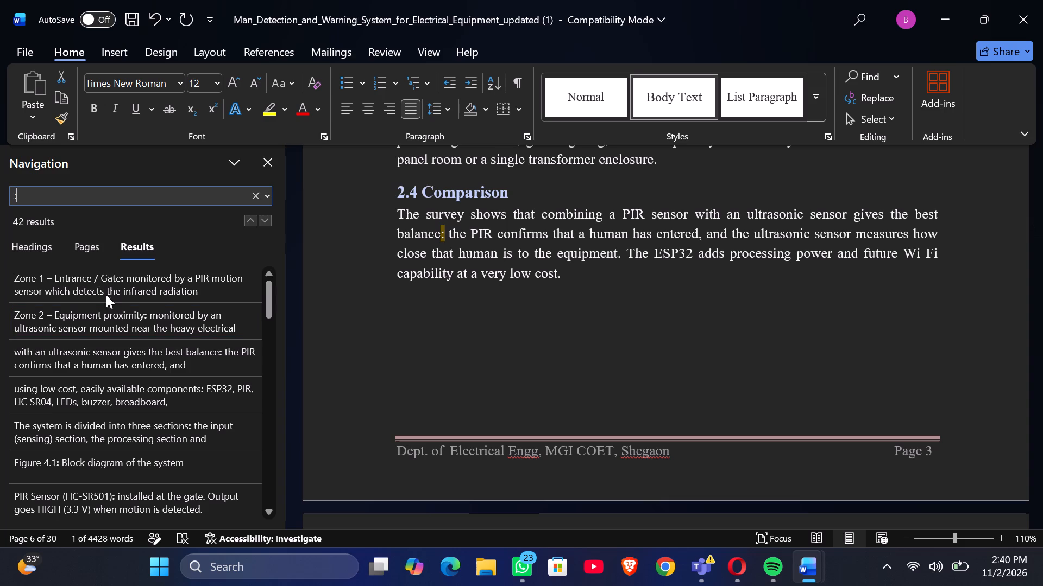
left_click(38, 247)
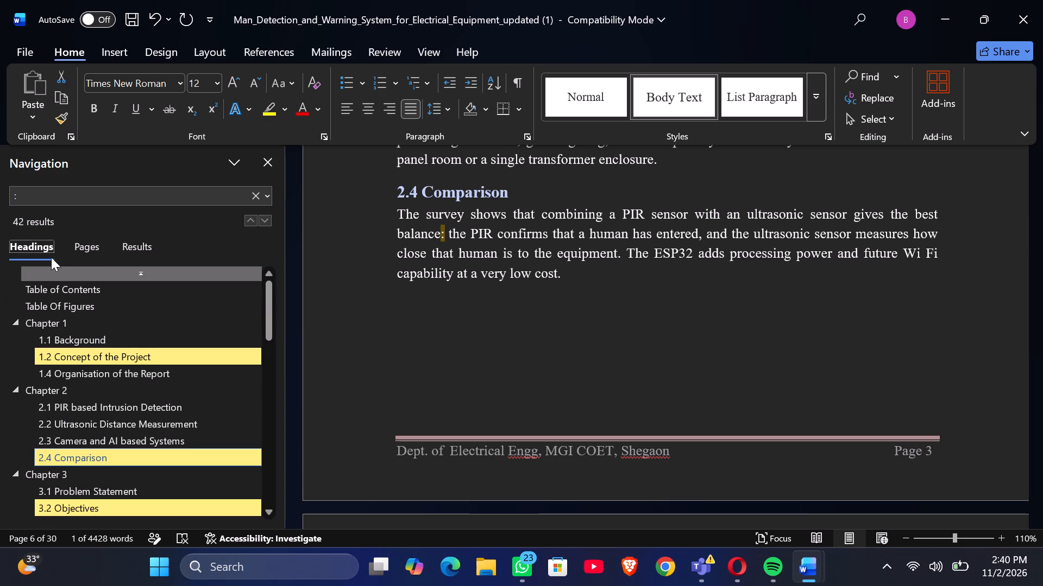
left_click(92, 253)
left_click(116, 246)
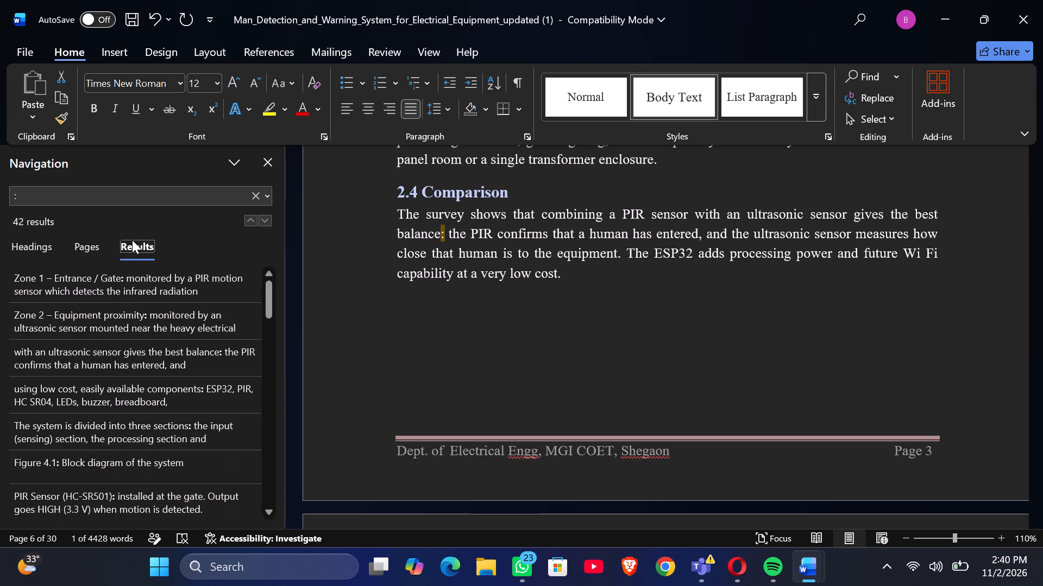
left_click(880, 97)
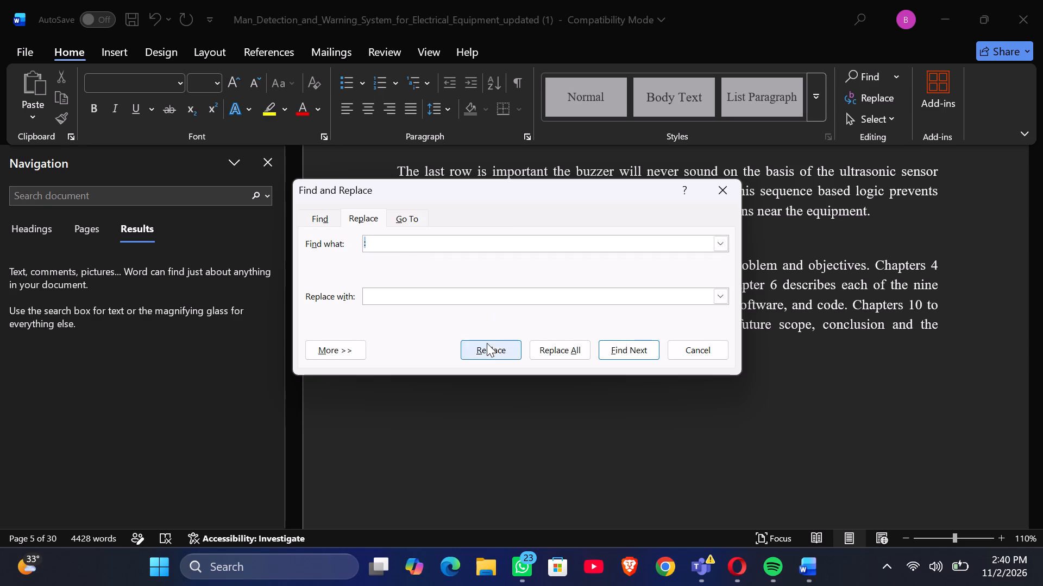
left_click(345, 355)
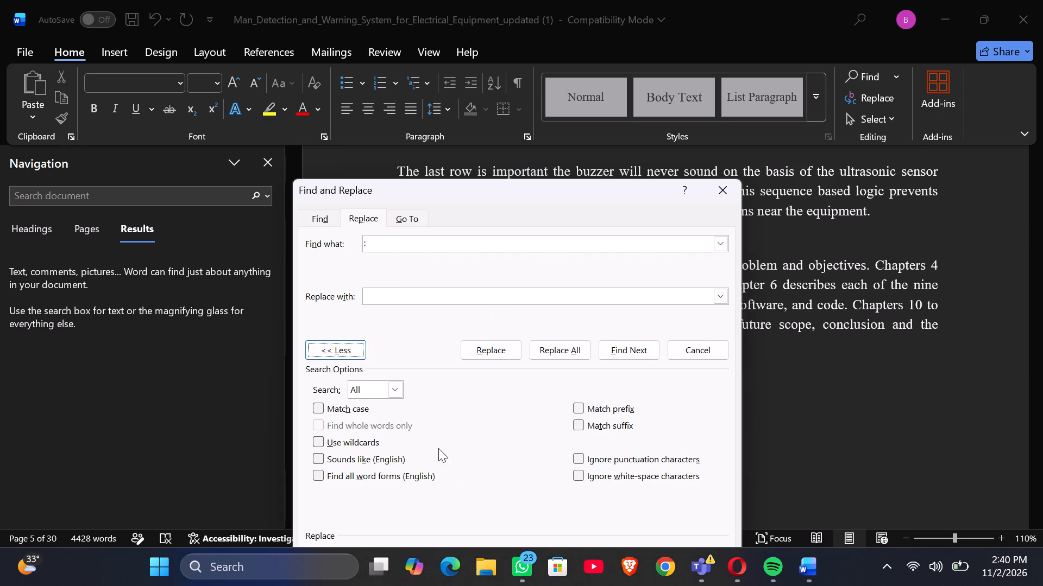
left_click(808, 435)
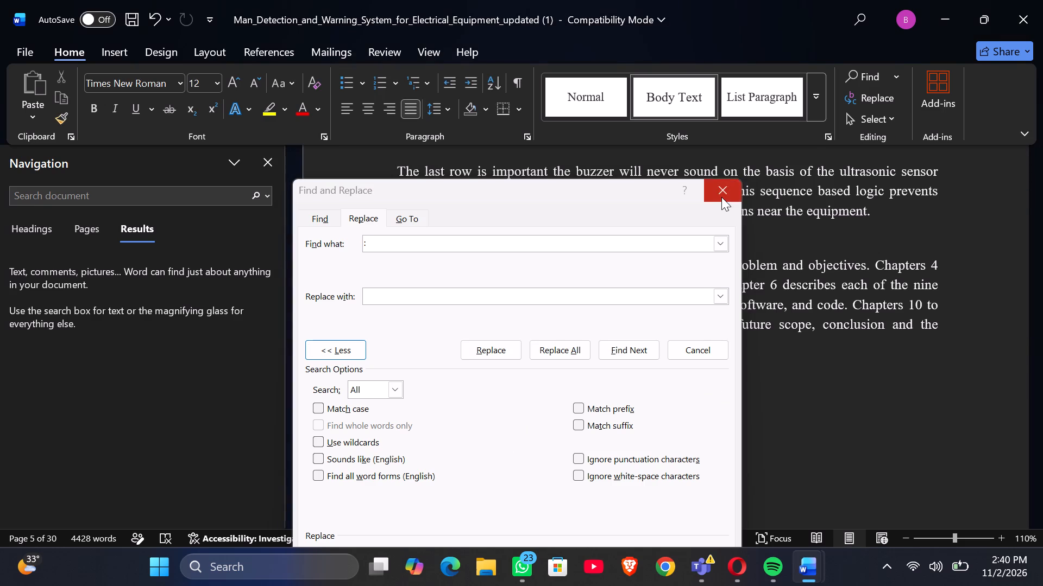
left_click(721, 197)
Turn on Select Objects mode and close the Navigation pane.
left_click(878, 120)
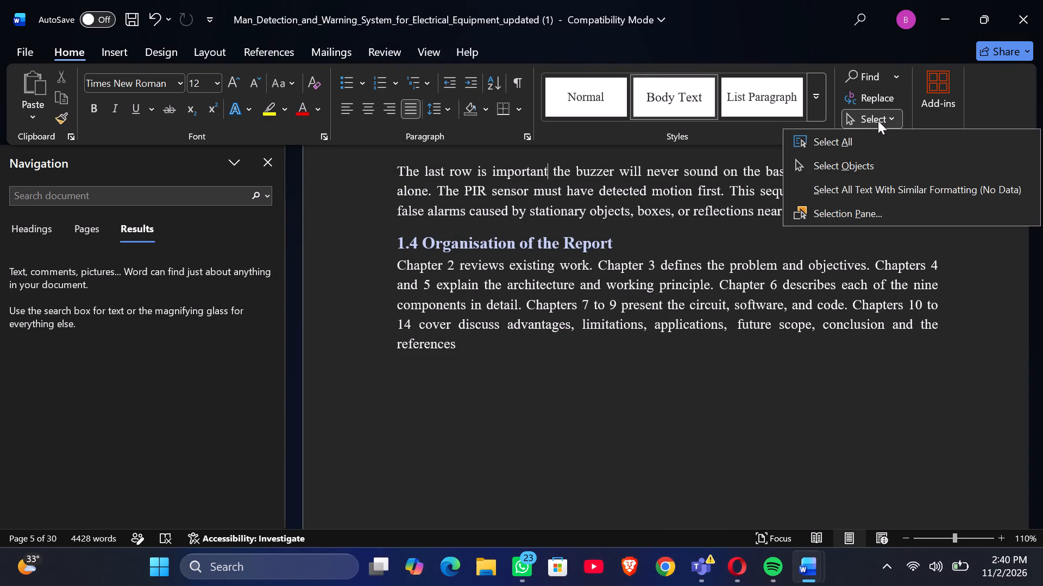
left_click(854, 169)
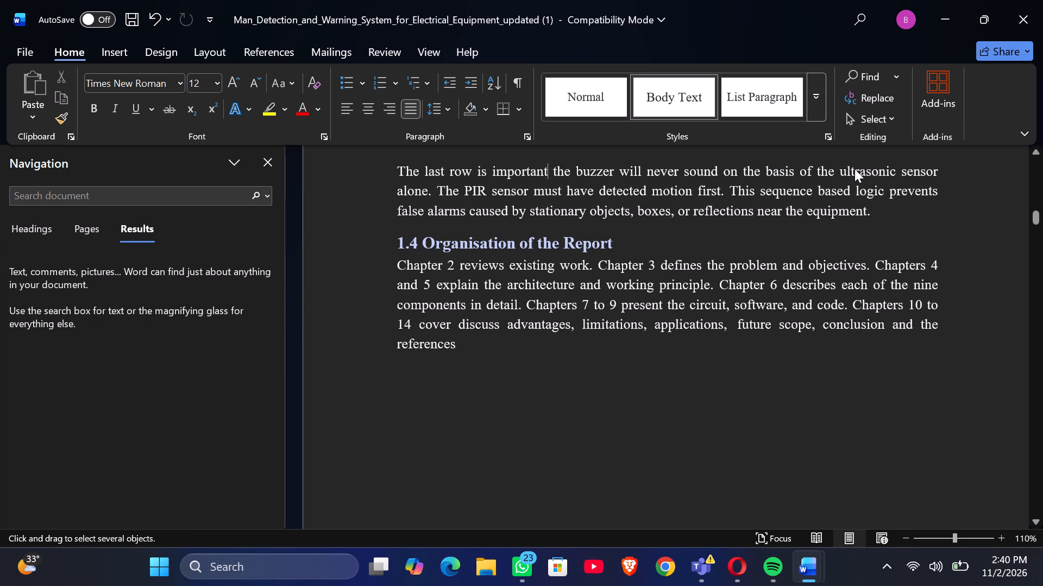
left_click(263, 170)
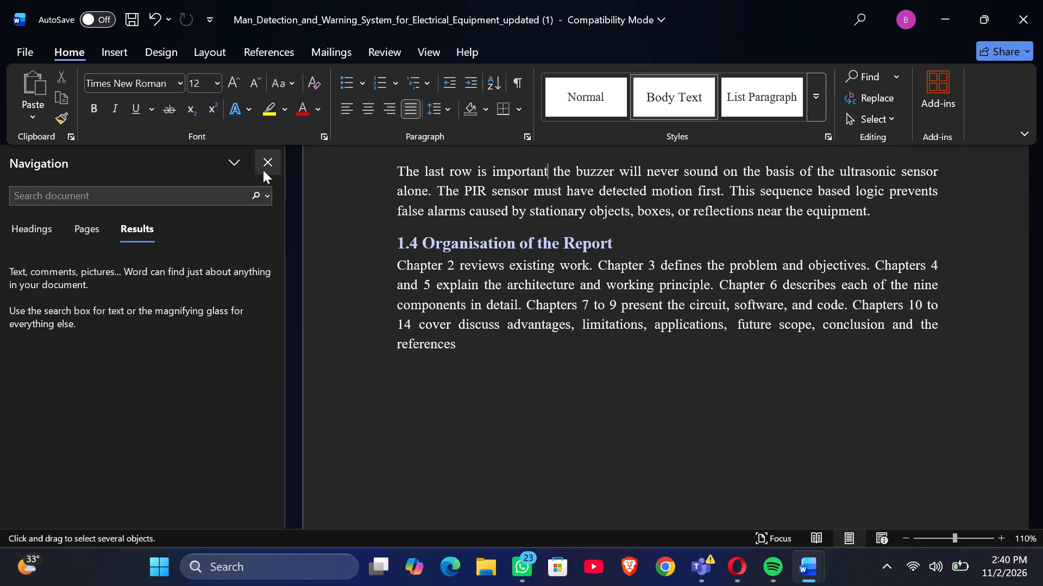
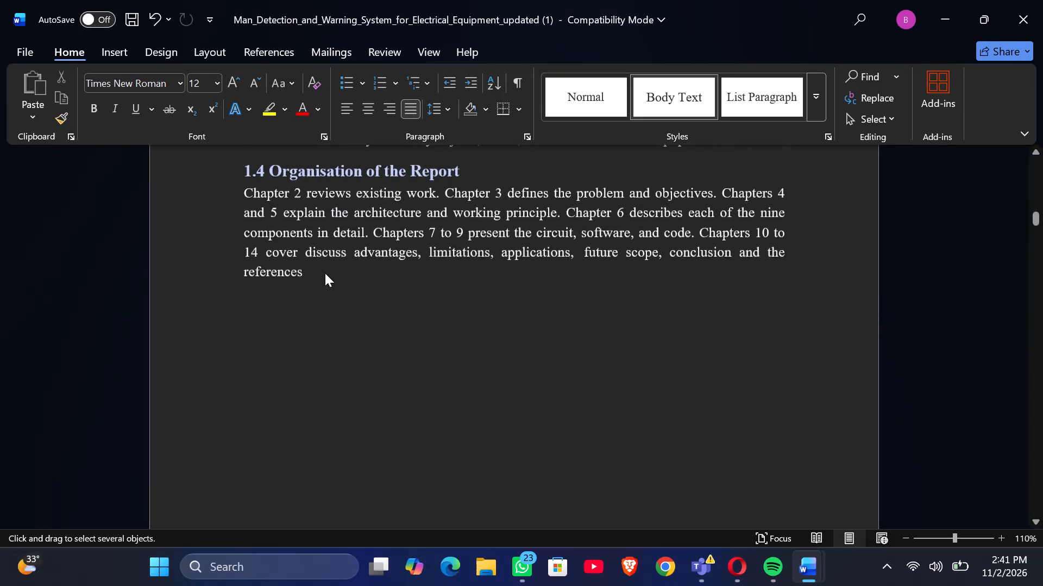
Proofread Chapter 2, Literature Review, from section 2.1 through the 2.4 Comparison paragraph for unnecessary colons.
scroll(325, 273, "down", 1)
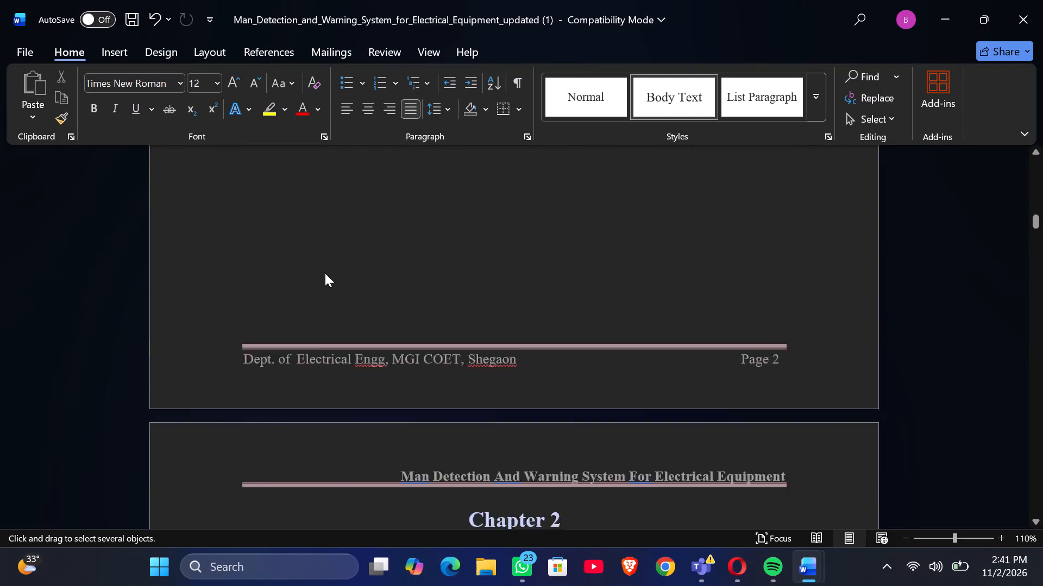
scroll(325, 273, "down", 1)
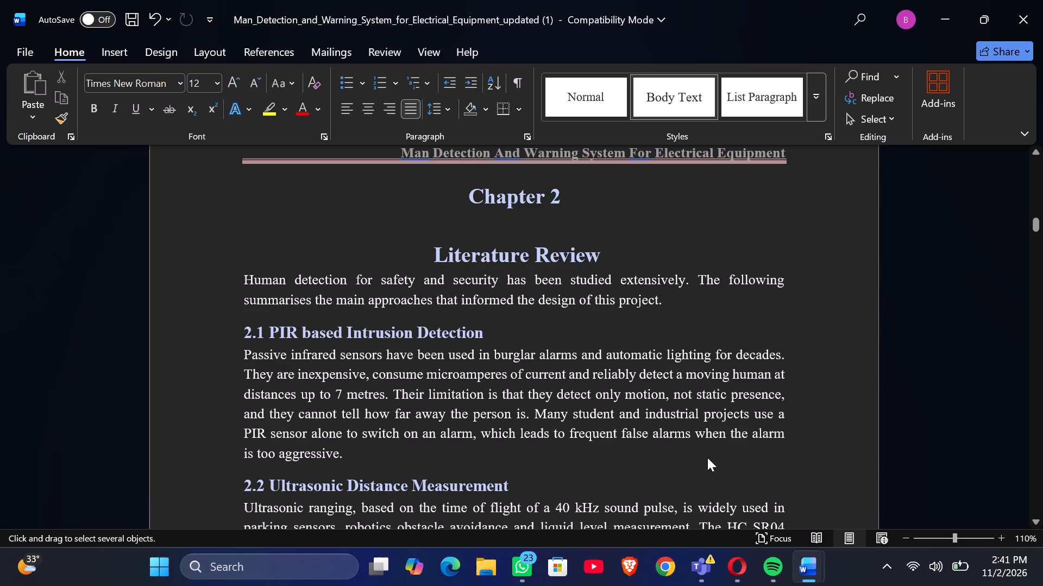
scroll(546, 447, "down", 1)
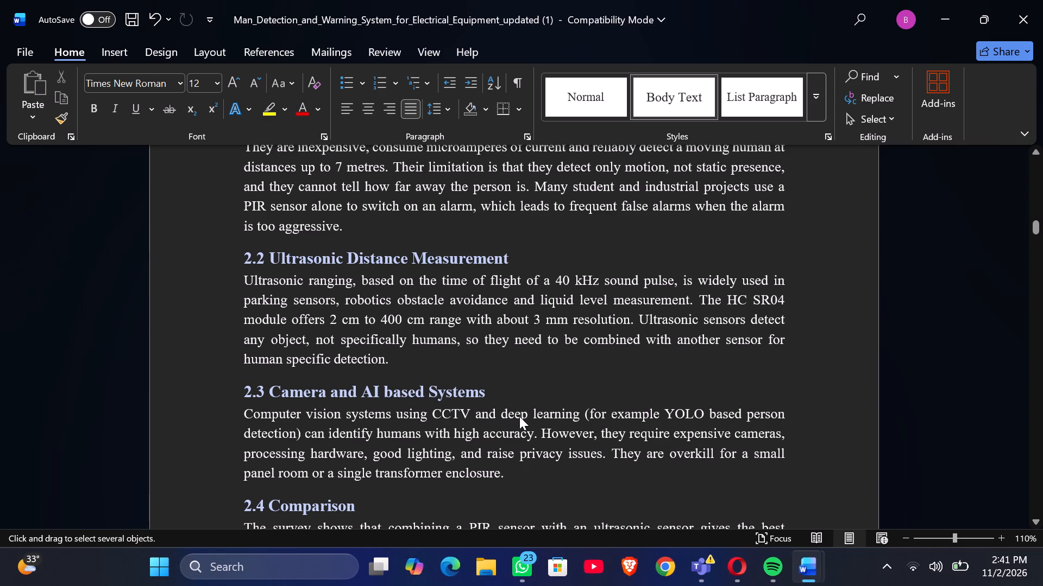
key("Down")
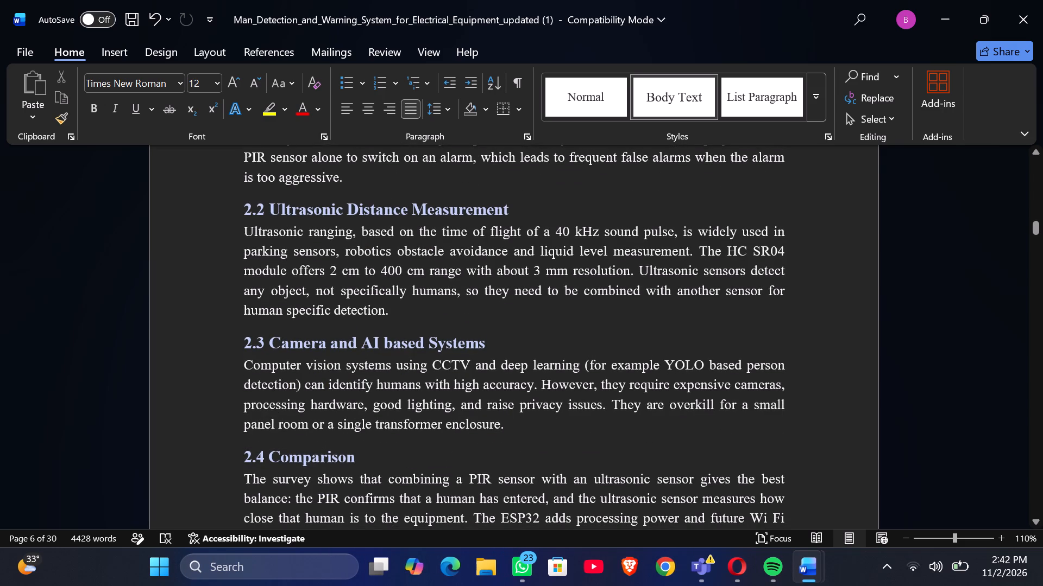
key("Down")
key("Down")
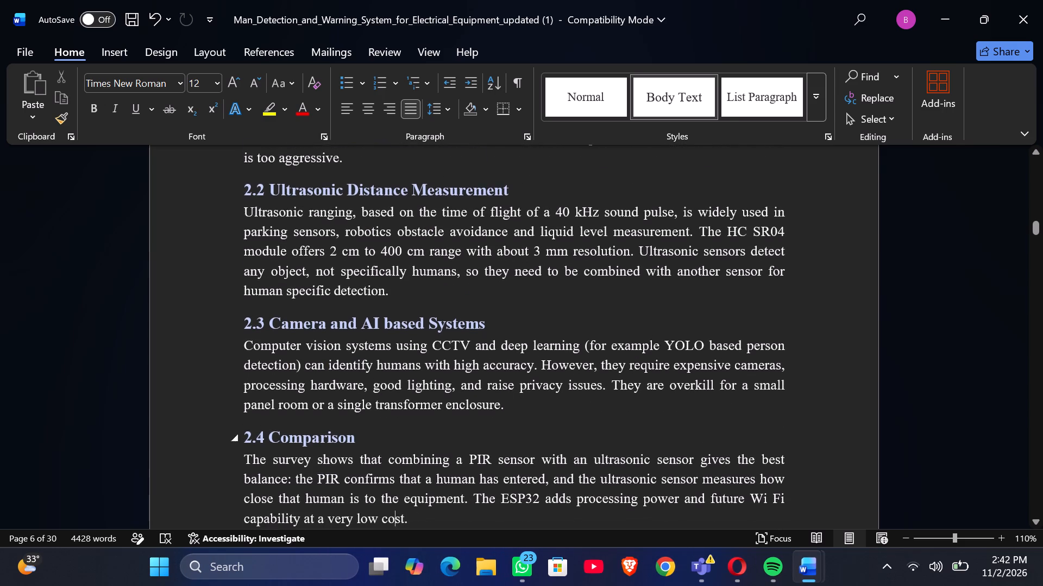
key("Up")
key("Up")
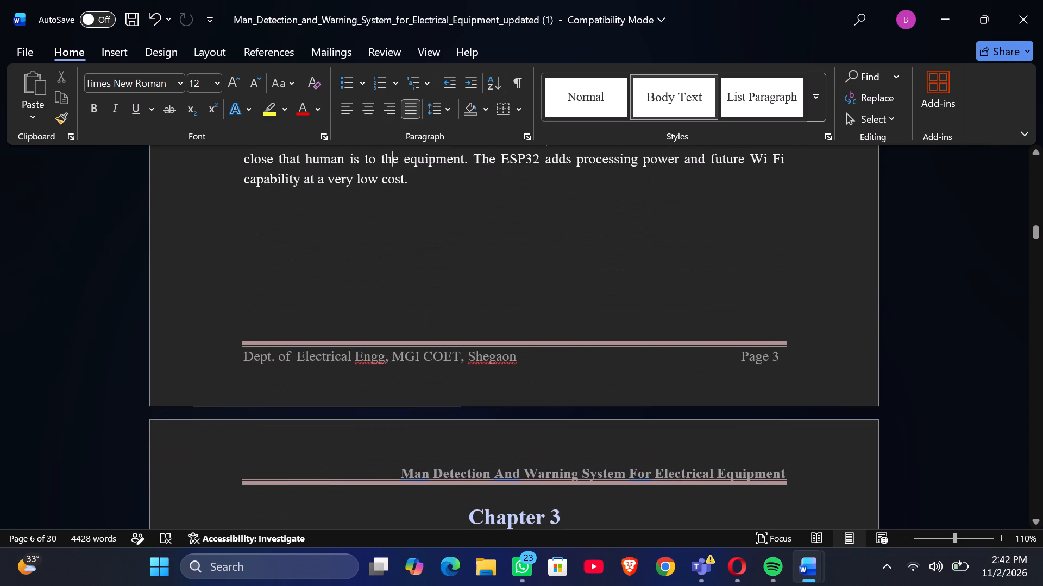
key("Up")
key("Up")
key("Up")
key("Up")
key("Up")
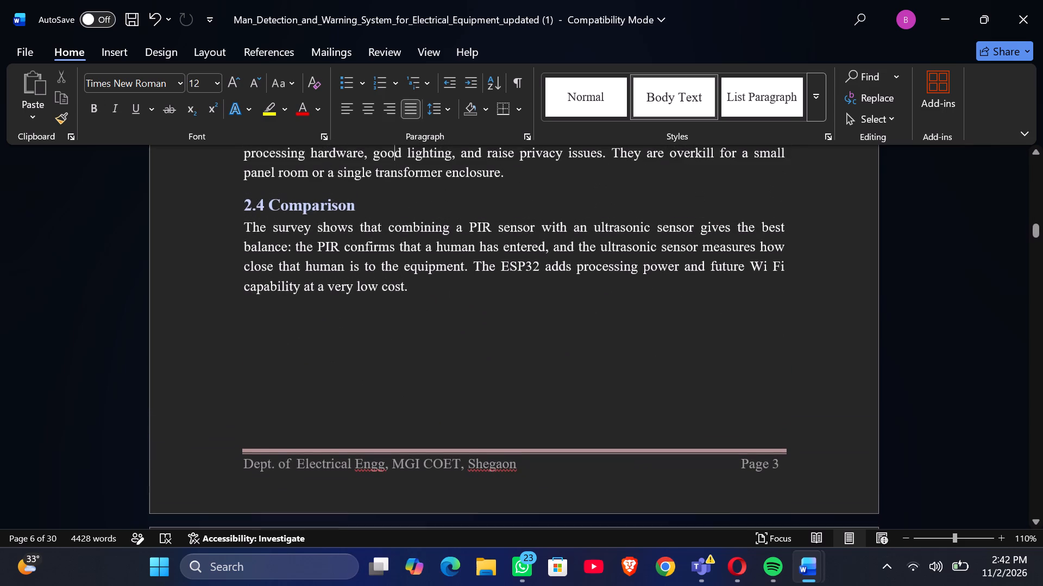
key("Up")
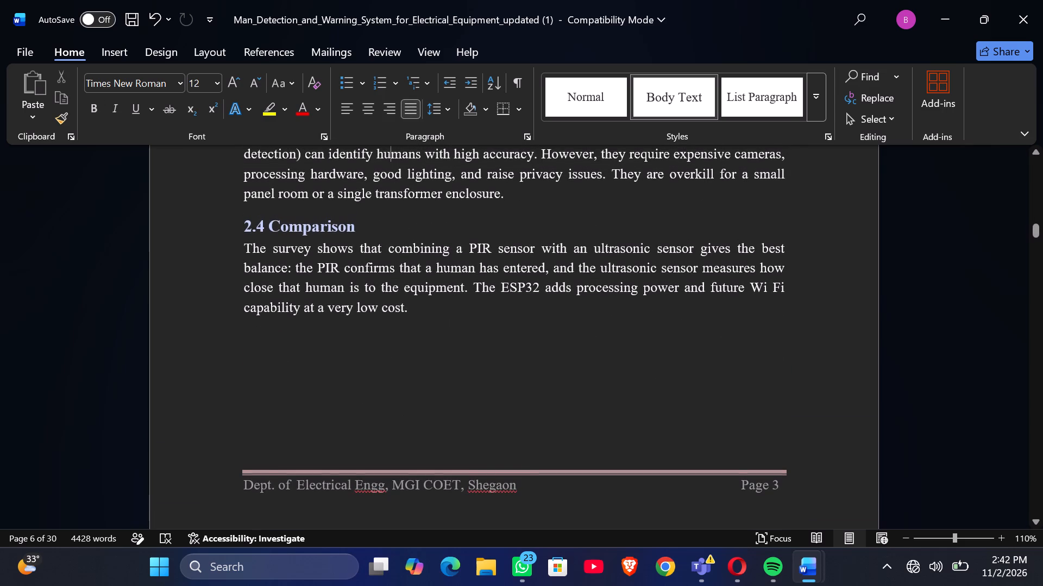
key("Down")
key("Down")
key("Down")
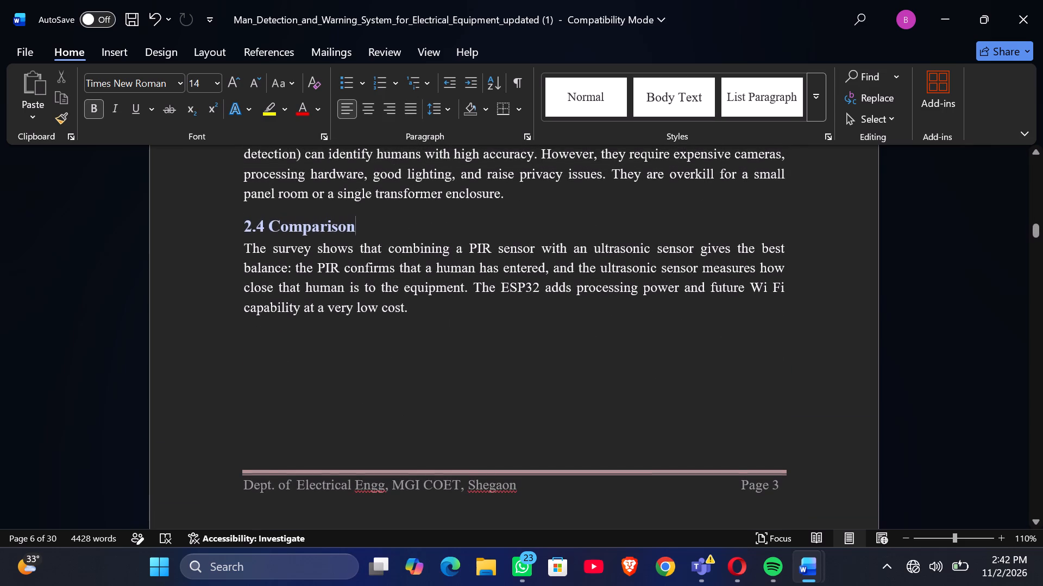
Proofread Chapter 3, Problem Statement and Objectives, checking the problem statement, the numbered objectives and the scope paragraph for unnecessary colons.
scroll(519, 416, "down", 1)
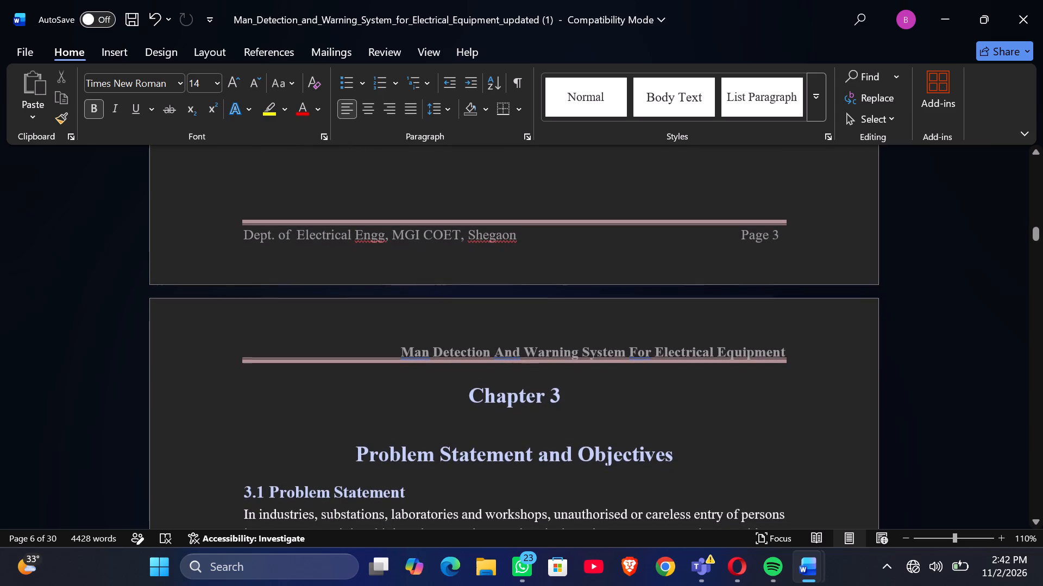
scroll(519, 416, "down", 1)
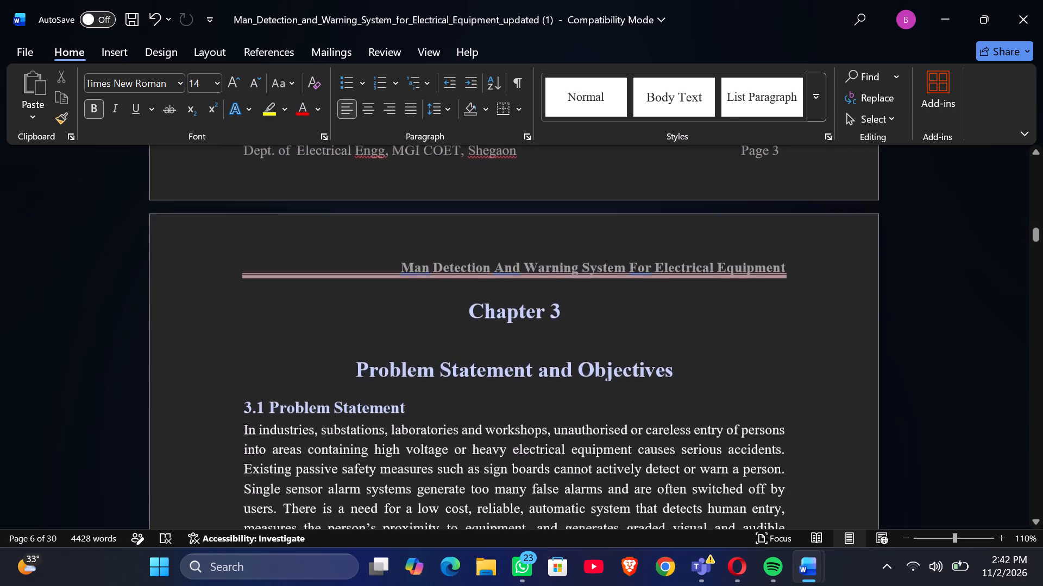
scroll(519, 416, "down", 1)
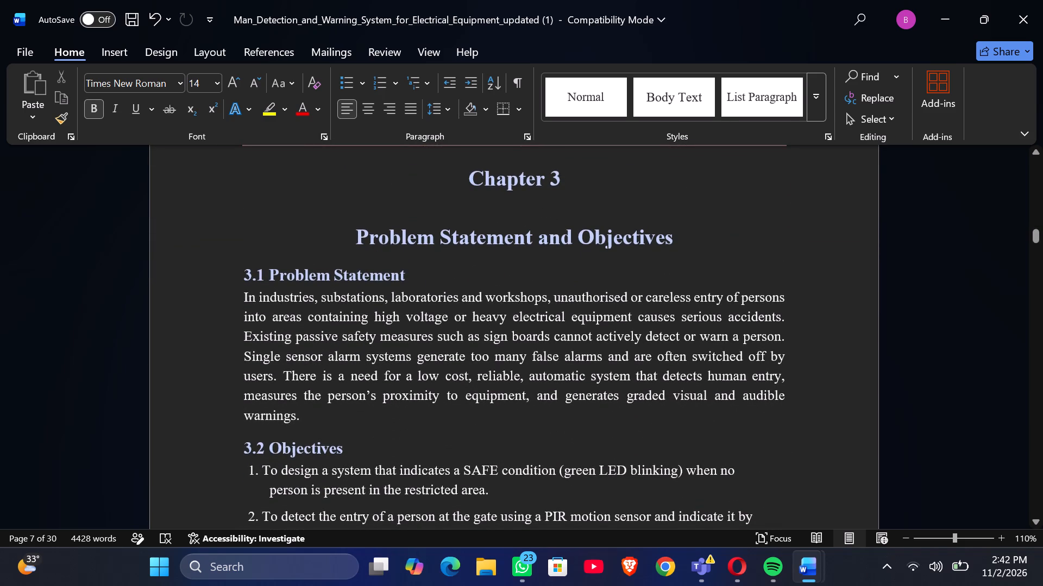
scroll(519, 416, "down", 1)
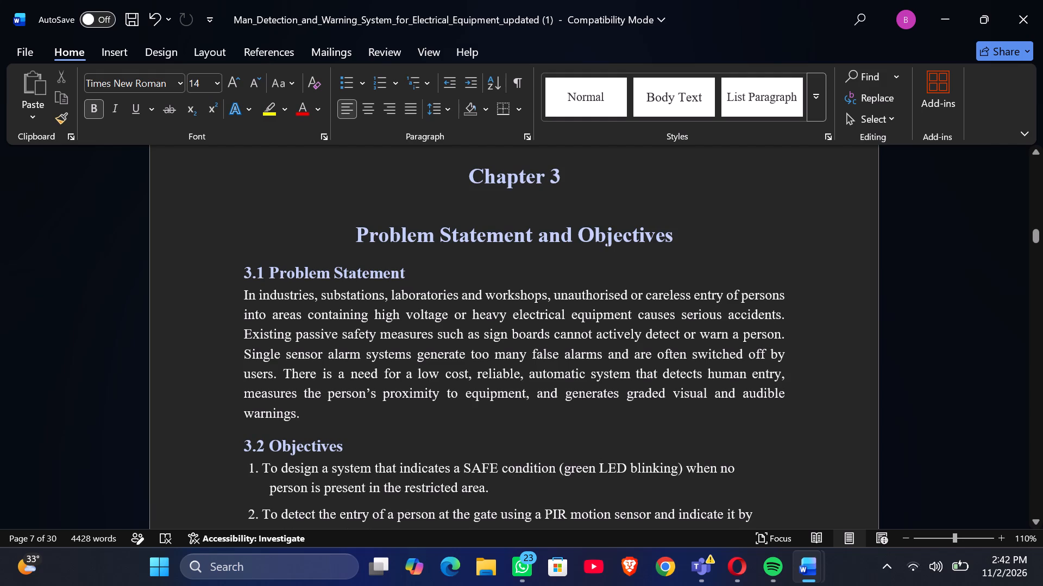
scroll(523, 387, "down", 1)
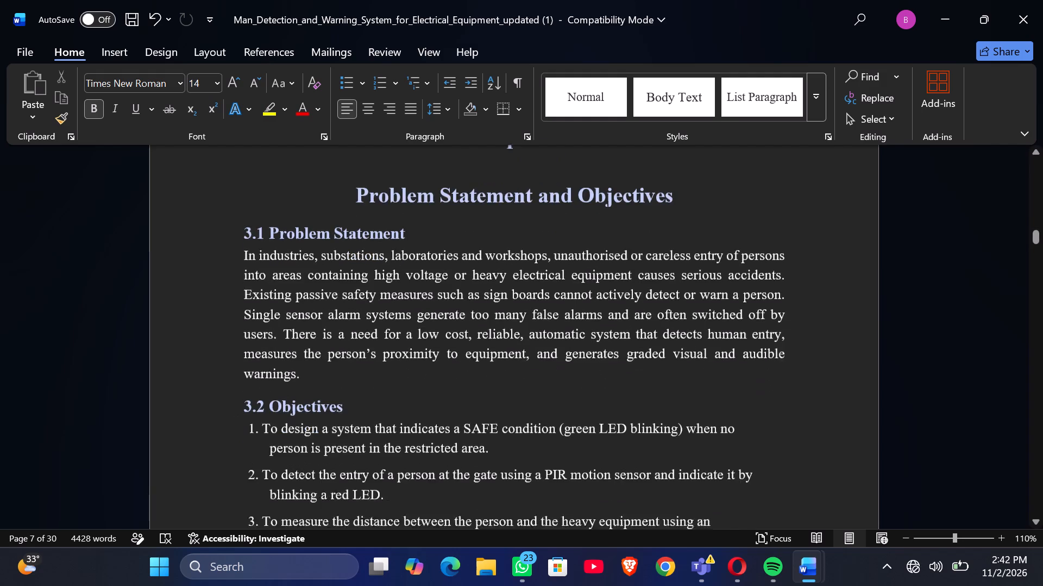
scroll(523, 387, "down", 1)
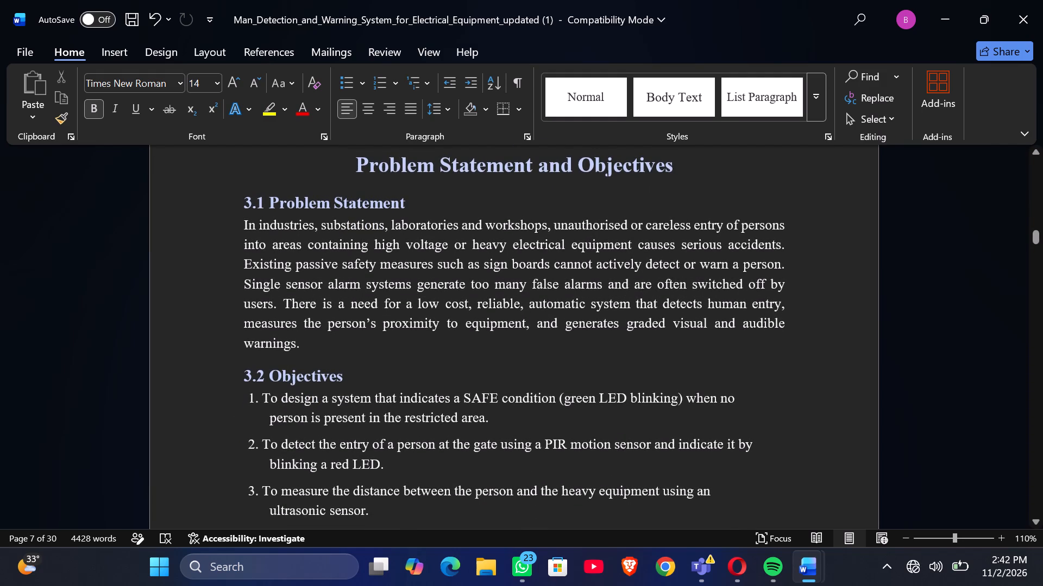
scroll(523, 387, "down", 1)
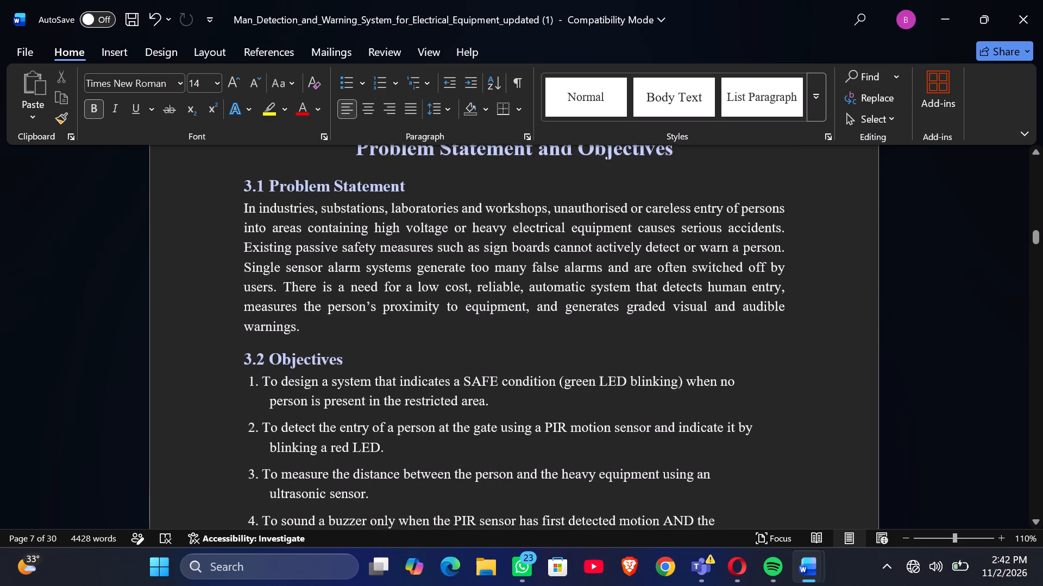
scroll(523, 387, "down", 2)
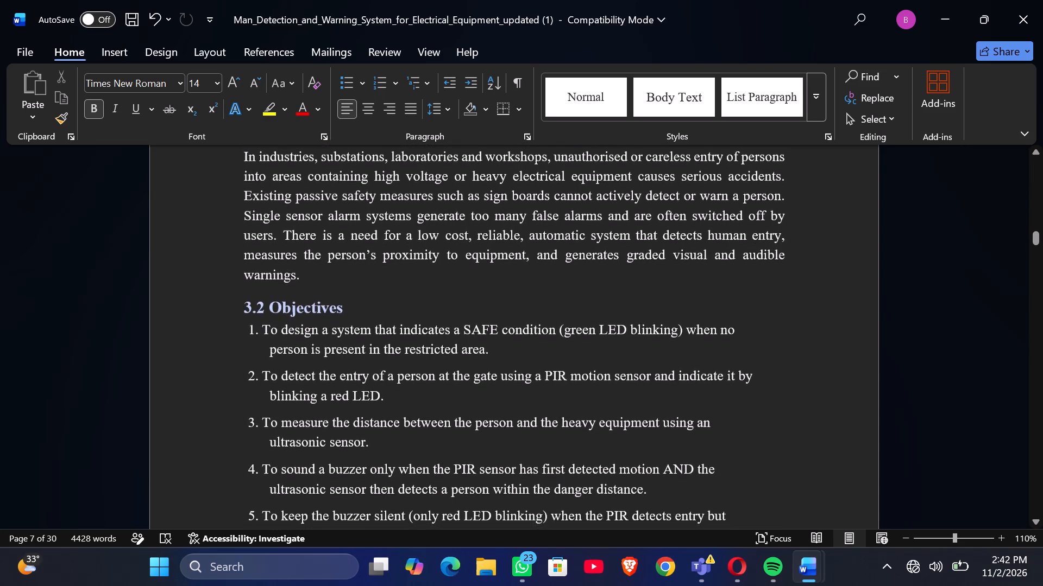
scroll(523, 387, "down", 1)
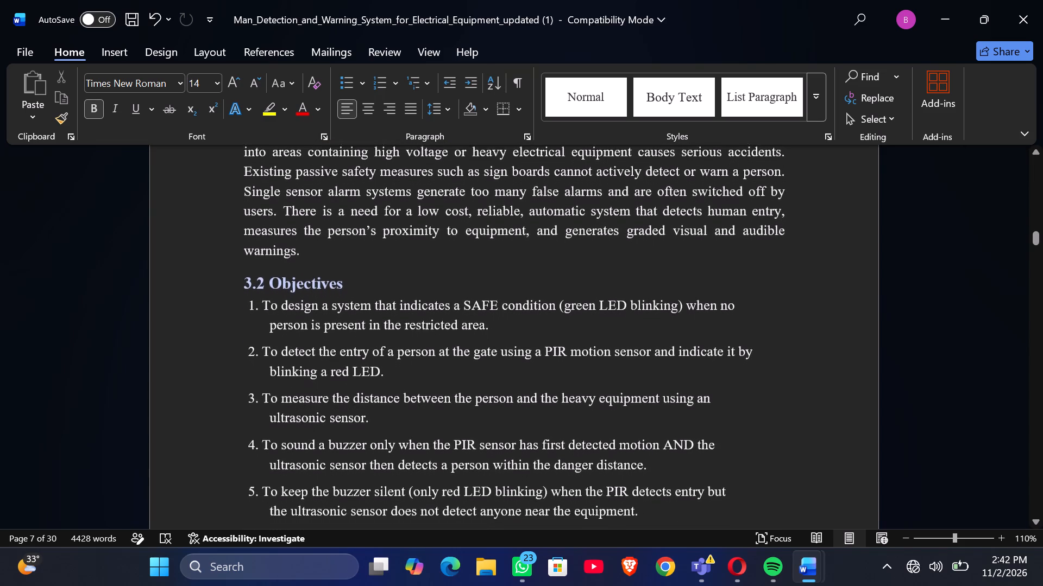
scroll(523, 387, "down", 3)
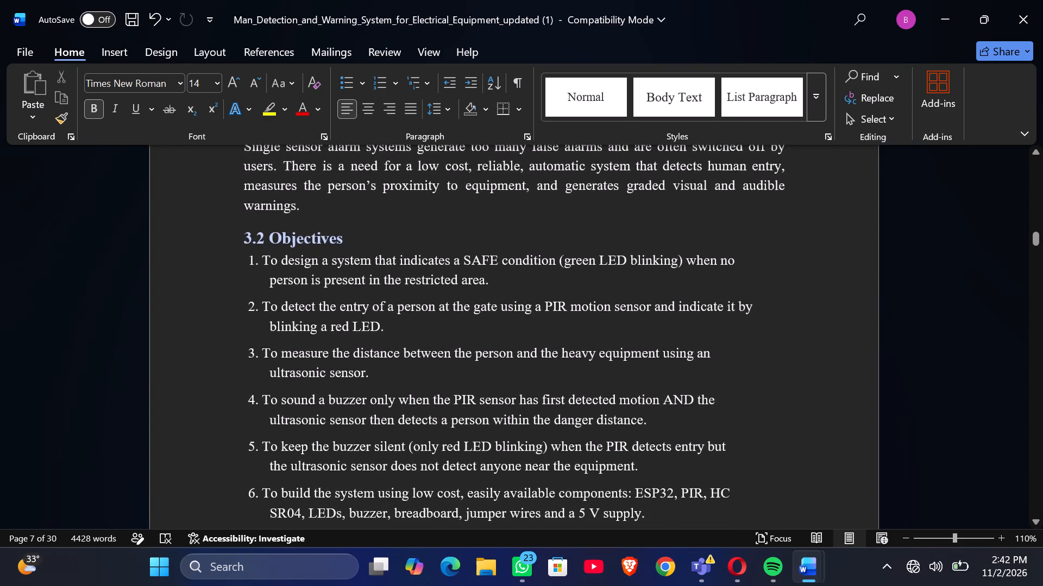
scroll(523, 387, "down", 2)
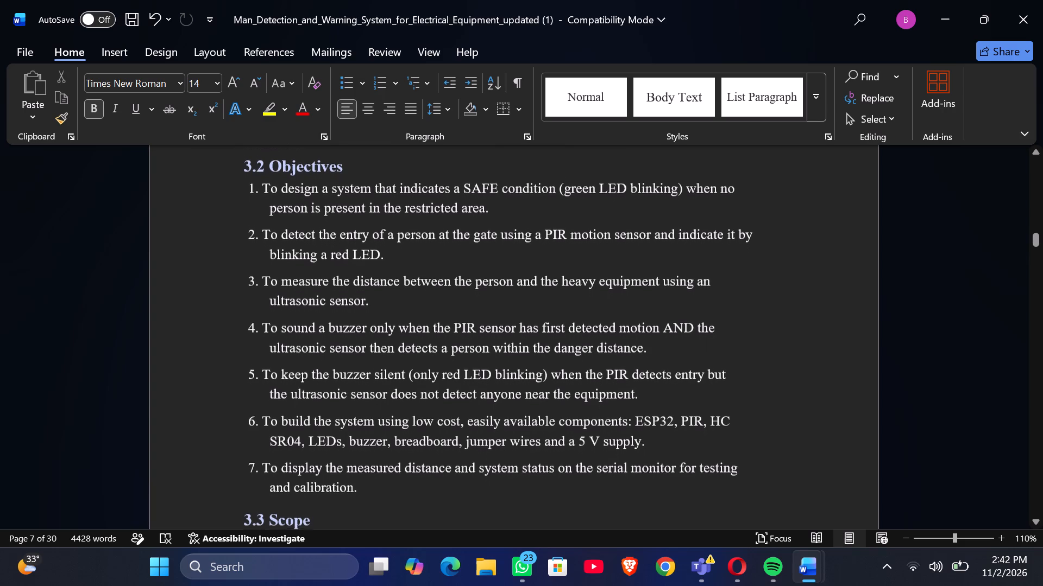
scroll(523, 387, "down", 1)
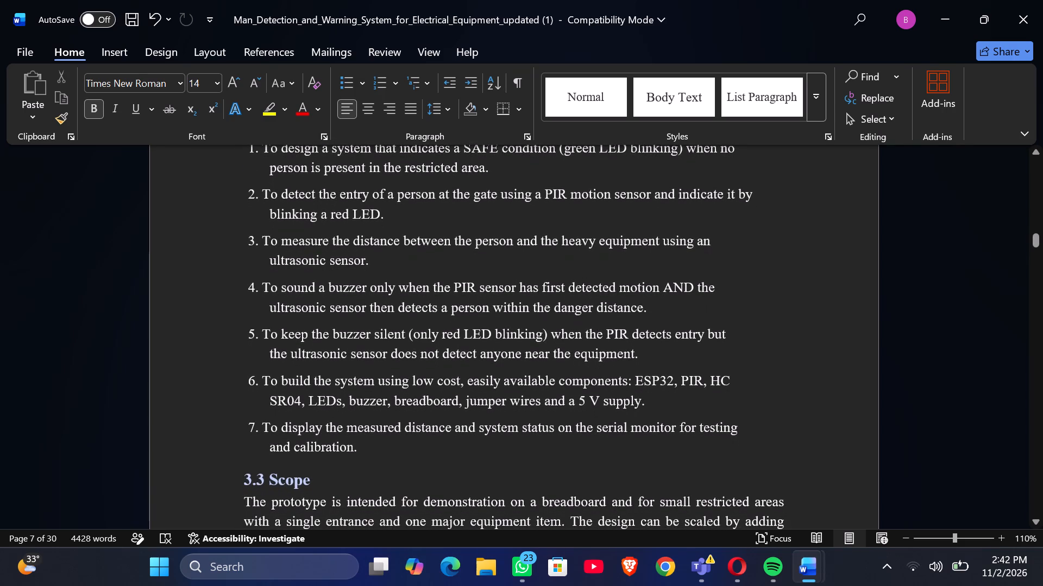
scroll(523, 387, "down", 2)
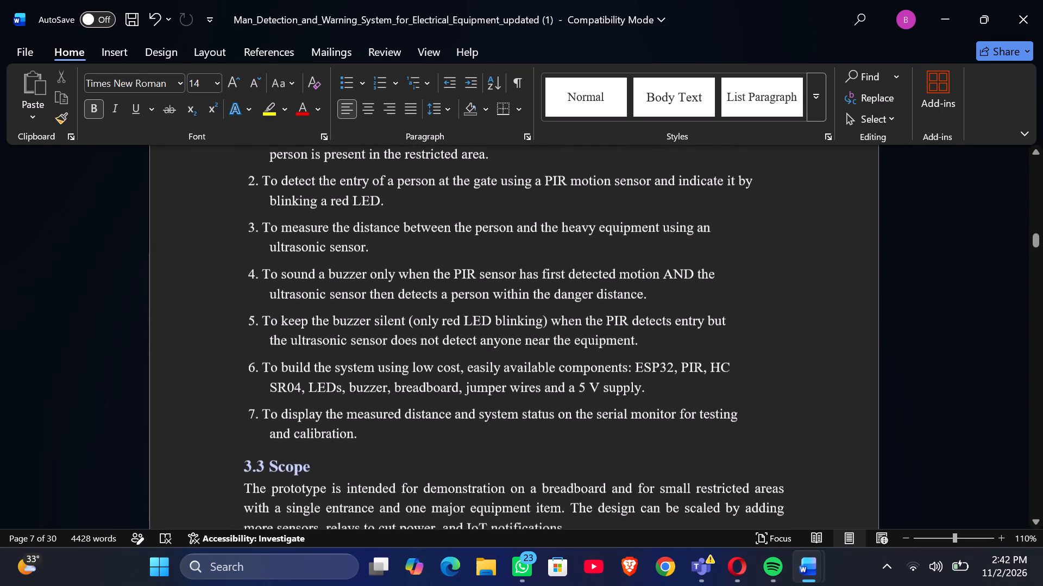
scroll(523, 387, "down", 2)
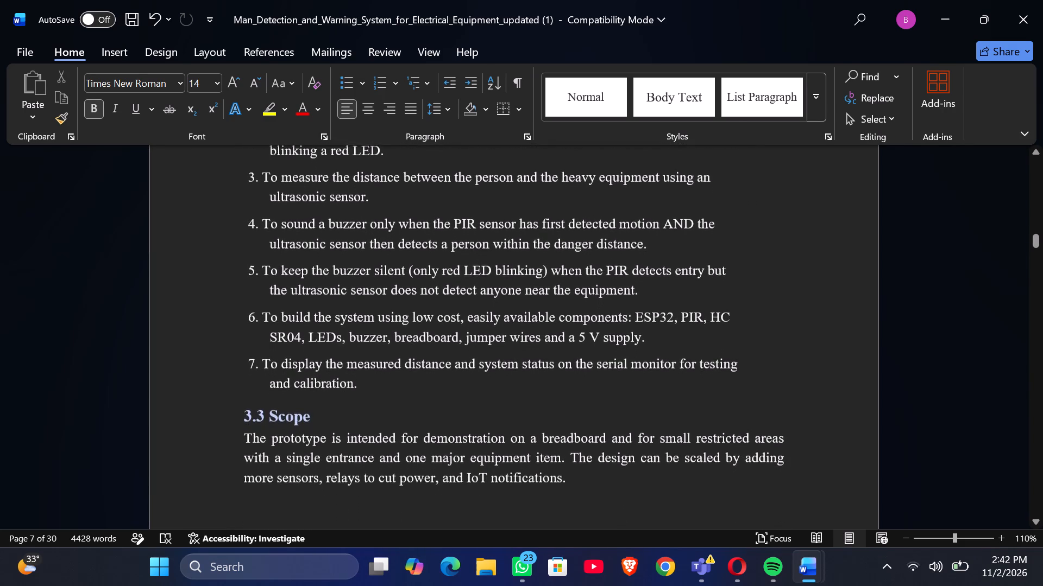
scroll(523, 387, "down", 1)
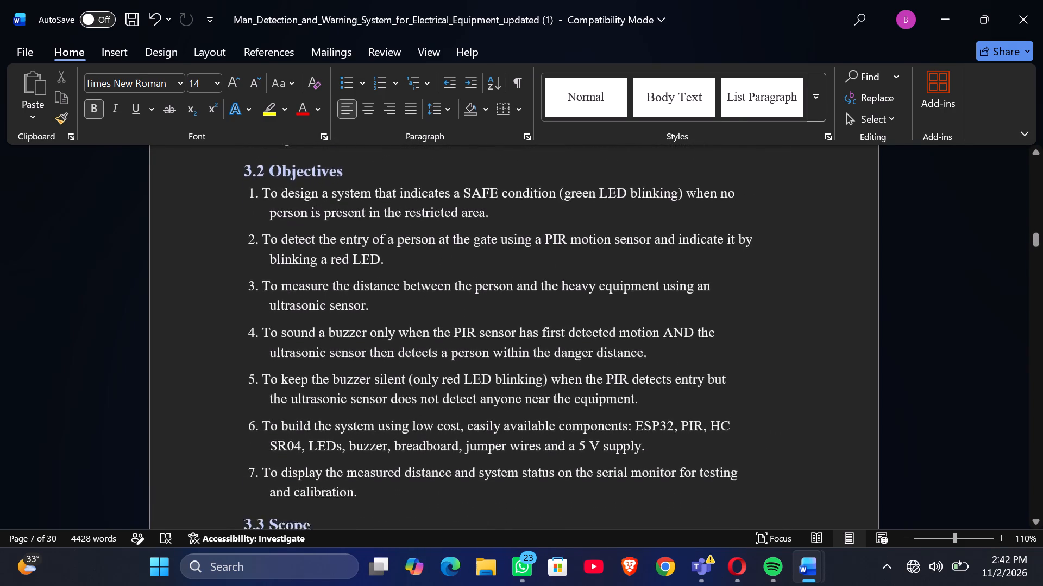
scroll(523, 387, "down", 2)
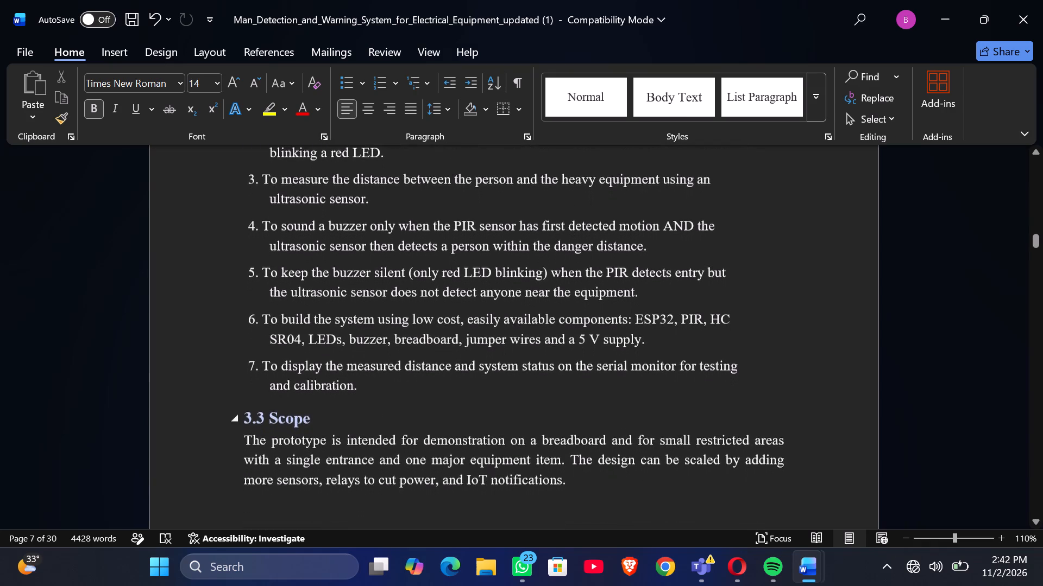
scroll(523, 387, "down", 2)
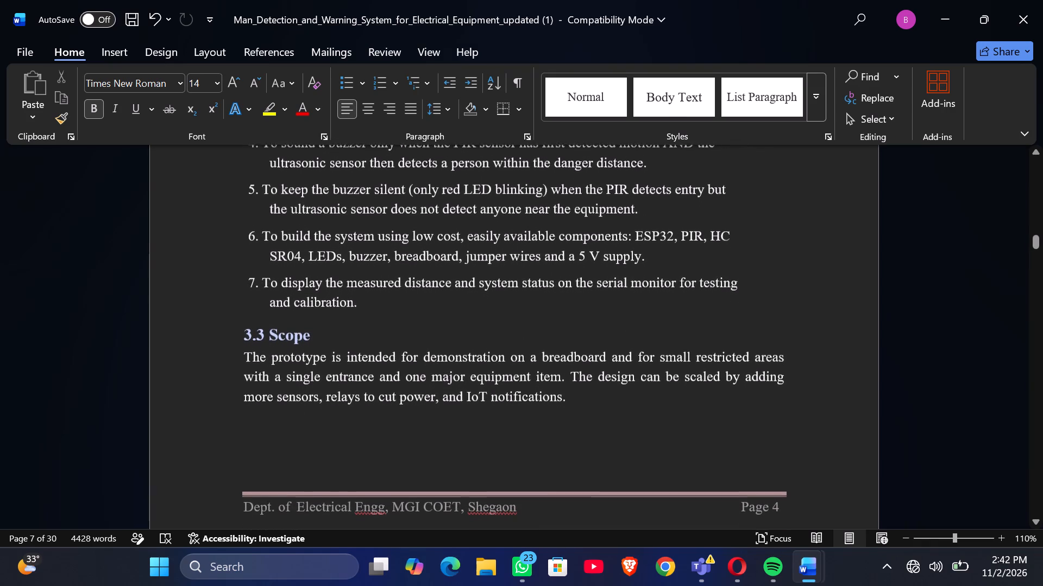
scroll(523, 387, "down", 3)
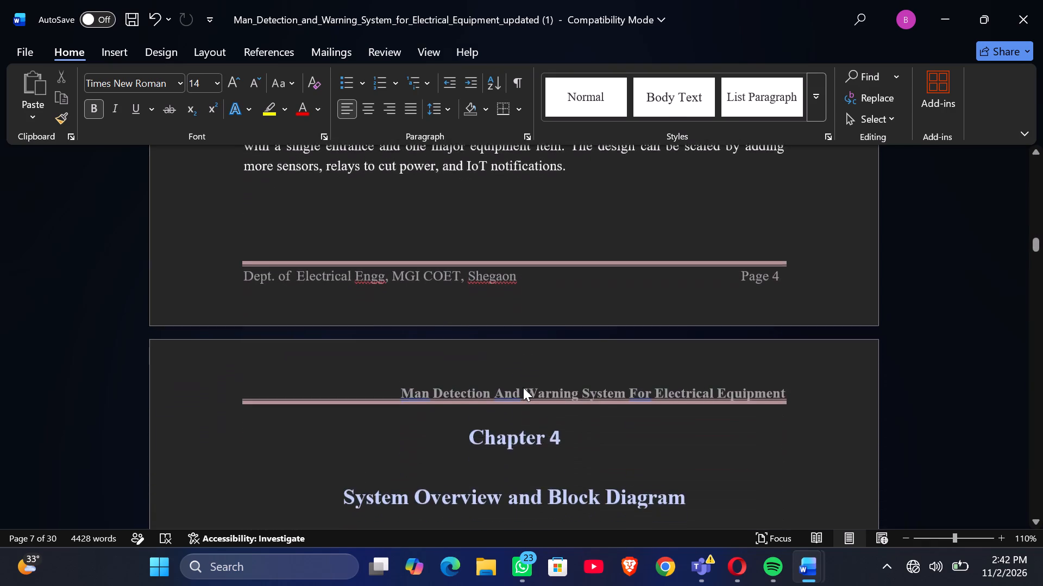
Delete the colon after "three sections" in the opening paragraph of Chapter 4, System Overview and Block Diagram.
scroll(523, 387, "down", 2)
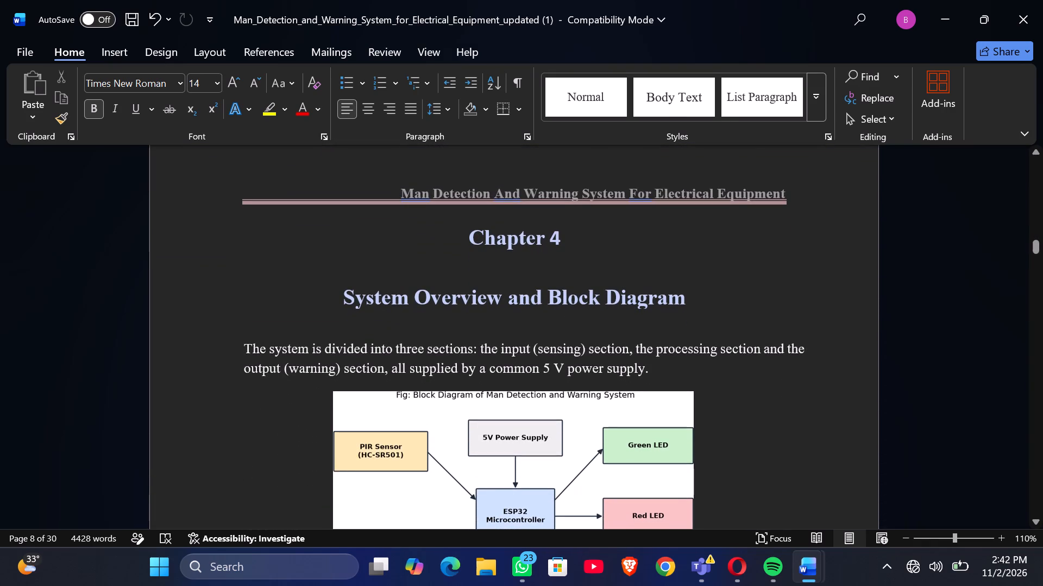
left_click(477, 349)
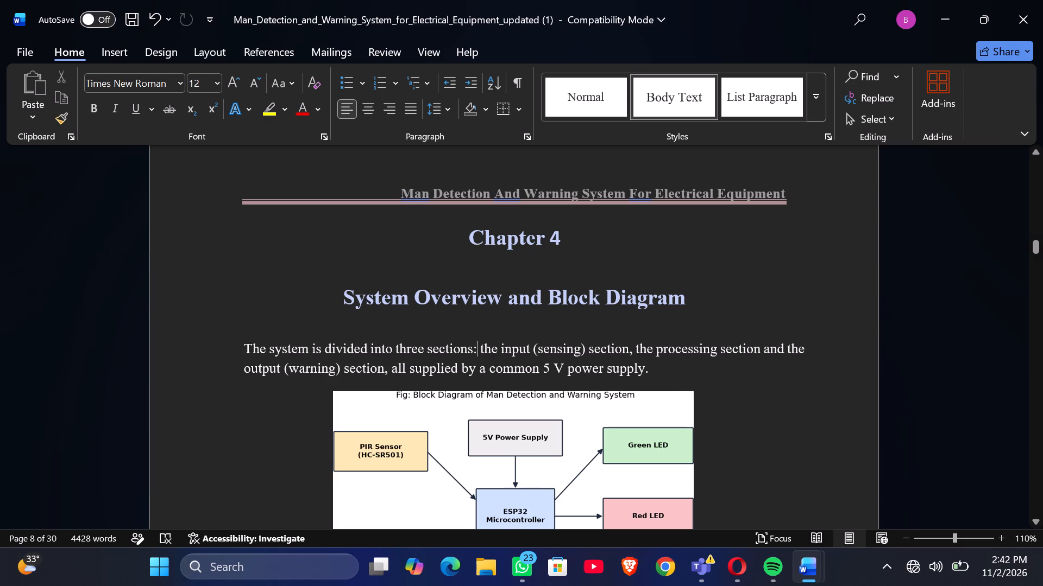
key("BackSpace")
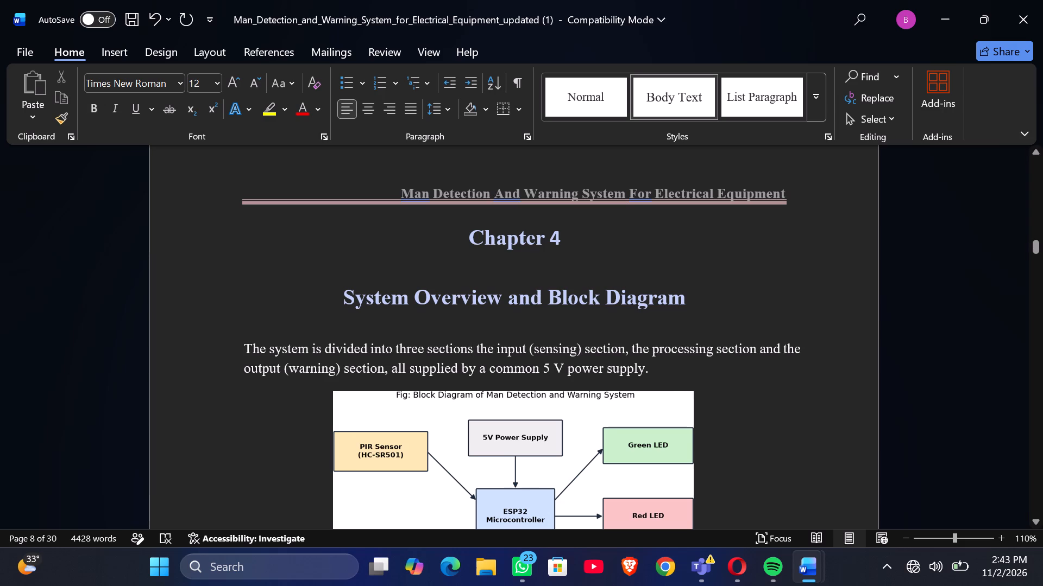
Proofread the rest of Chapter 4, including sections 4.1 and 4.2, and the opening steps of the Working Principle chapter.
scroll(480, 410, "down", 1)
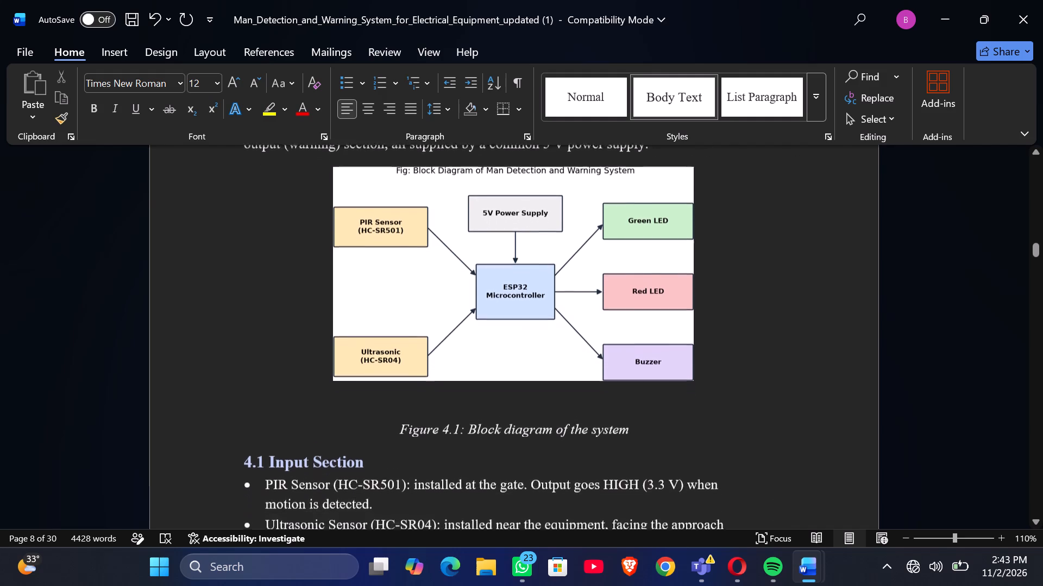
scroll(480, 410, "down", 2)
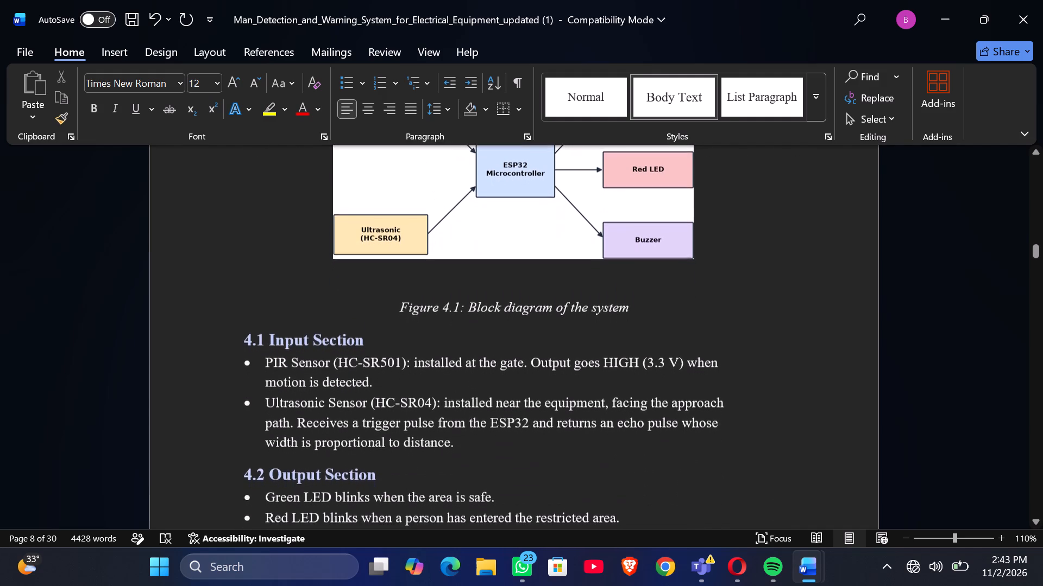
scroll(480, 410, "down", 1)
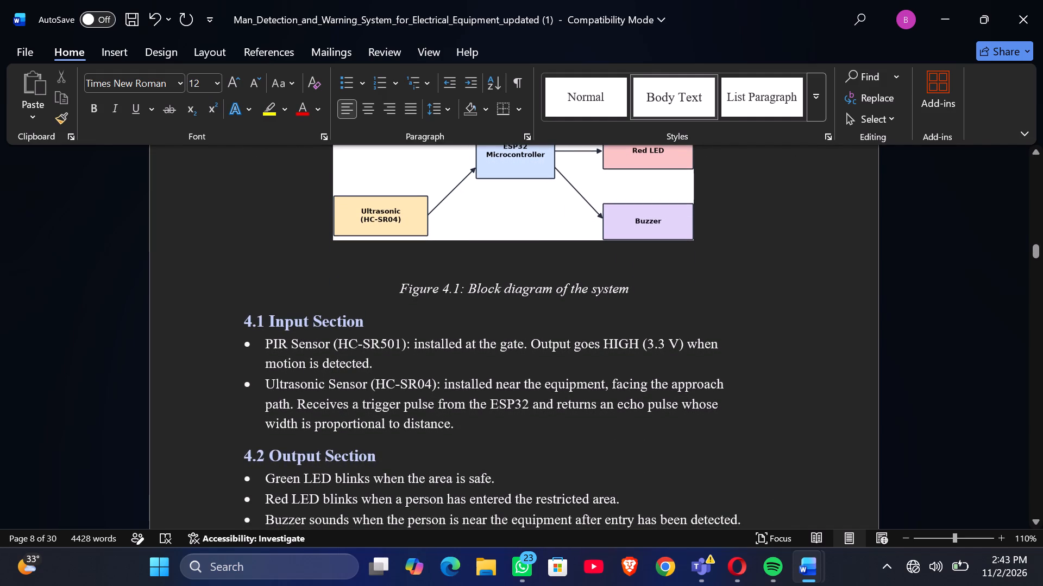
scroll(467, 435, "down", 1)
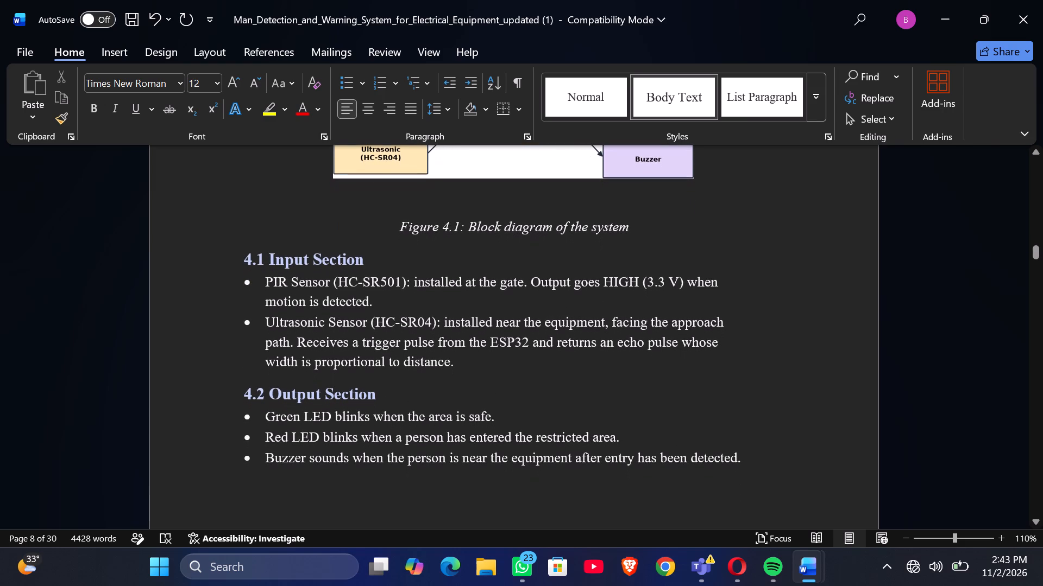
scroll(467, 435, "down", 2)
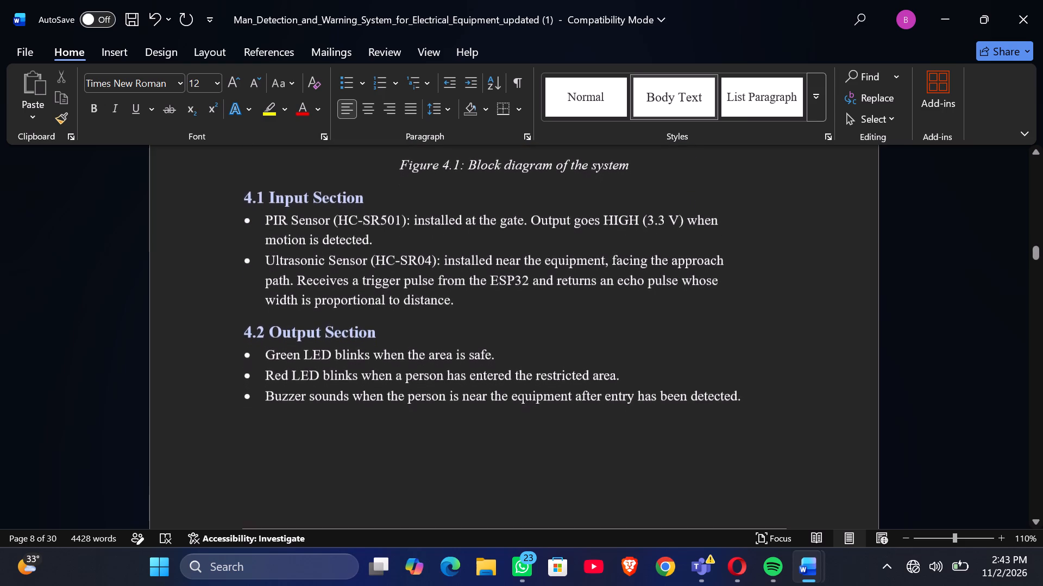
scroll(467, 435, "down", 2)
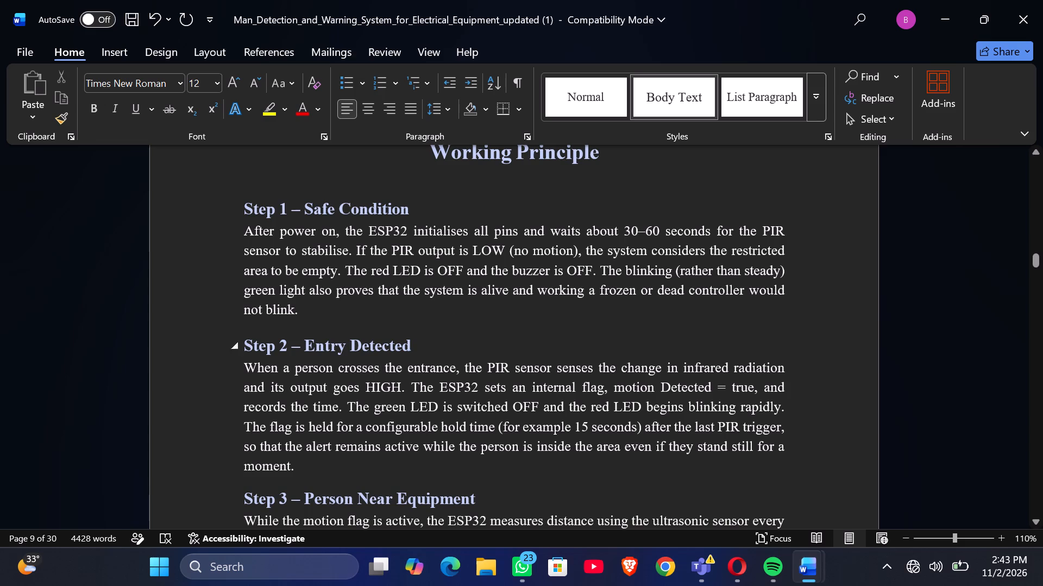
scroll(338, 319, "down", 1)
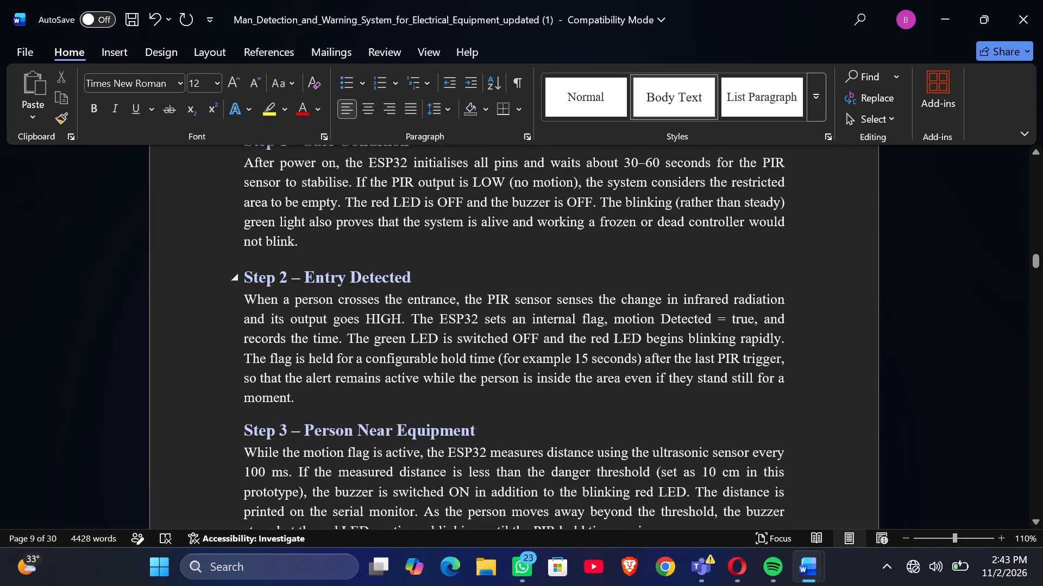
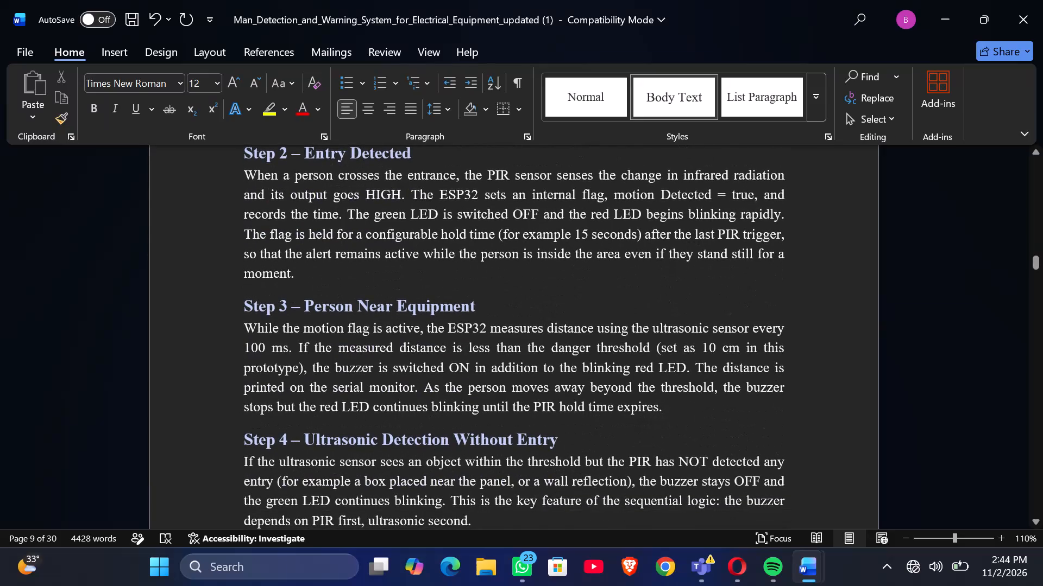
Delete the colon after "sequential logic" in the Step 4 – Ultrasonic Detection Without Entry paragraph.
scroll(684, 346, "down", 1)
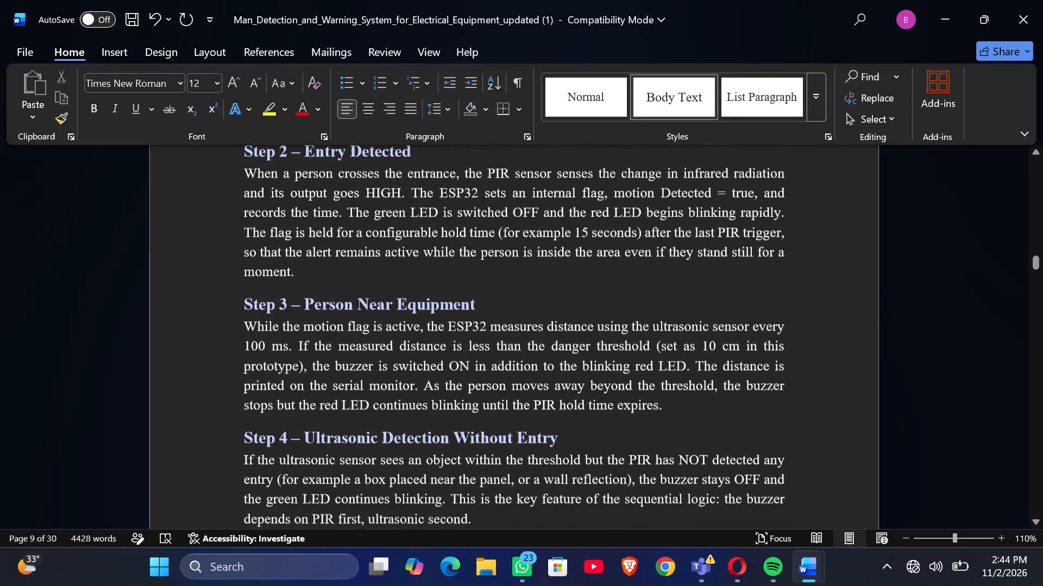
scroll(684, 346, "down", 1)
scroll(684, 346, "up", 2)
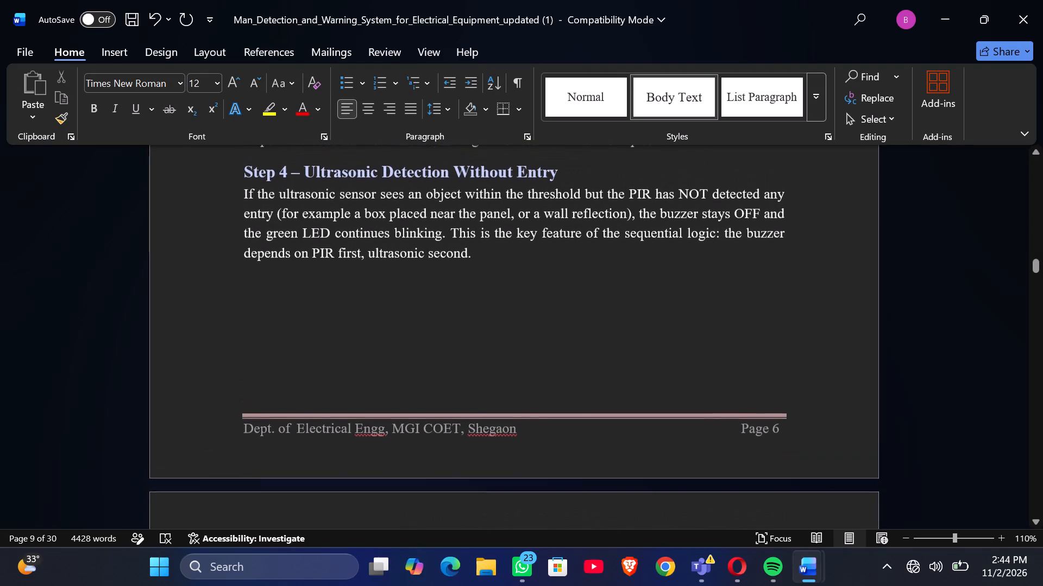
scroll(684, 346, "up", 1)
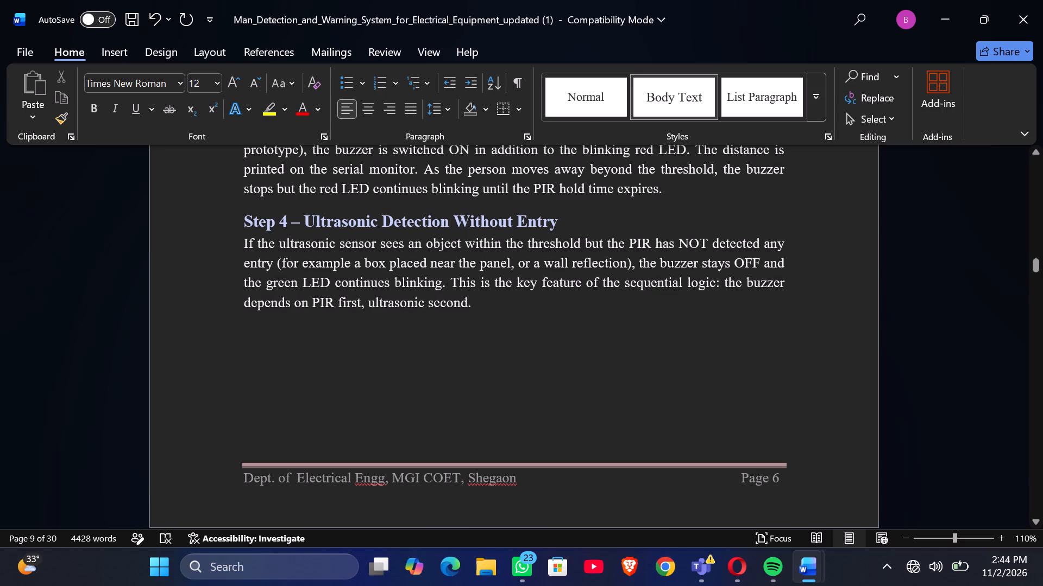
left_click(724, 286)
key("Left")
key("BackSpace")
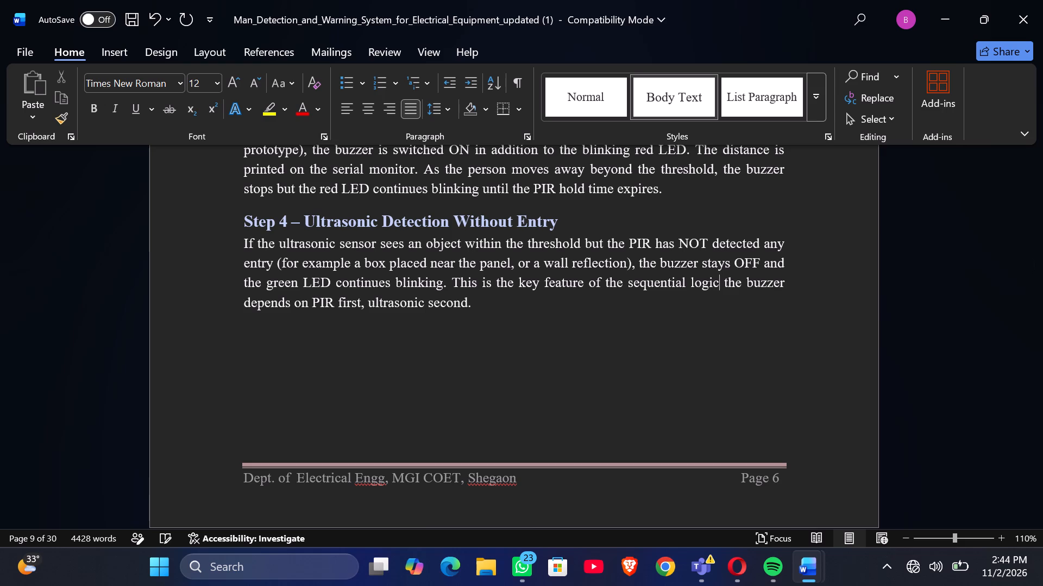
Proofread the ESP32 section of Chapter 6, Component Description, including 6.1.1 Why ESP32? and 6.1.2 Precautions, for unnecessary colons.
scroll(463, 358, "down", 1)
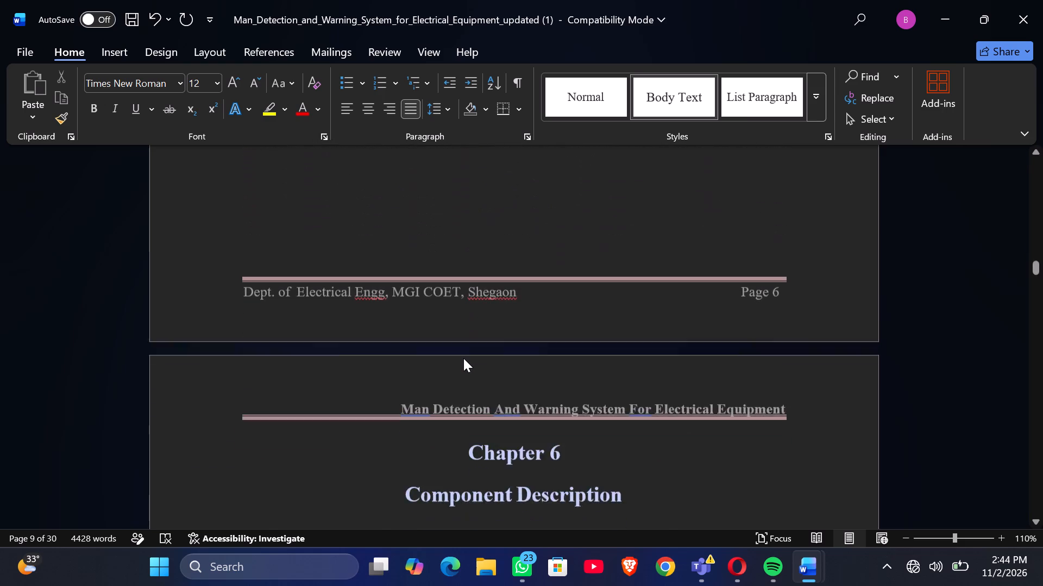
scroll(463, 358, "down", 1)
scroll(463, 358, "up", 1)
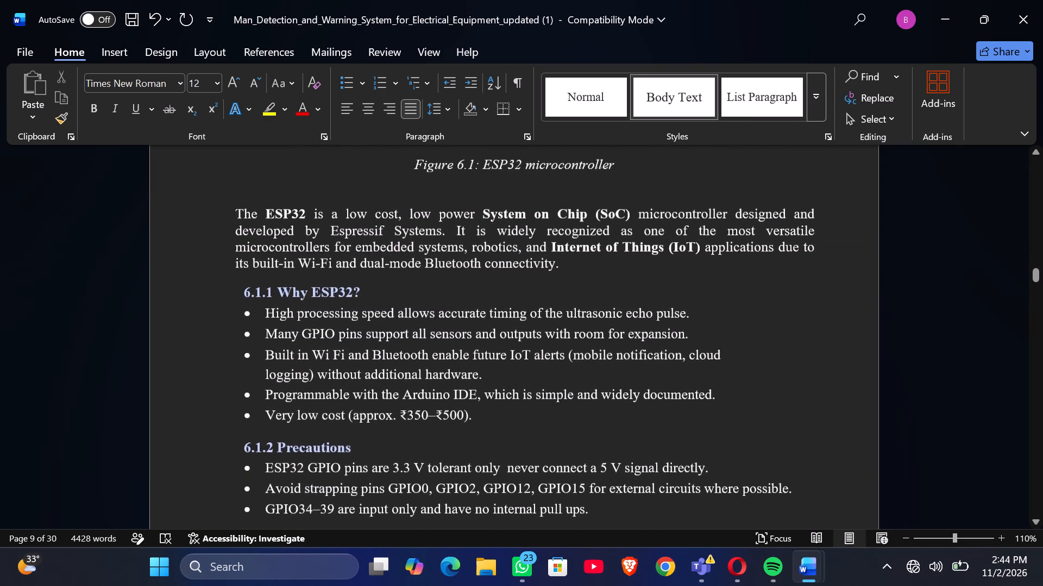
scroll(463, 358, "up", 2)
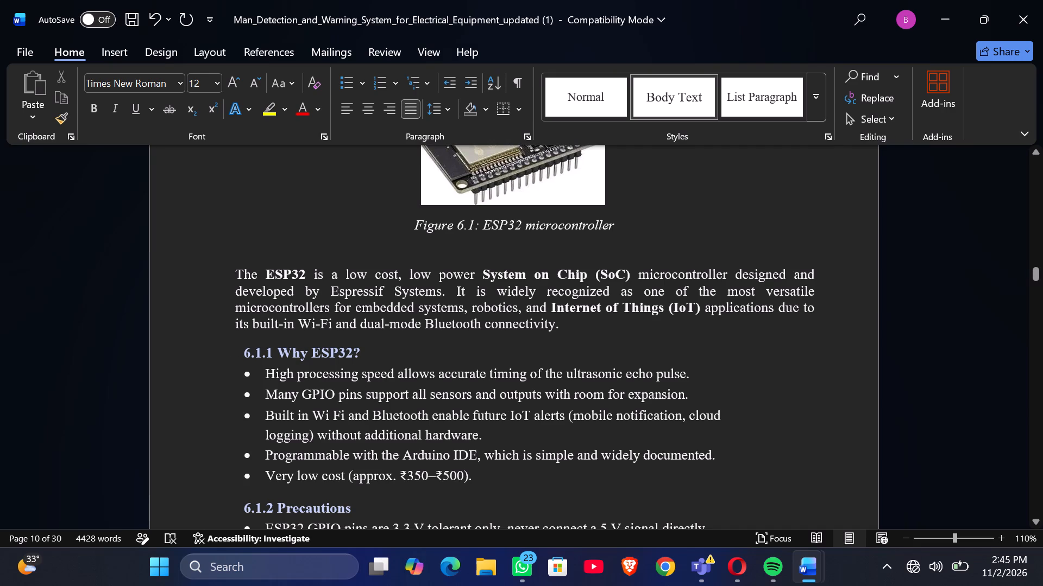
scroll(474, 445, "down", 1)
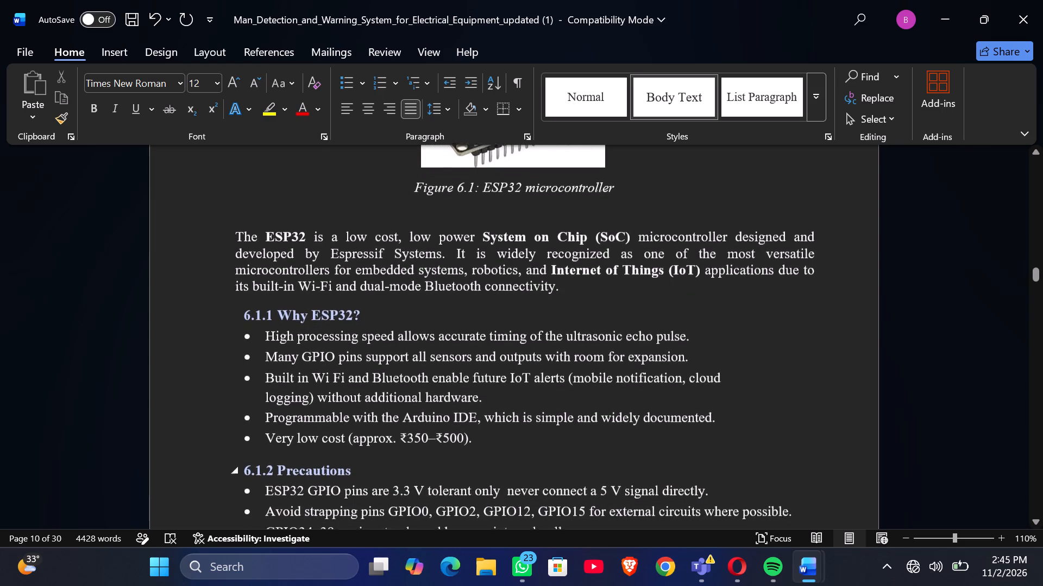
scroll(474, 445, "down", 2)
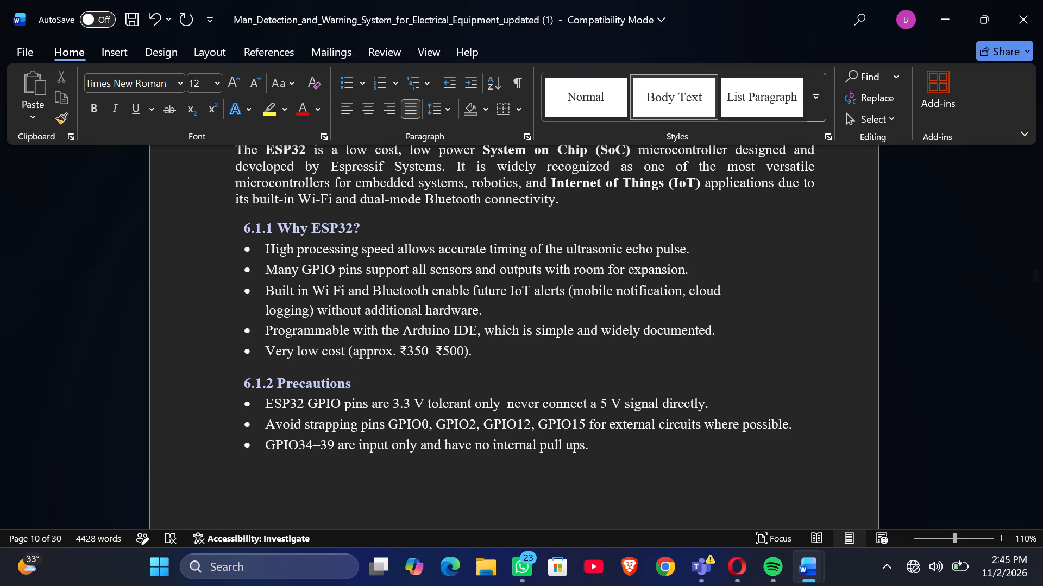
scroll(474, 445, "down", 1)
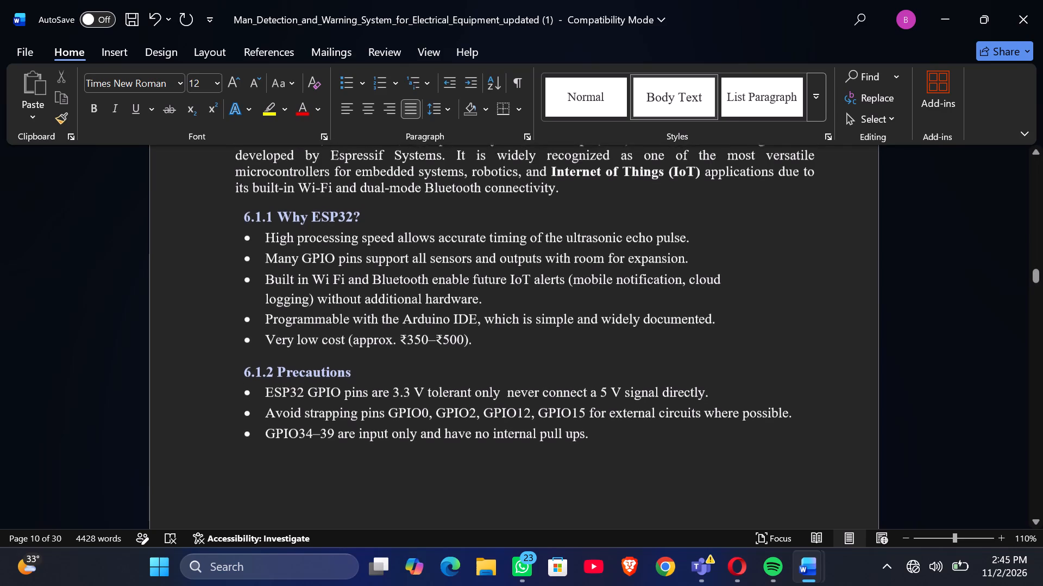
scroll(474, 445, "down", 3)
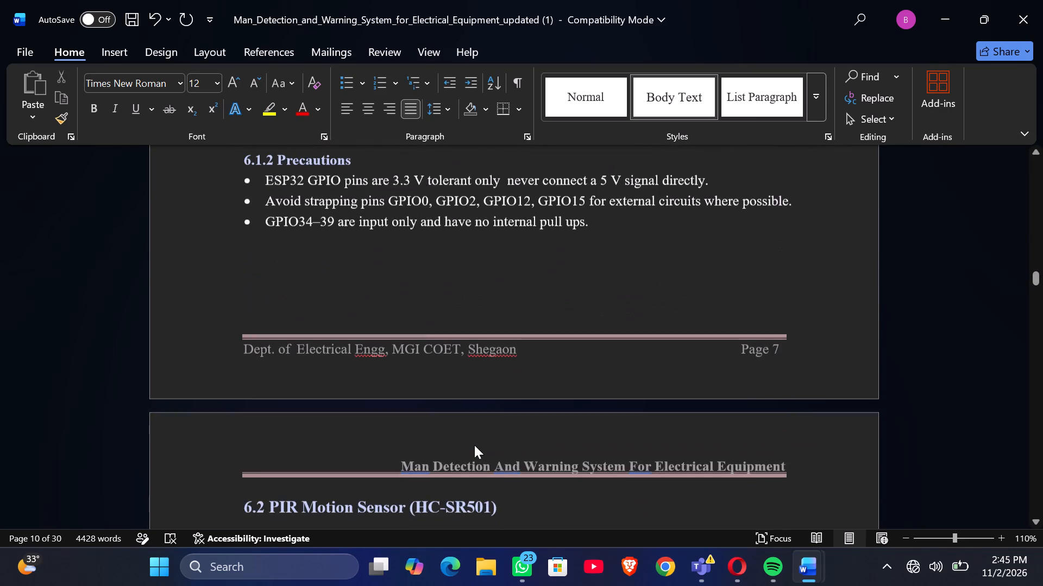
Proofread section 6.2 PIR Motion Sensor (HC-SR501), including its Construction and Working paragraphs, for unnecessary colons.
scroll(474, 445, "down", 1)
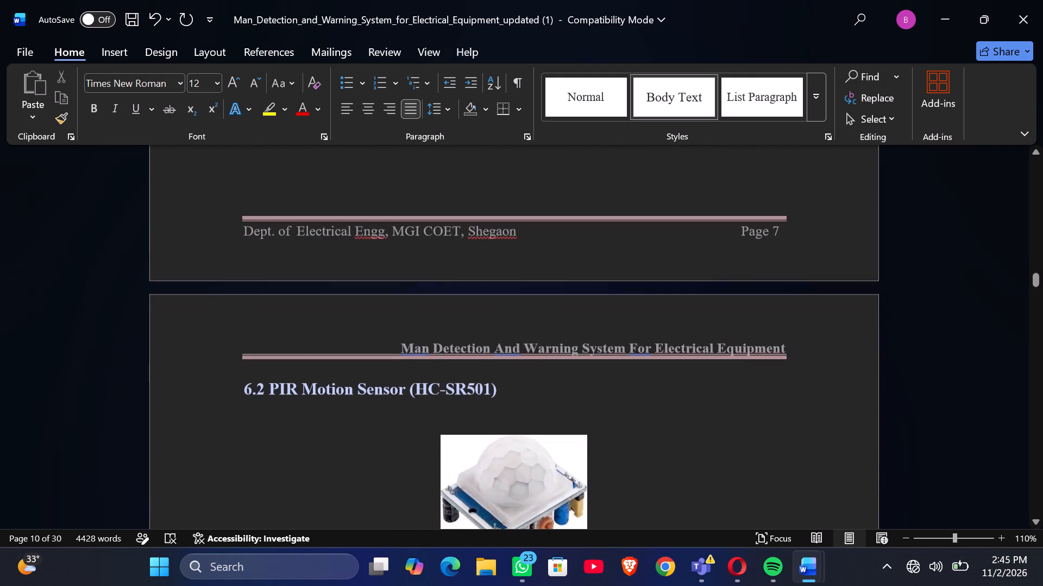
scroll(474, 445, "down", 1)
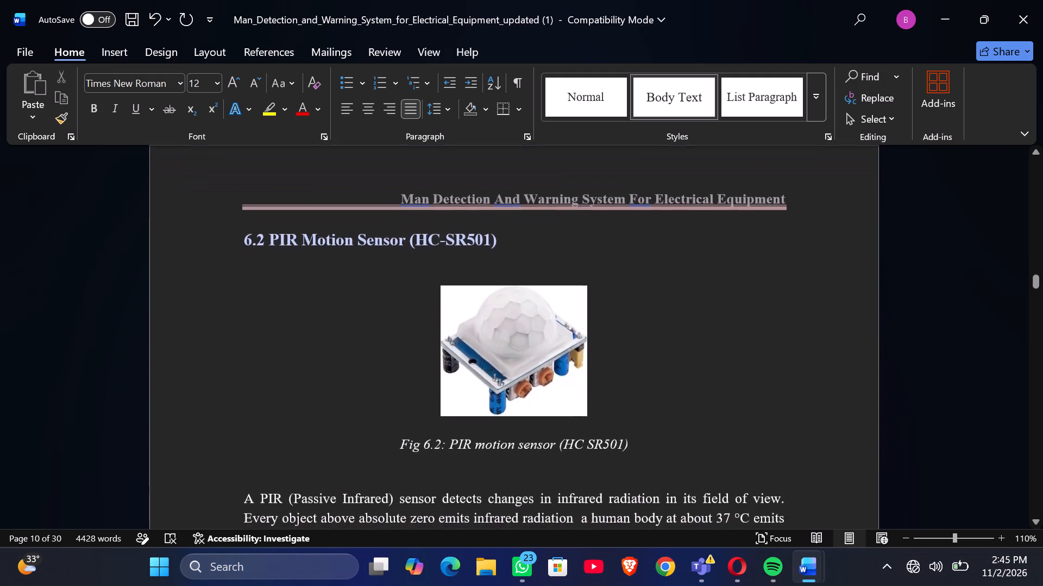
scroll(474, 445, "down", 2)
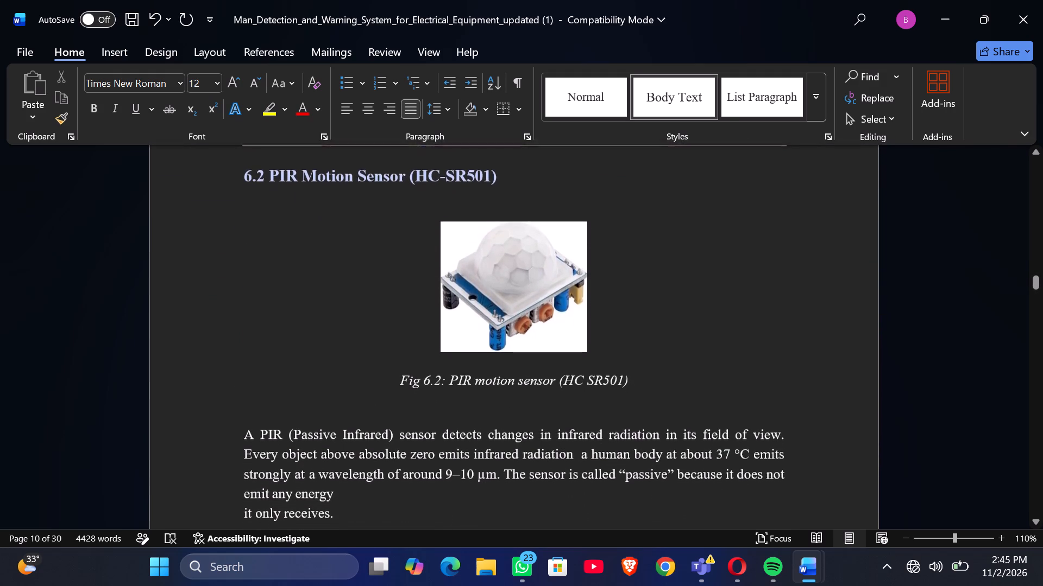
scroll(474, 445, "down", 1)
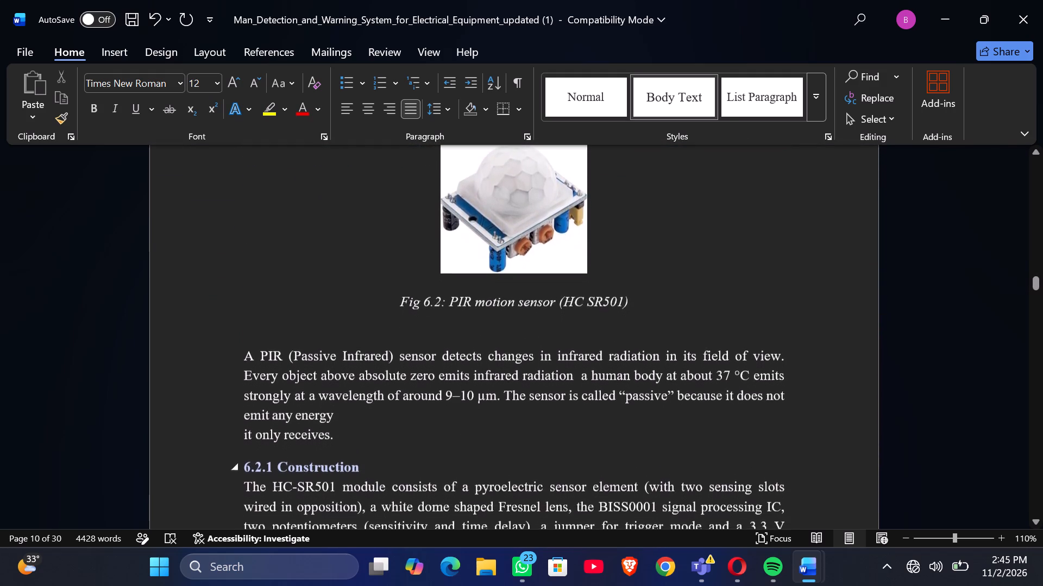
scroll(474, 445, "down", 1)
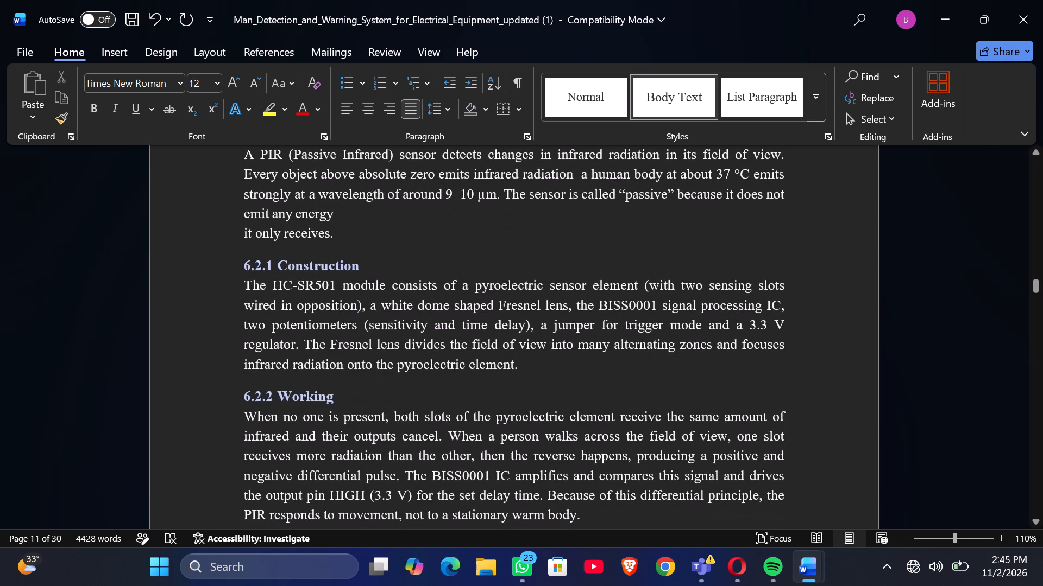
left_click(474, 445)
scroll(474, 445, "down", 1)
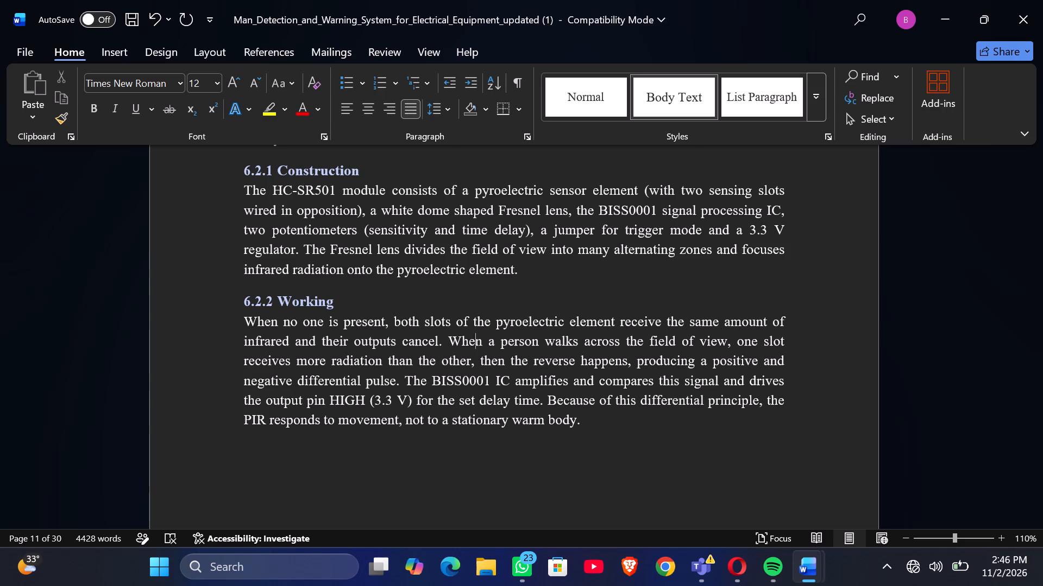
scroll(530, 381, "down", 2)
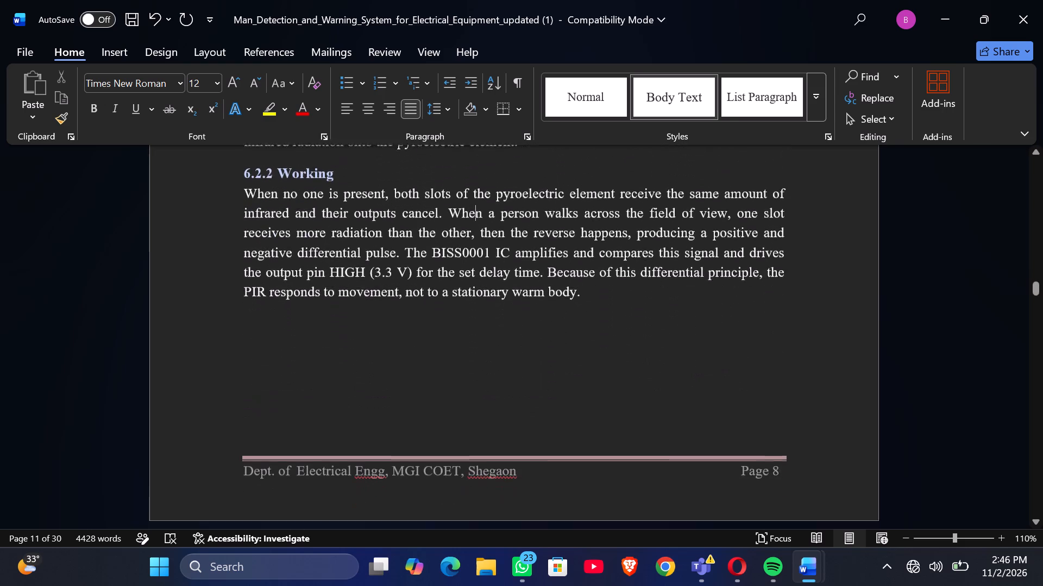
Check the ultrasonic sensor section and delete the colon after "echolocation" in its 6.3.1 Construction paragraph.
scroll(530, 381, "down", 2)
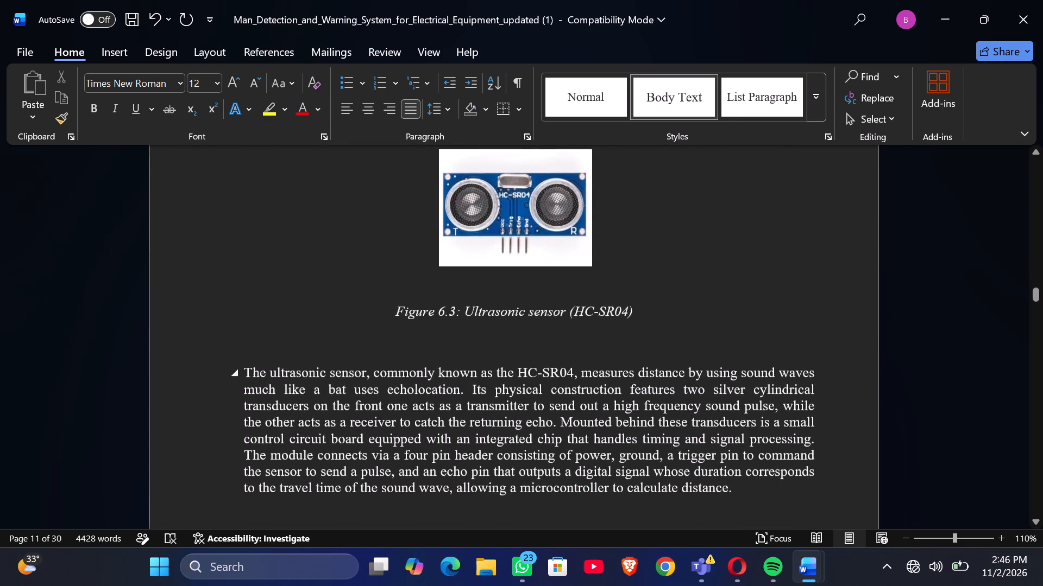
scroll(530, 381, "down", 1)
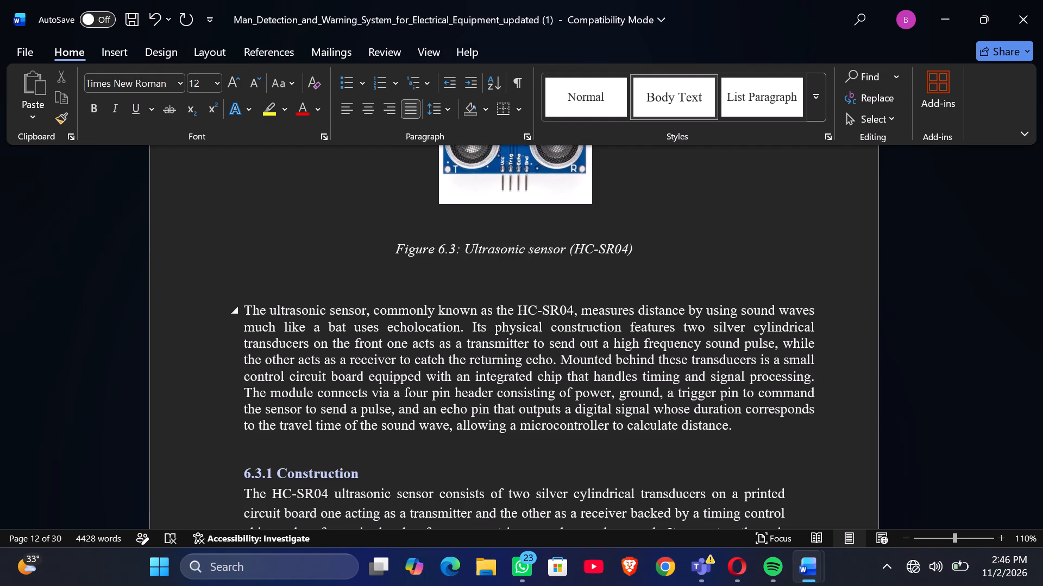
scroll(530, 381, "down", 1)
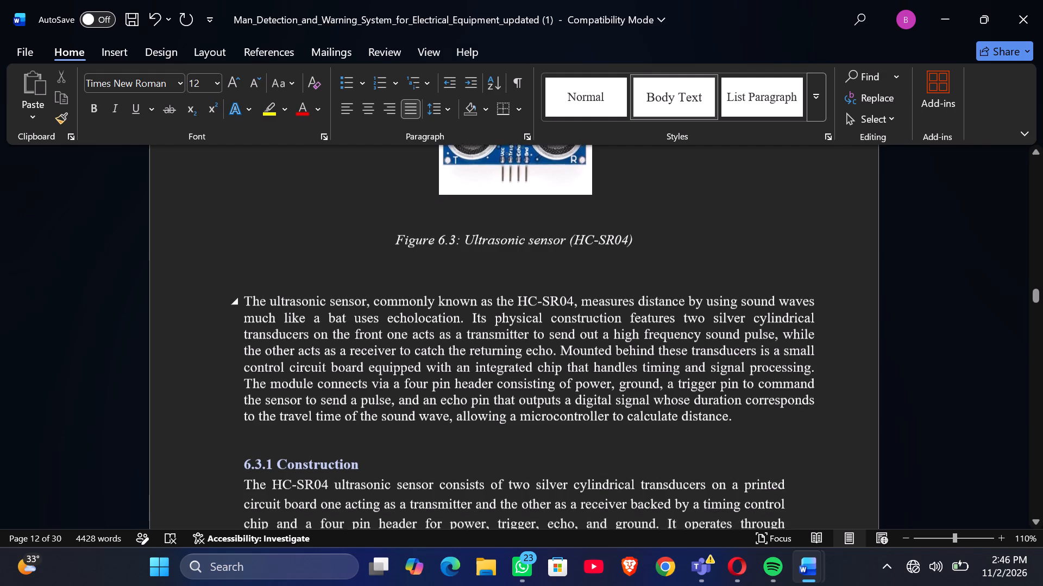
scroll(530, 381, "down", 3)
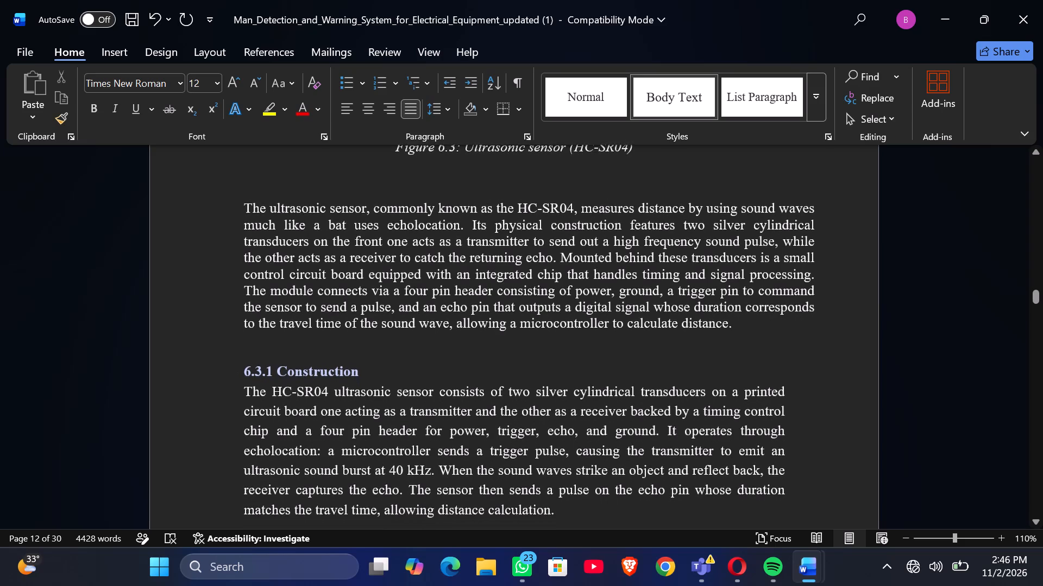
scroll(530, 381, "down", 1)
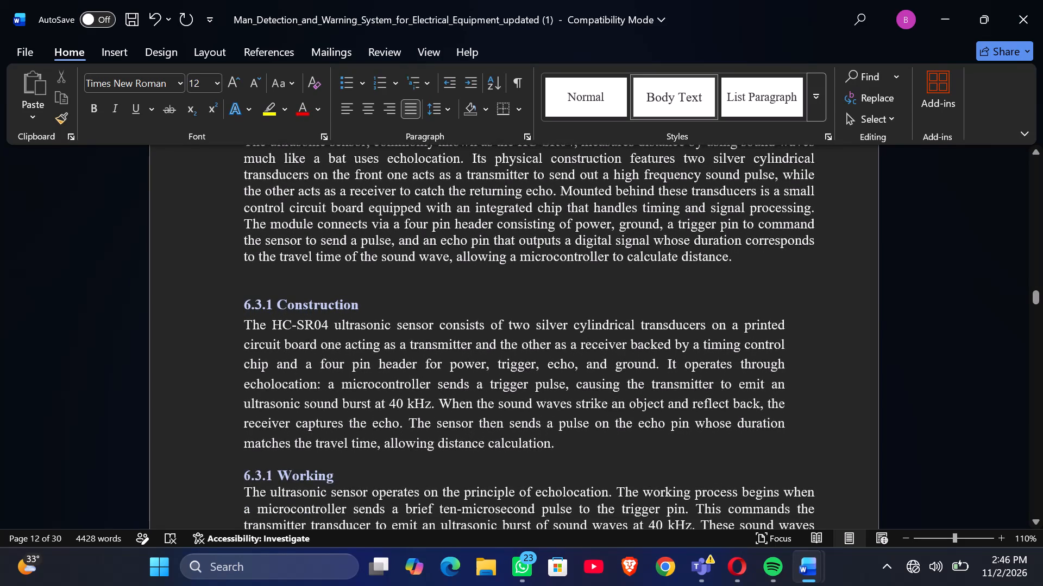
scroll(530, 381, "down", 1)
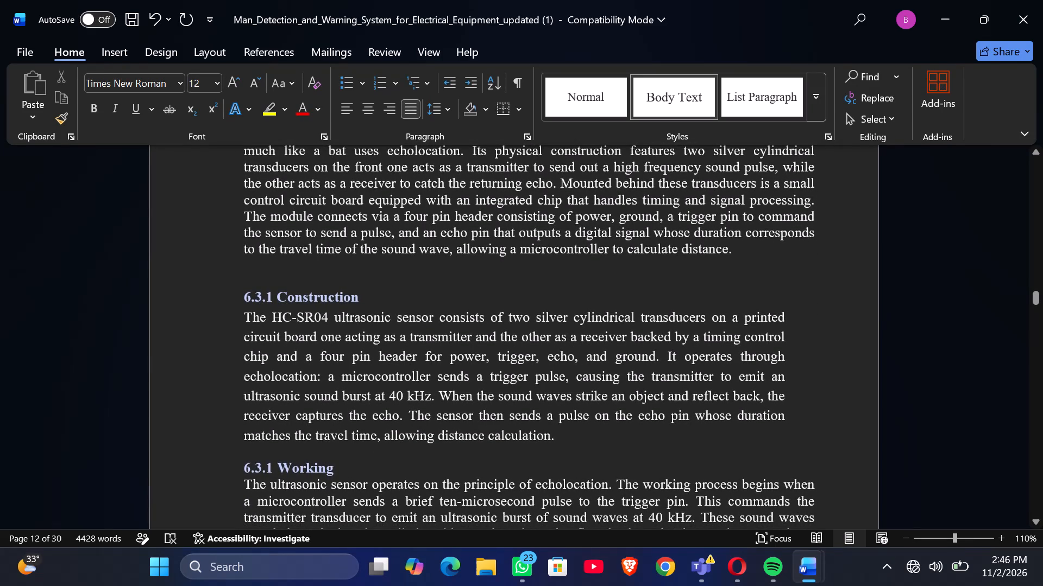
left_click(321, 377)
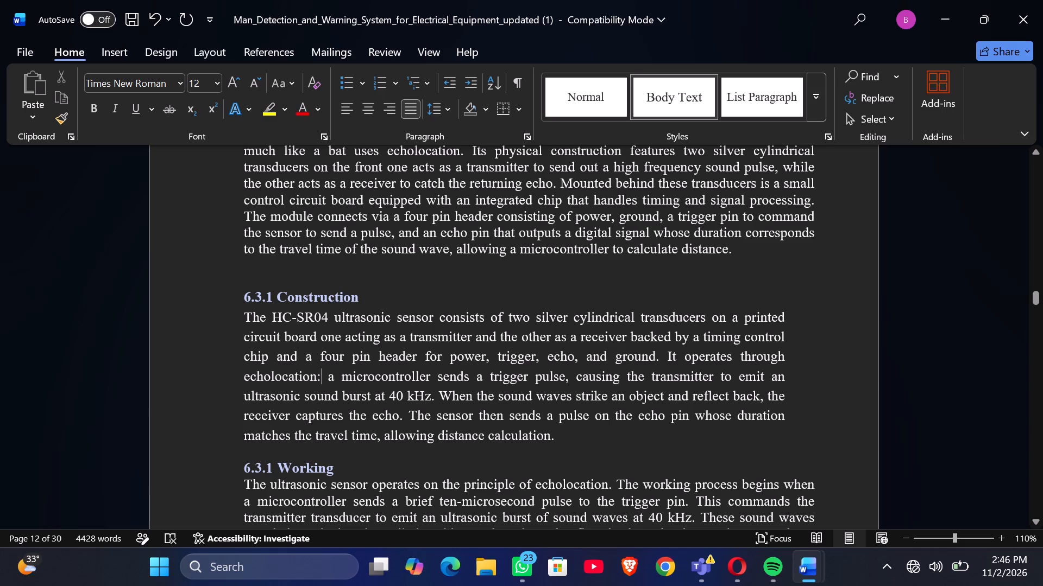
key("BackSpace")
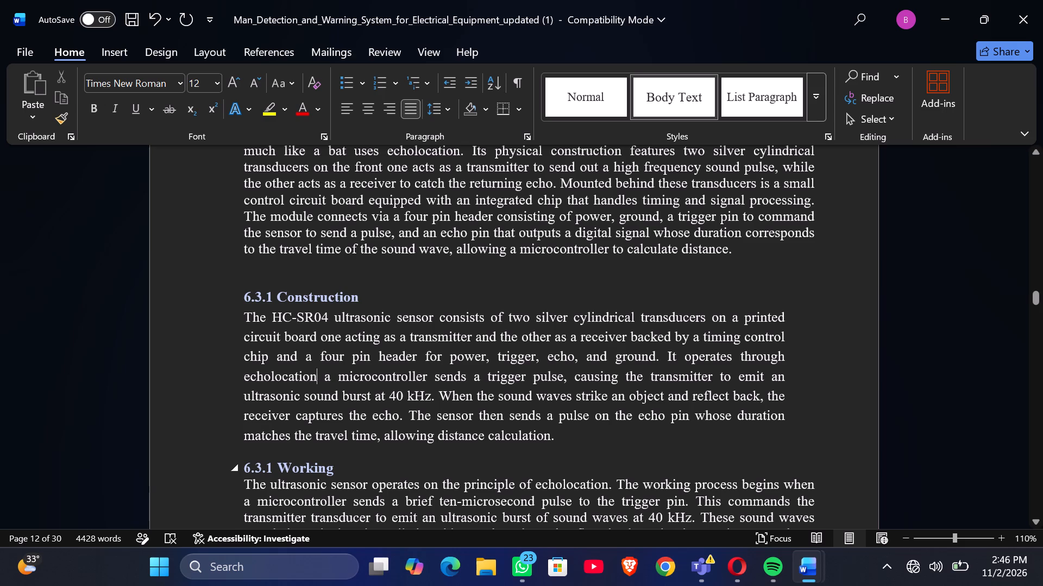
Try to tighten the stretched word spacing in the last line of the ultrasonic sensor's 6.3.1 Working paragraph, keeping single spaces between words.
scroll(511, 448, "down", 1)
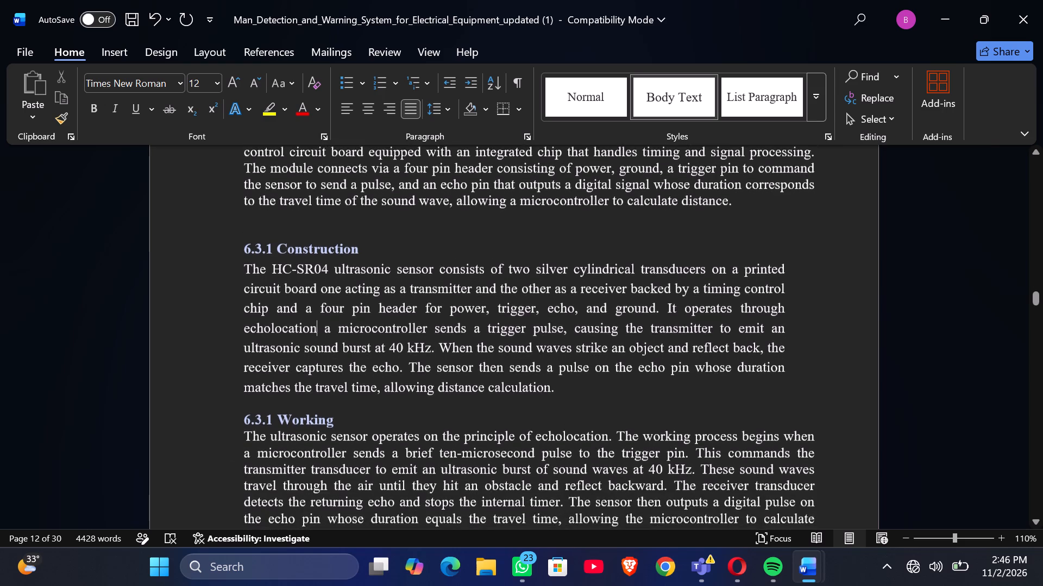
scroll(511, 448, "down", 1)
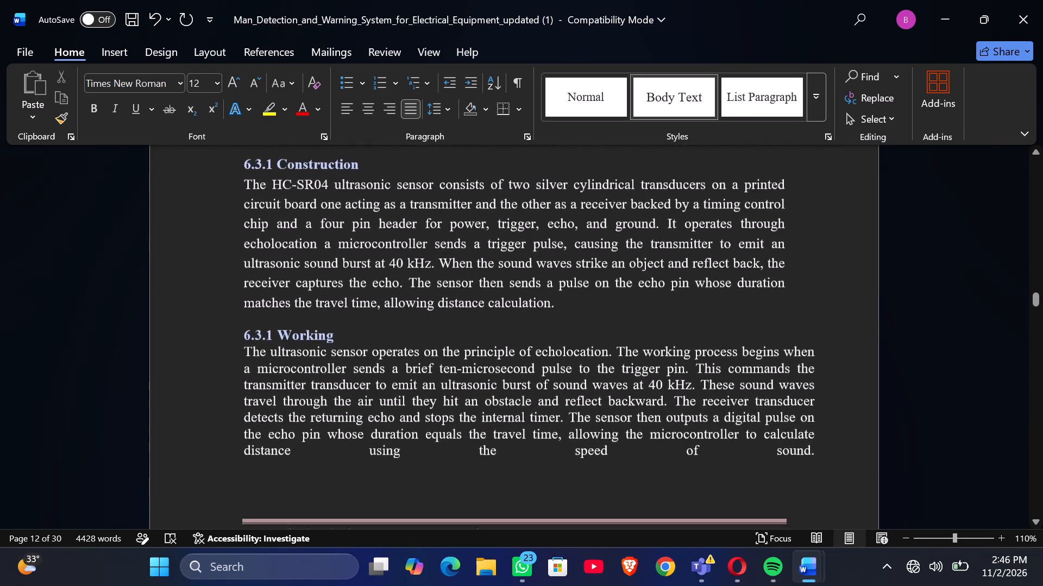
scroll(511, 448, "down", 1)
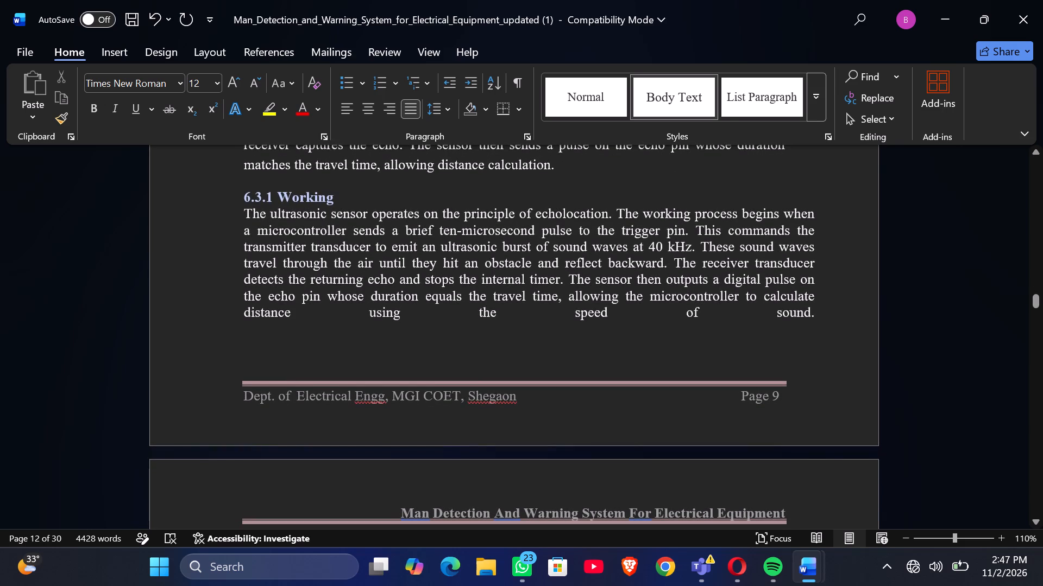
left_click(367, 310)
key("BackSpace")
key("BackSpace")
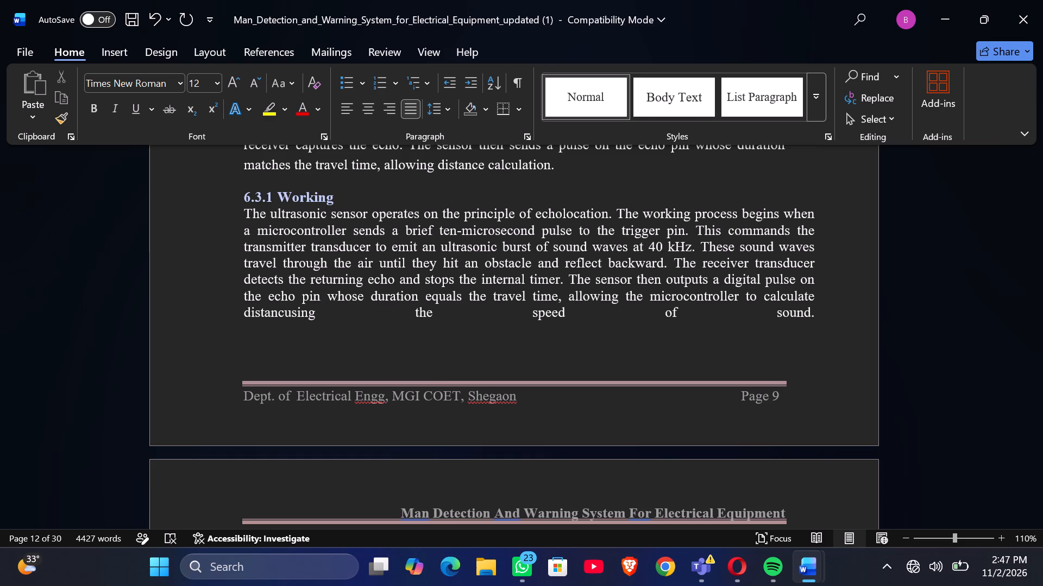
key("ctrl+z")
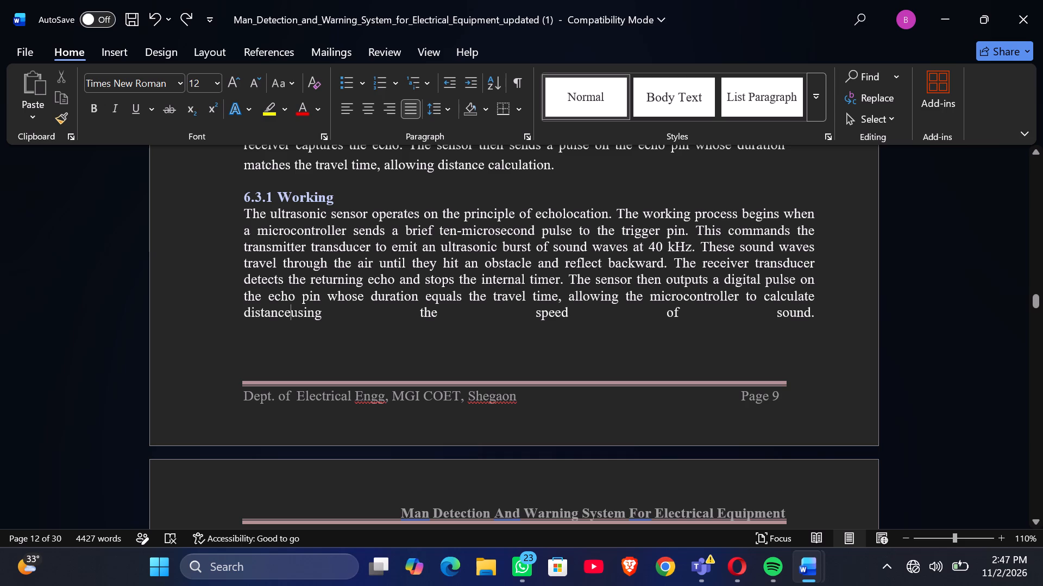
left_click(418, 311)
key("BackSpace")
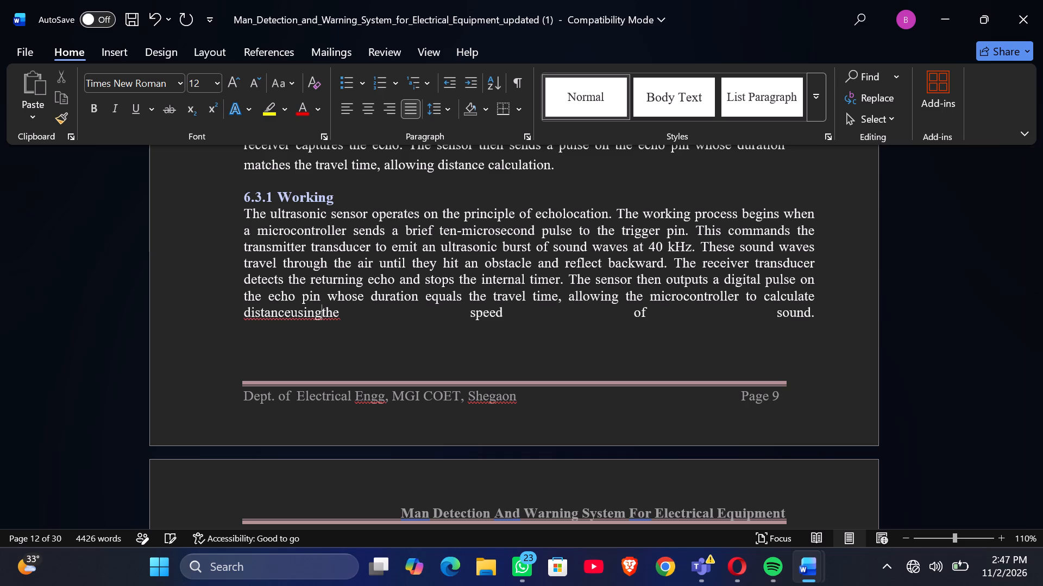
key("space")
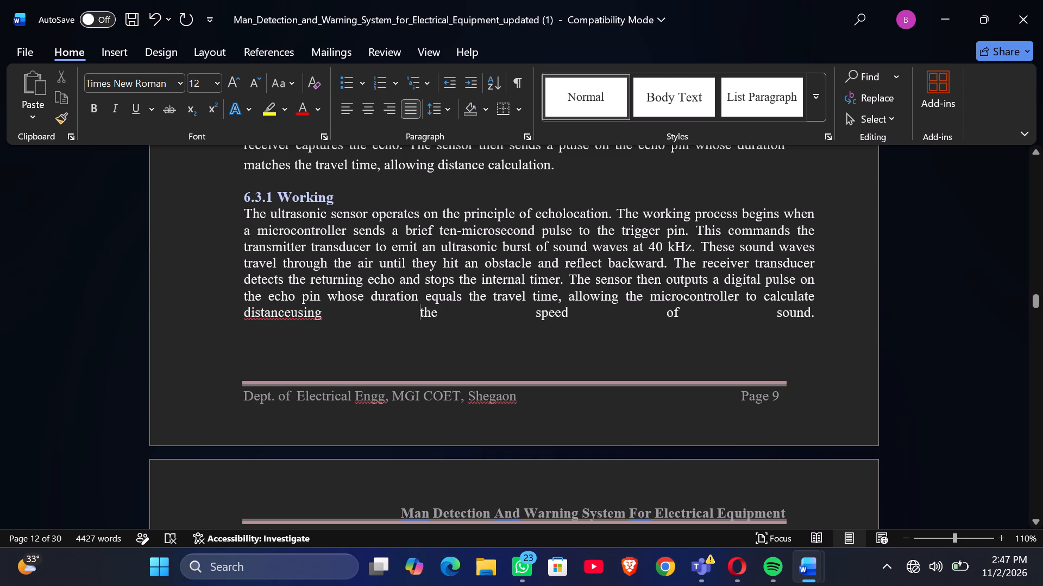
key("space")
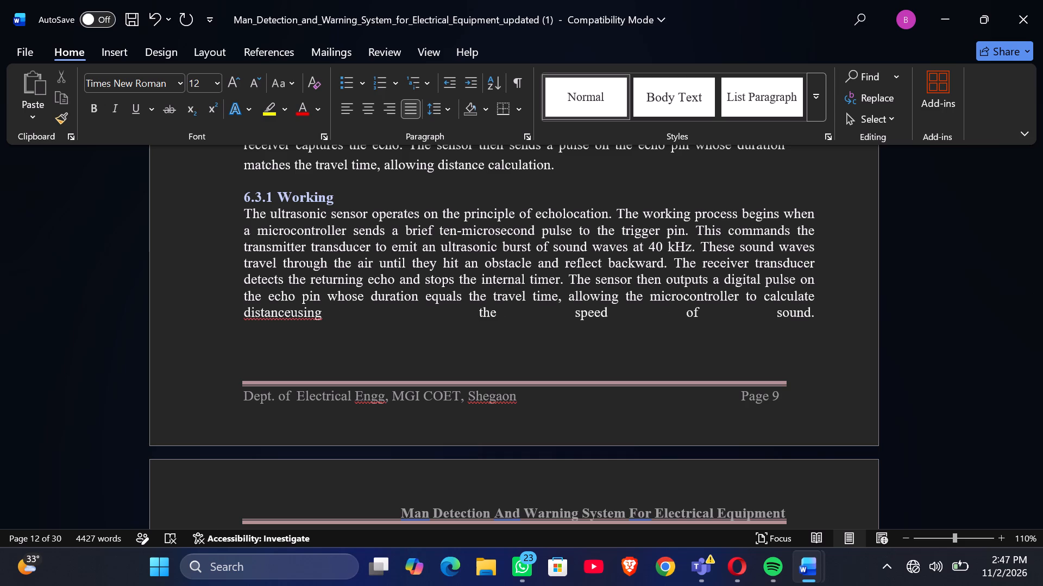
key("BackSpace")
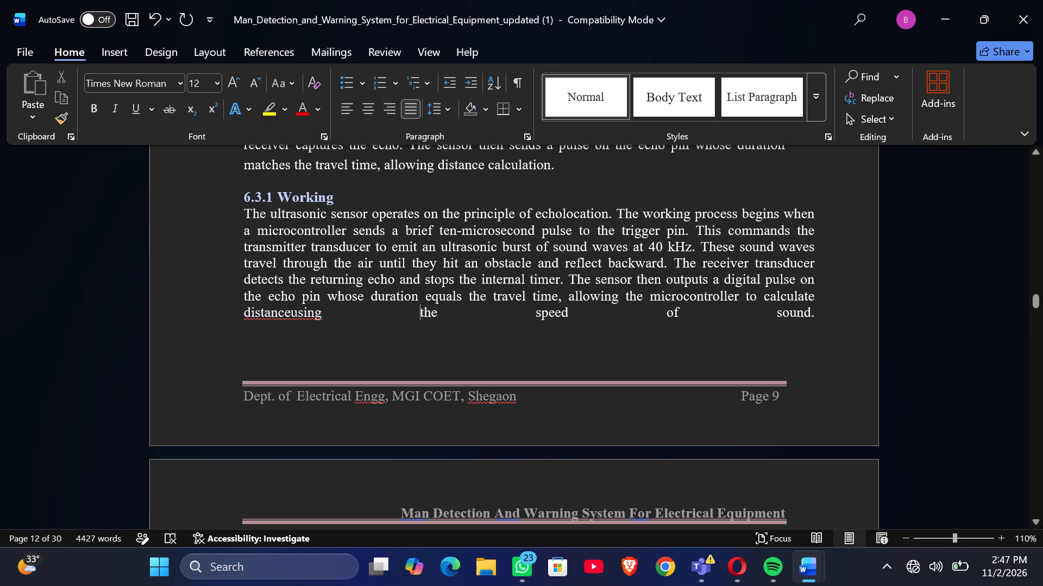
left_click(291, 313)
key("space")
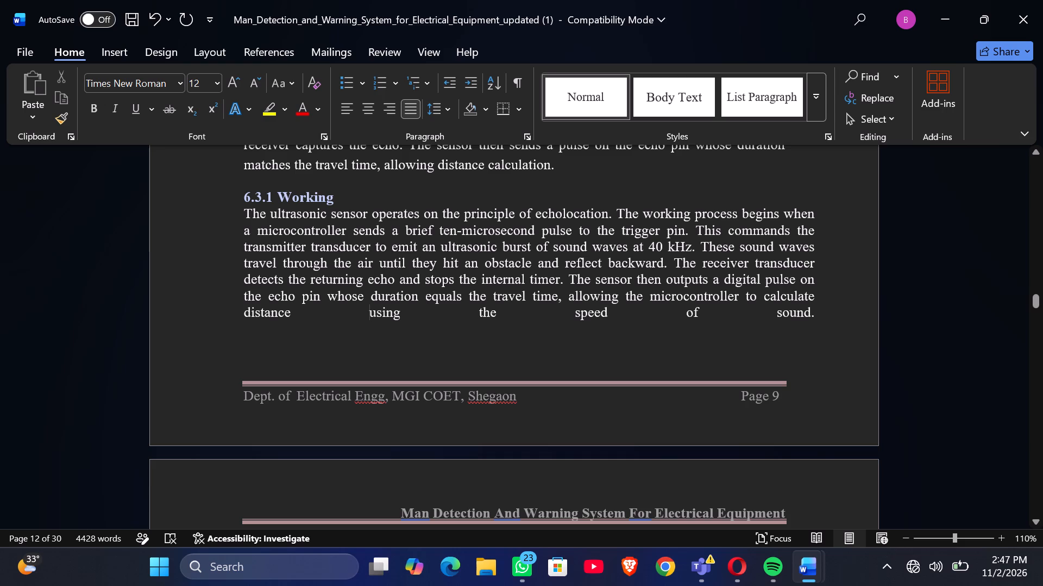
Proofread section 6.4 Buzzer, including both paragraphs below the figure, for unnecessary colons and stretched spacing.
scroll(389, 348, "down", 1)
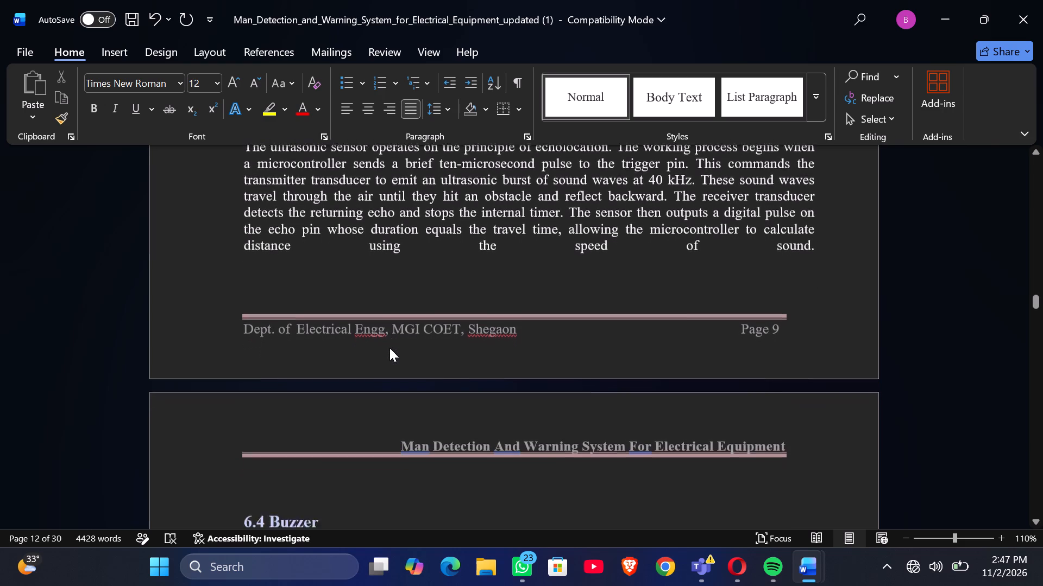
scroll(389, 348, "down", 2)
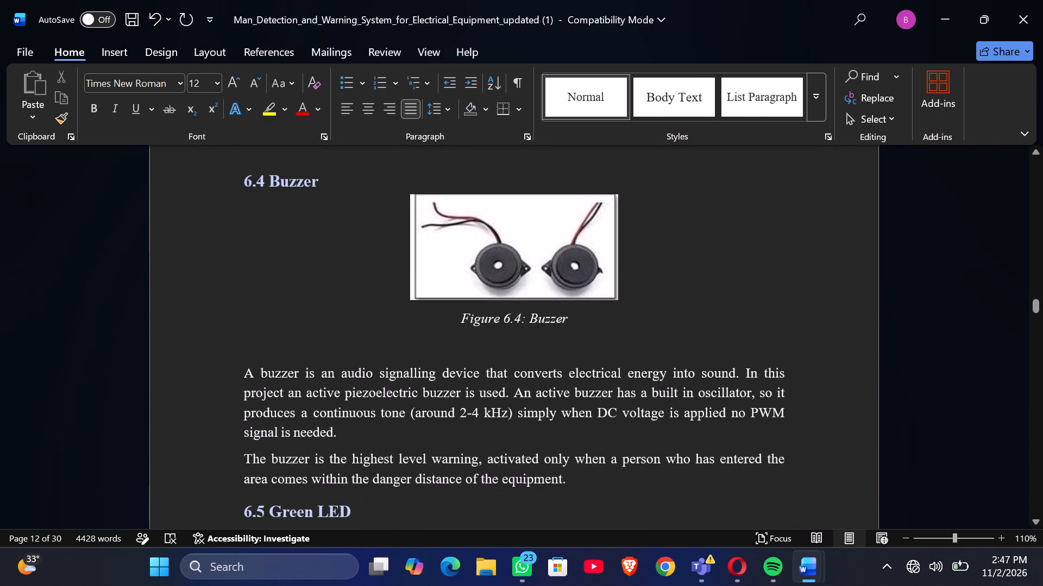
scroll(389, 348, "down", 2)
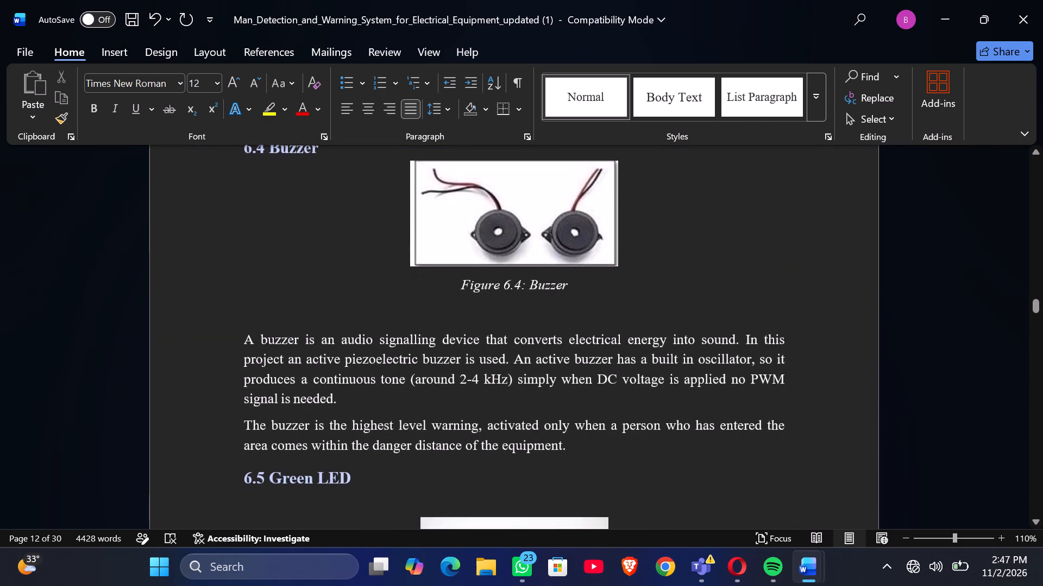
scroll(389, 348, "down", 1)
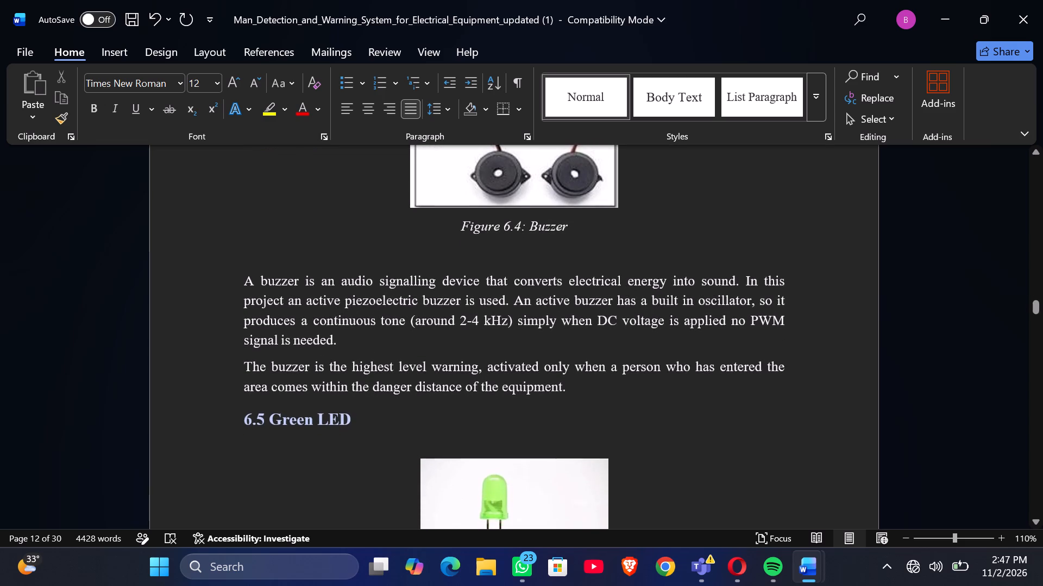
scroll(389, 348, "down", 2)
scroll(389, 348, "up", 1)
scroll(389, 348, "down", 1)
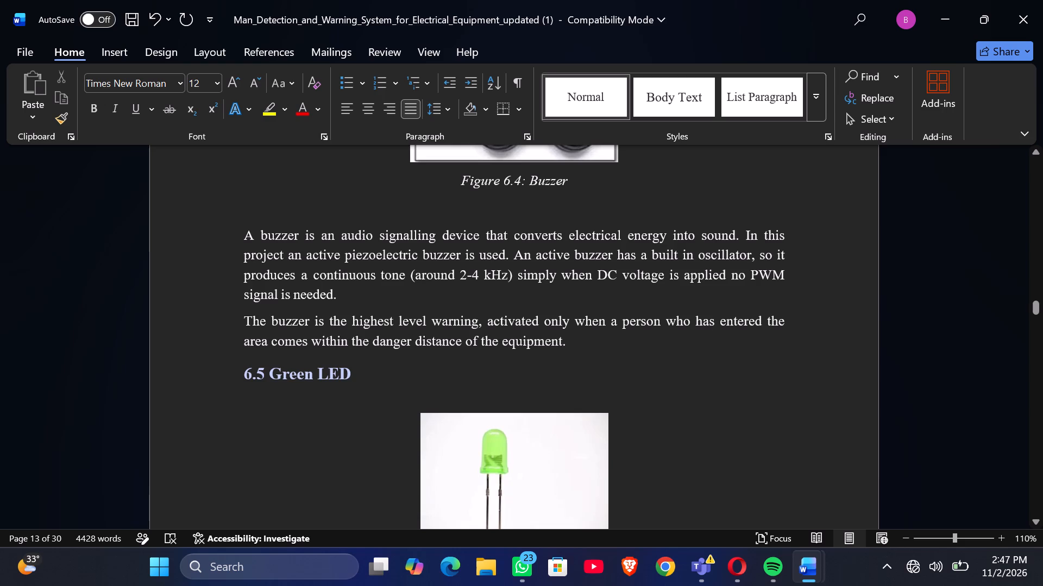
Proofread section 6.5 Green LED, including the Light Emitting Diode paragraph, for unnecessary colons and stretched spacing.
scroll(389, 348, "down", 1)
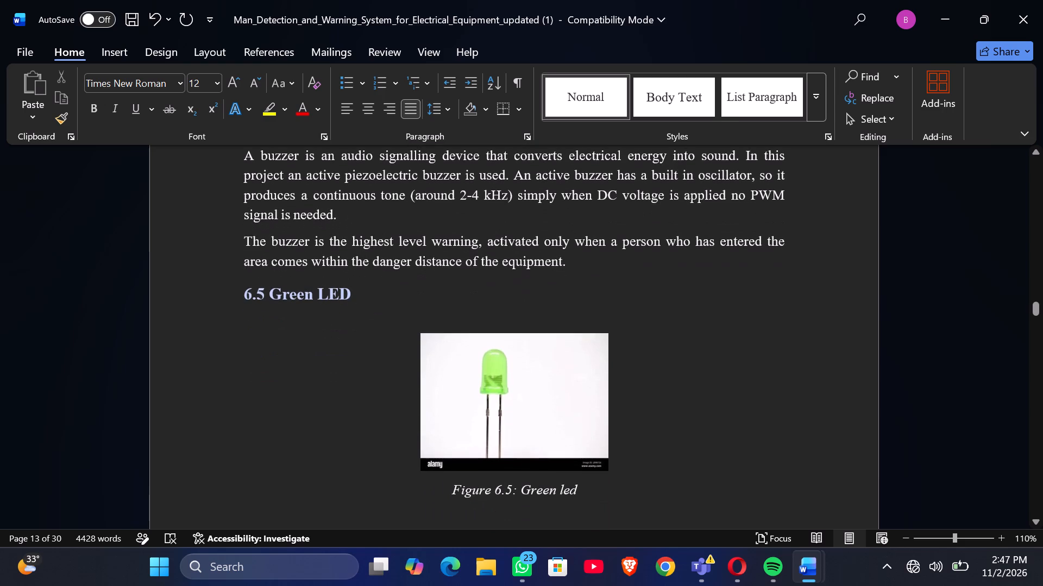
scroll(389, 348, "down", 1)
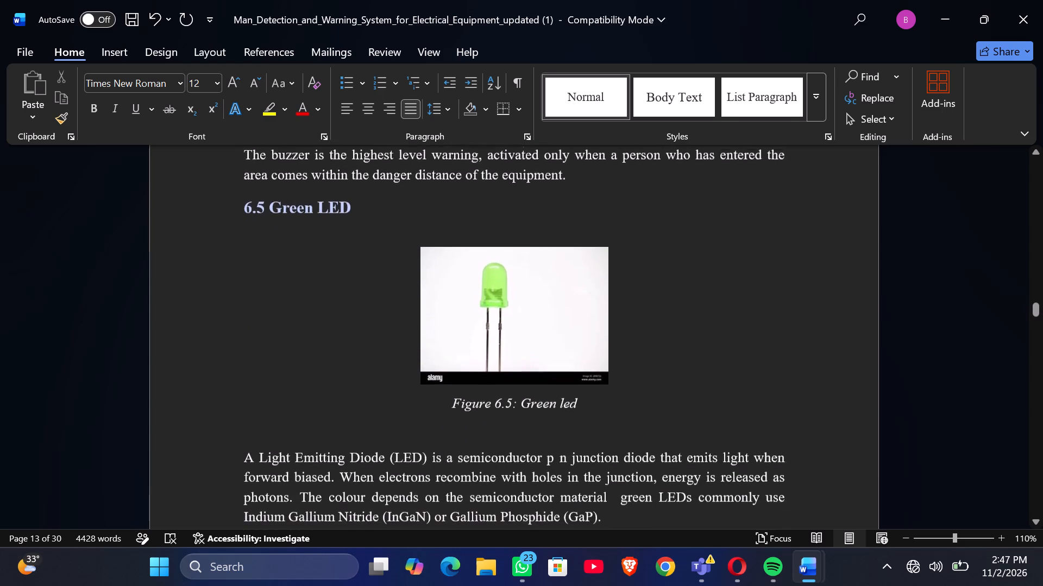
scroll(389, 348, "down", 2)
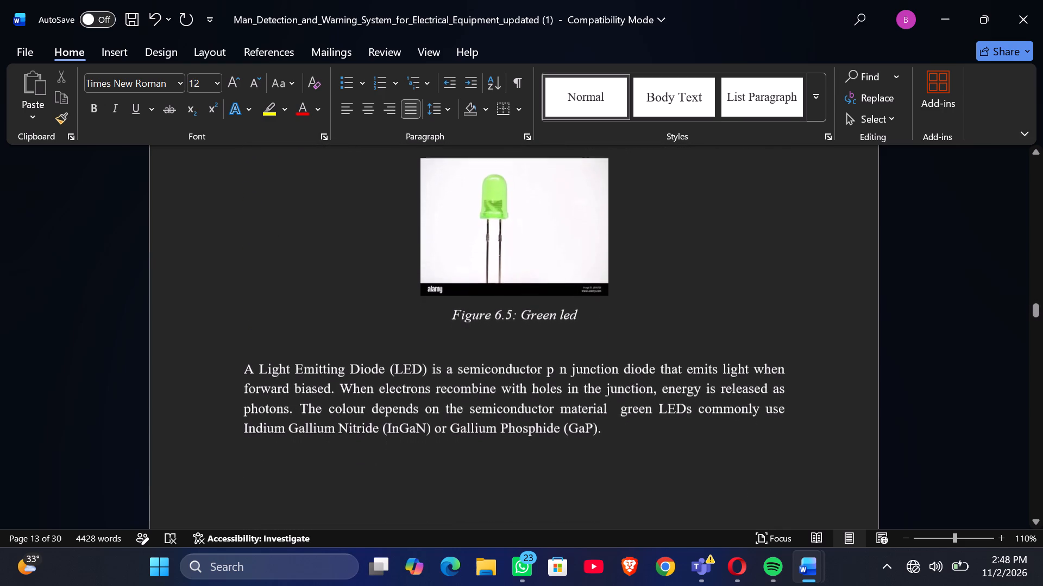
scroll(389, 348, "down", 1)
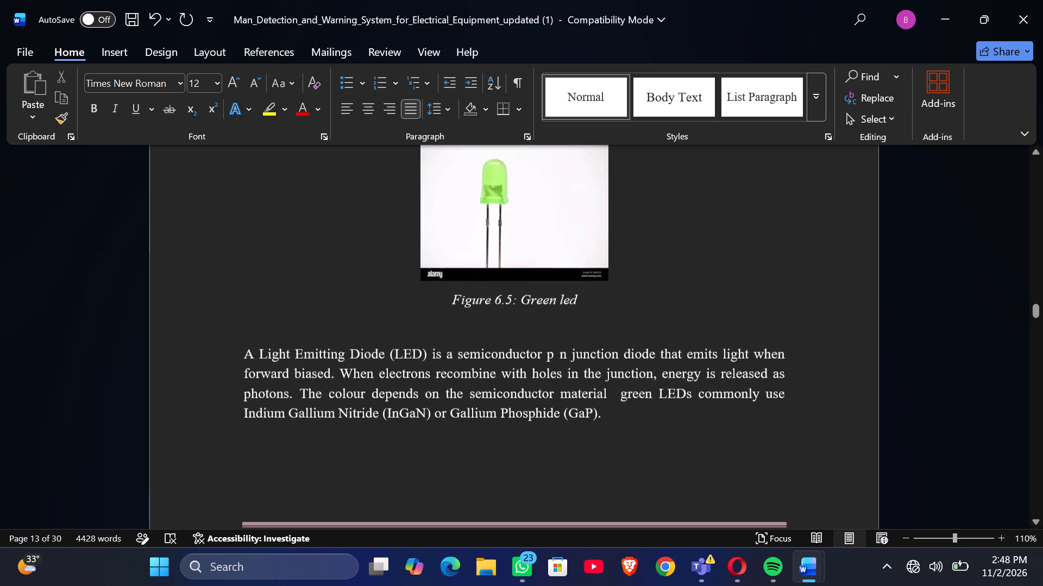
scroll(389, 348, "down", 2)
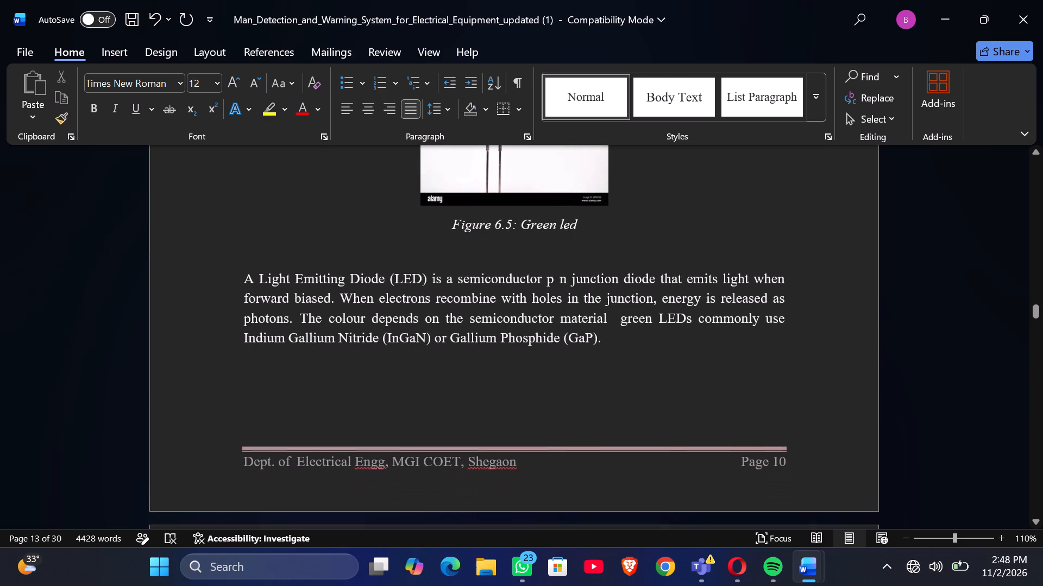
scroll(389, 348, "down", 2)
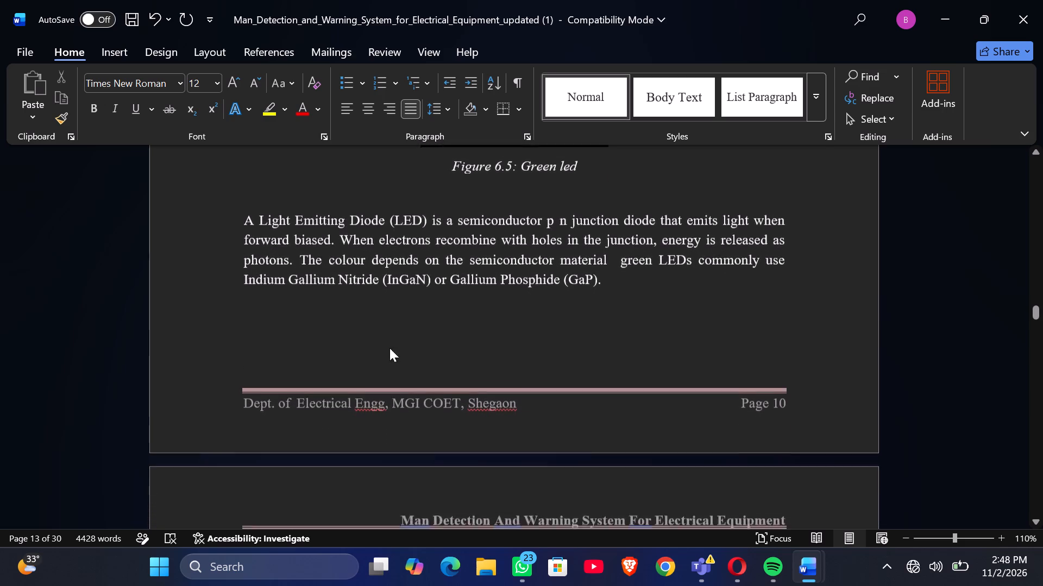
Proofread the red LED section and section 6.7 Breadboard, including their Role in project paragraphs, for unnecessary colons and stretched spacing.
scroll(389, 348, "down", 3)
scroll(389, 348, "up", 1)
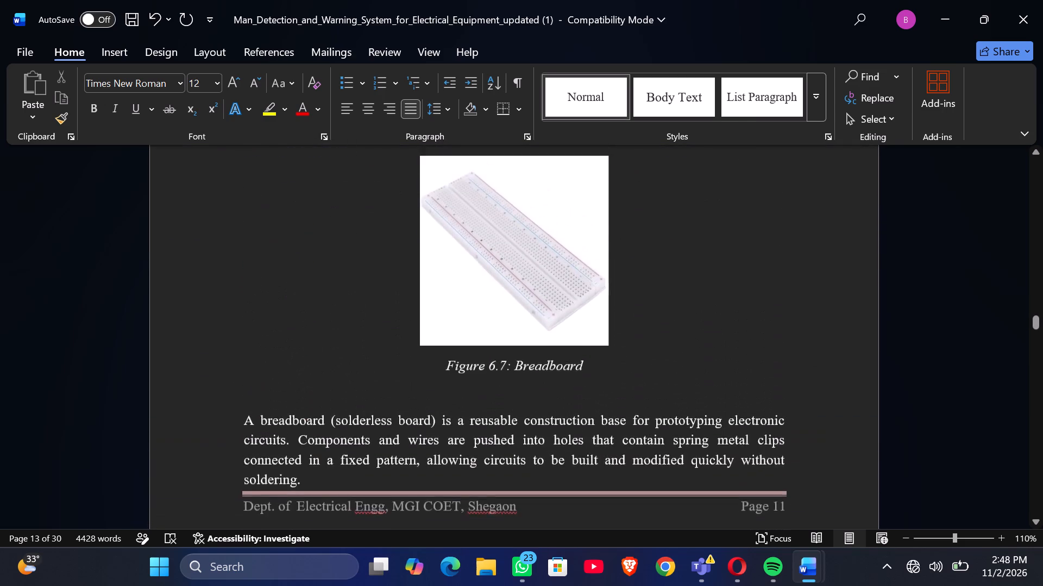
scroll(389, 348, "up", 2)
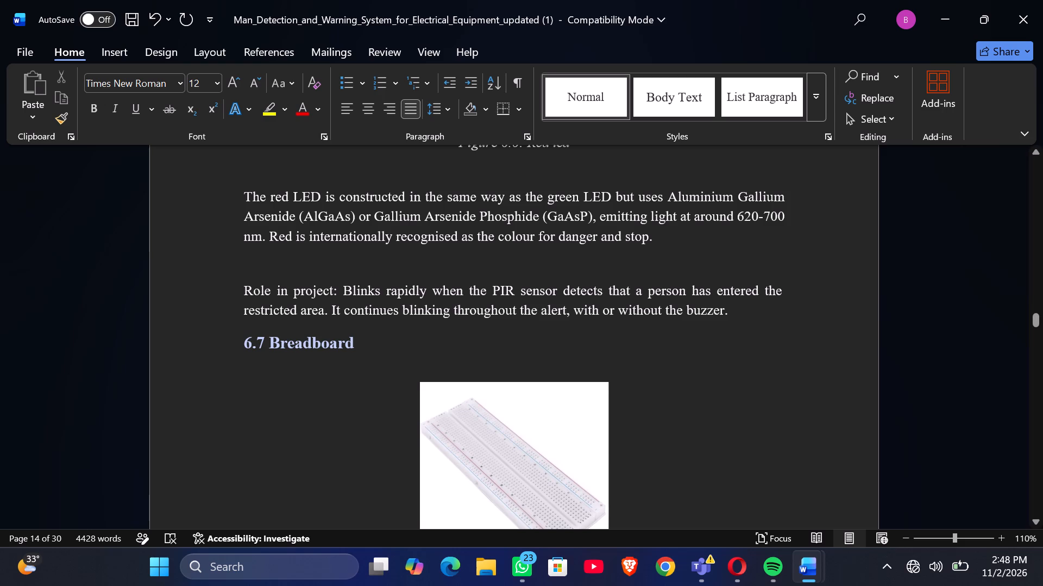
scroll(383, 310, "down", 1)
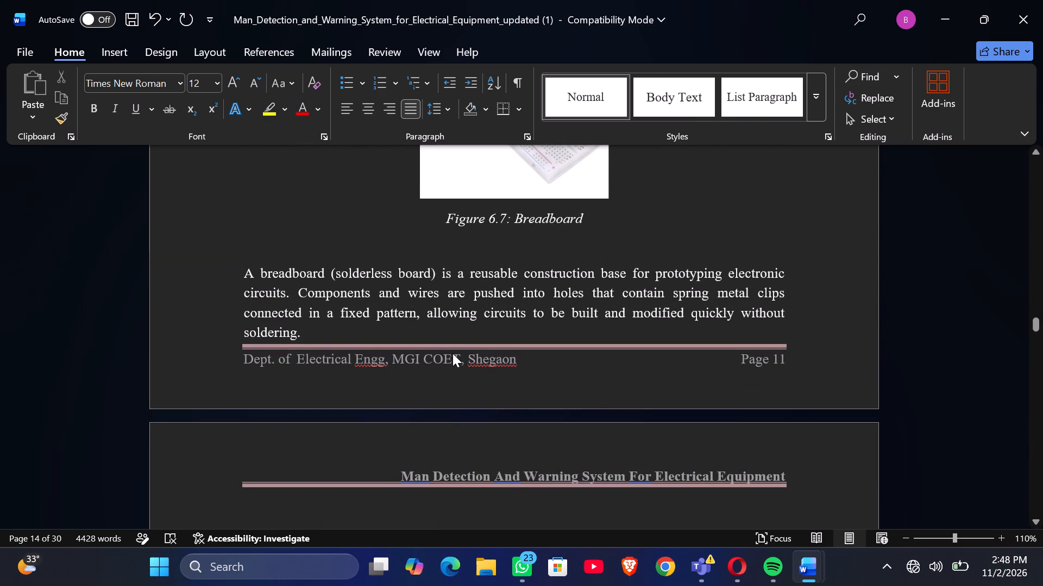
scroll(453, 353, "down", 1)
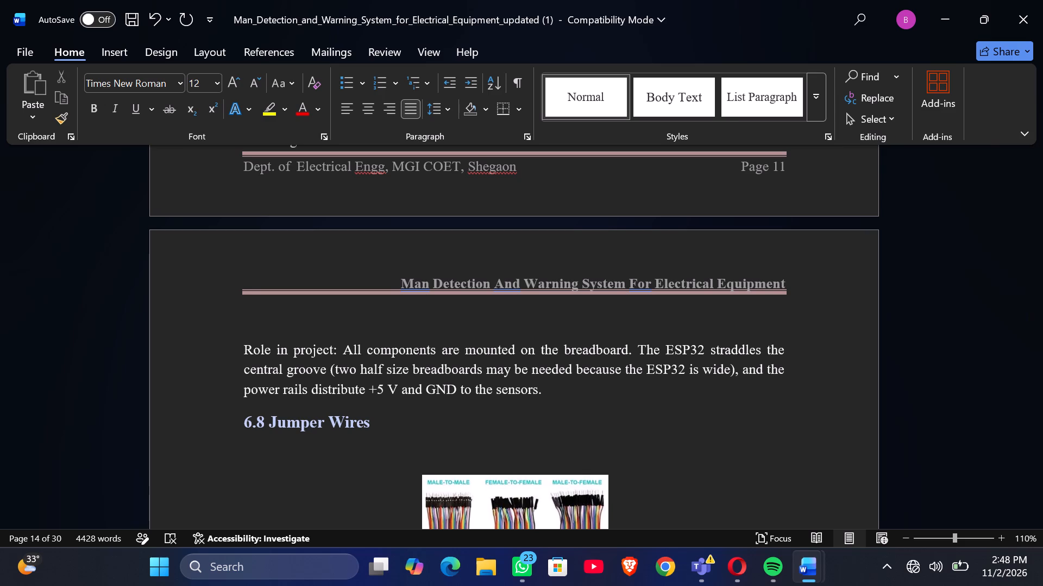
Proofread section 6.8 Jumper Wires for unnecessary colons and stretched spacing, continuing to the start of section 6.9 5 V Power Supply.
scroll(453, 353, "down", 2)
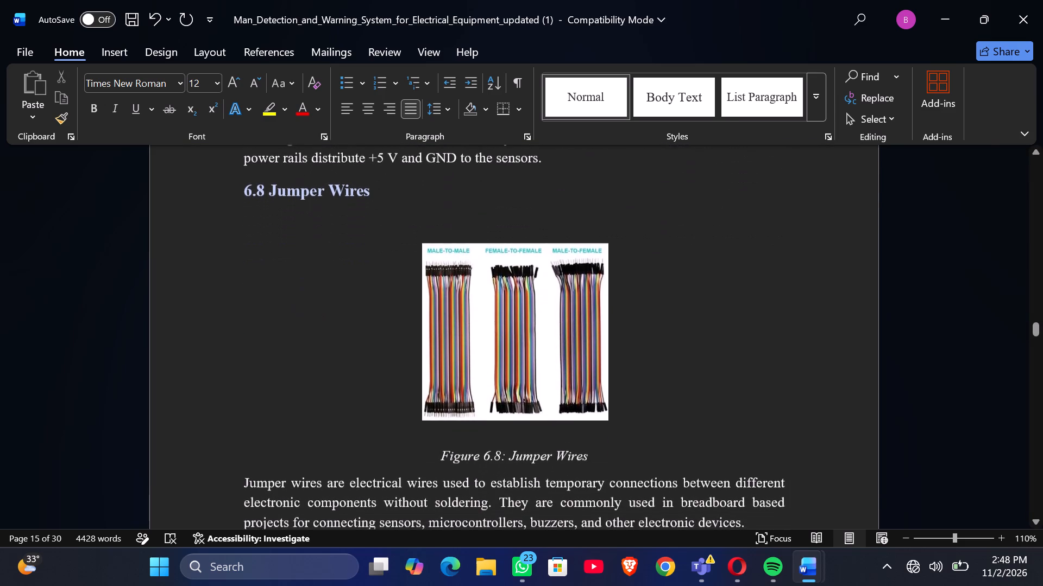
scroll(453, 353, "down", 2)
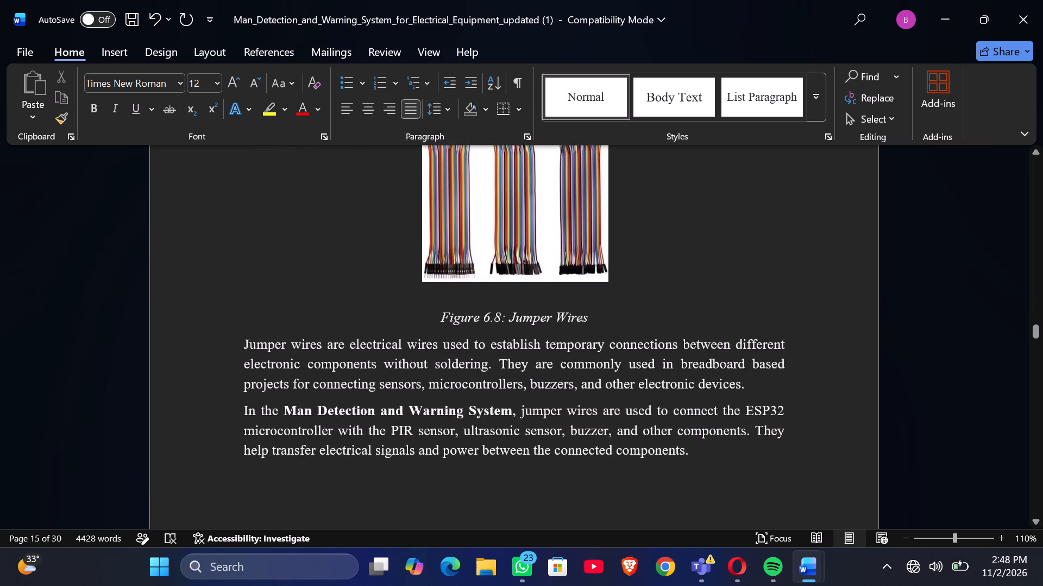
scroll(453, 353, "down", 1)
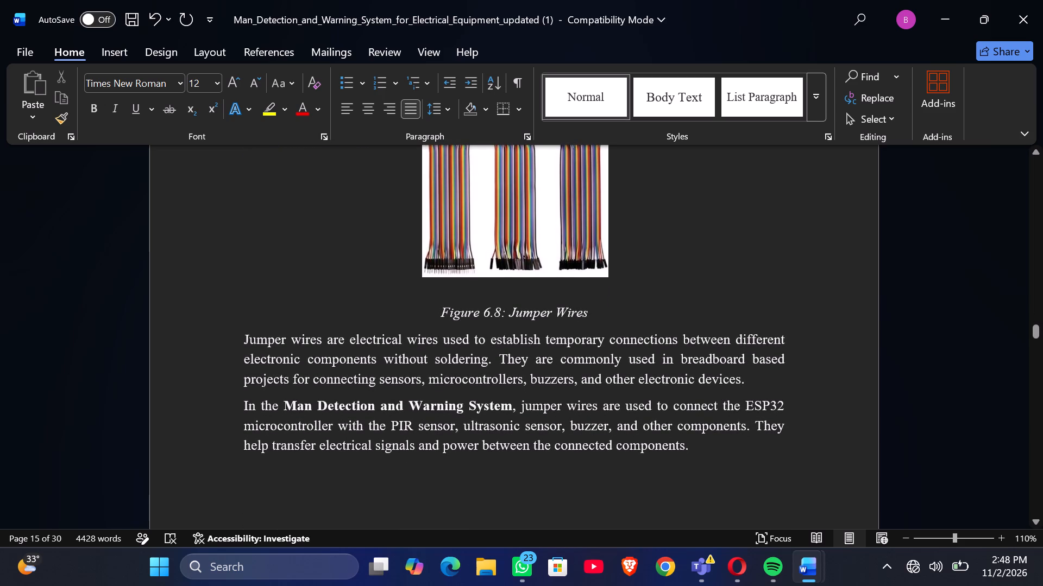
scroll(456, 301, "down", 1)
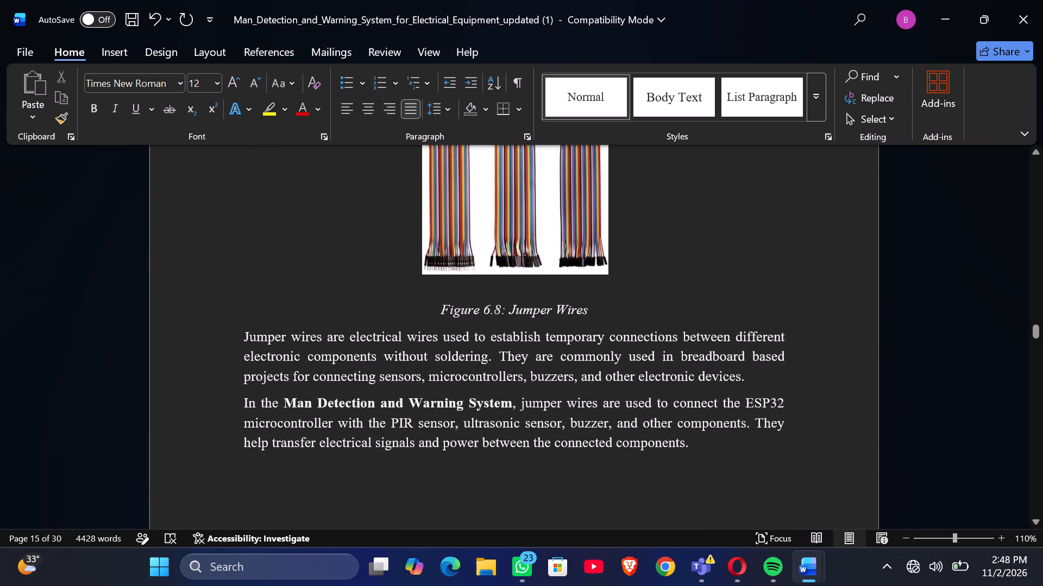
scroll(456, 301, "down", 2)
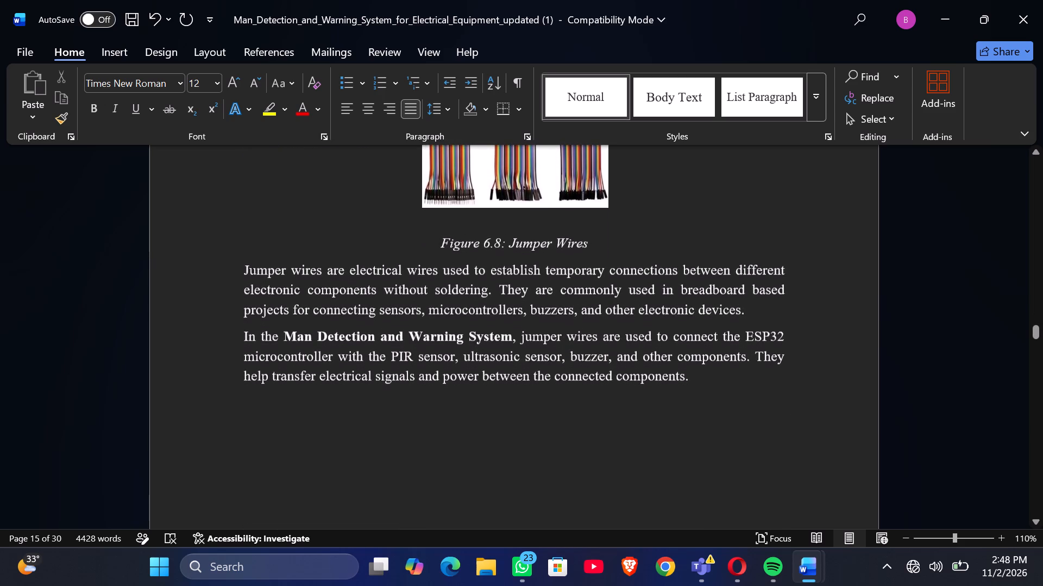
scroll(456, 301, "down", 2)
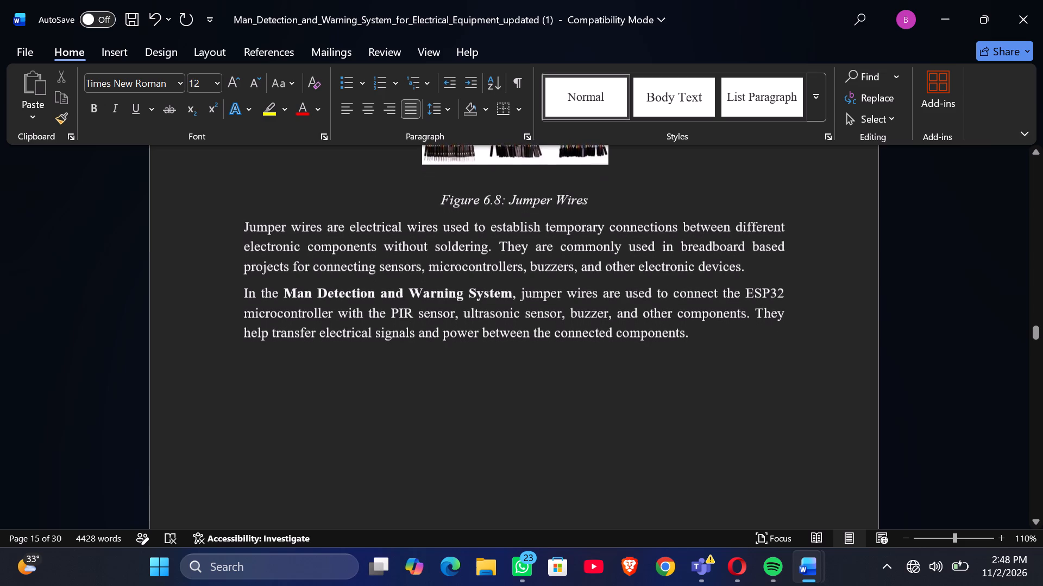
scroll(456, 301, "down", 2)
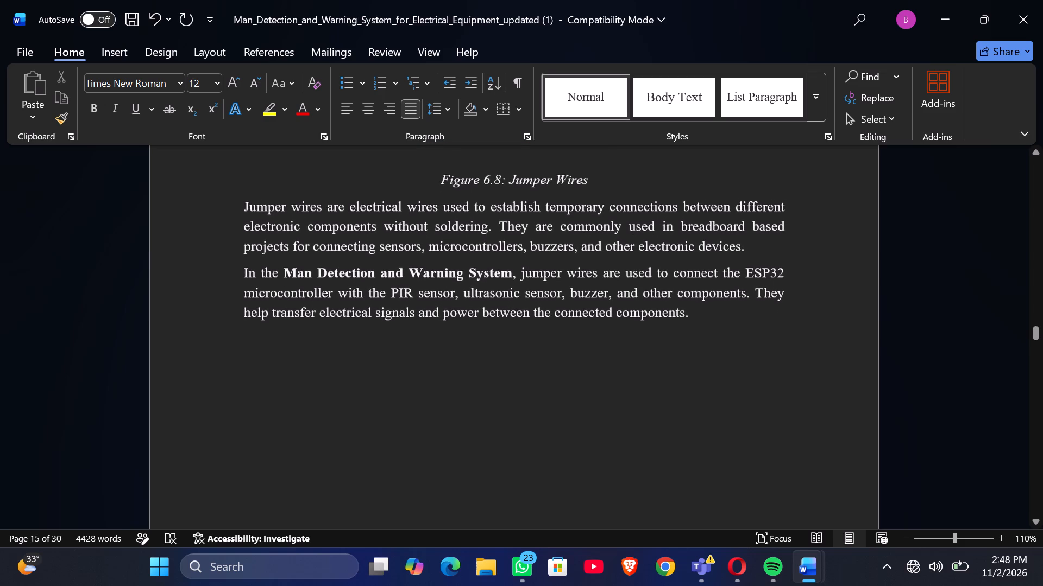
scroll(456, 301, "down", 3)
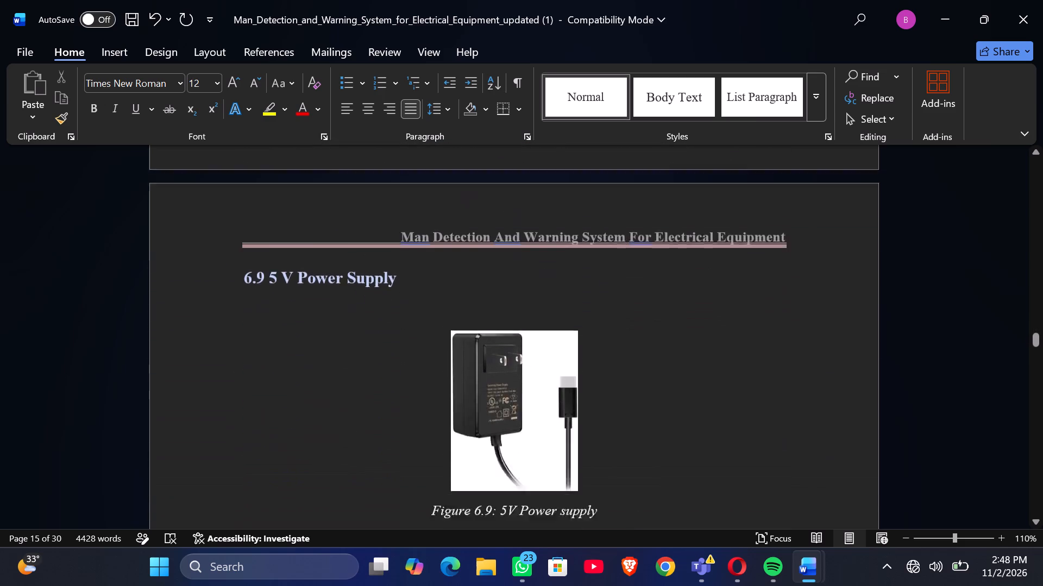
Proofread section 6.9 5 V Power Supply, including the paragraph below Figure 6.9, for unnecessary colons and stretched spacing.
scroll(456, 301, "down", 1)
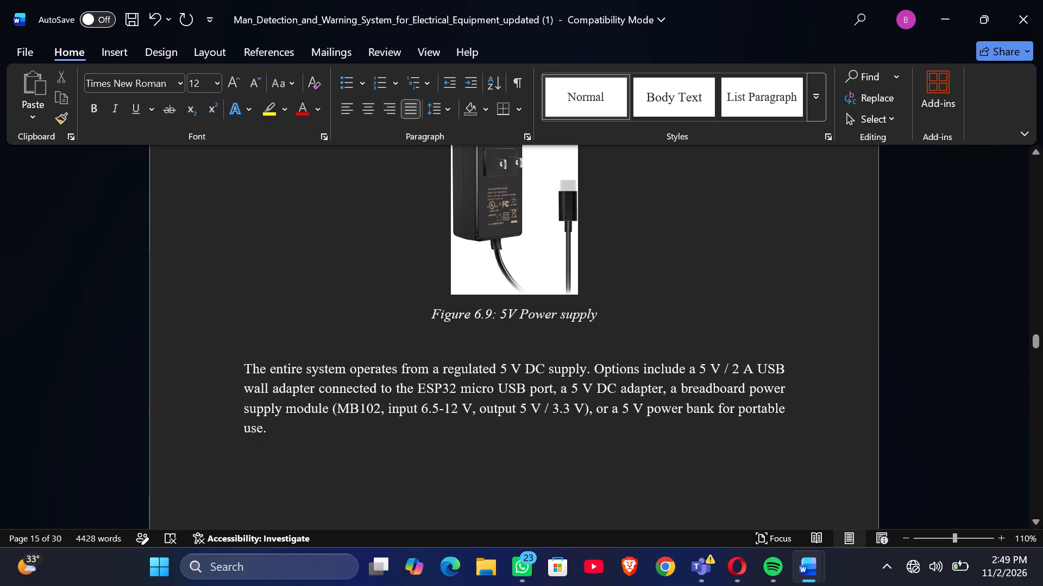
scroll(456, 301, "down", 1)
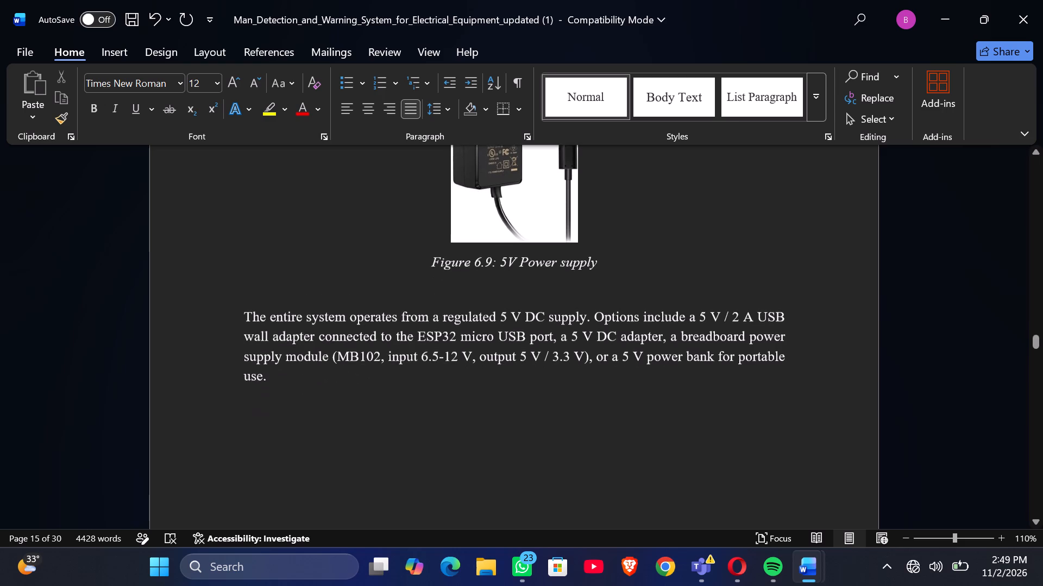
scroll(456, 301, "down", 2)
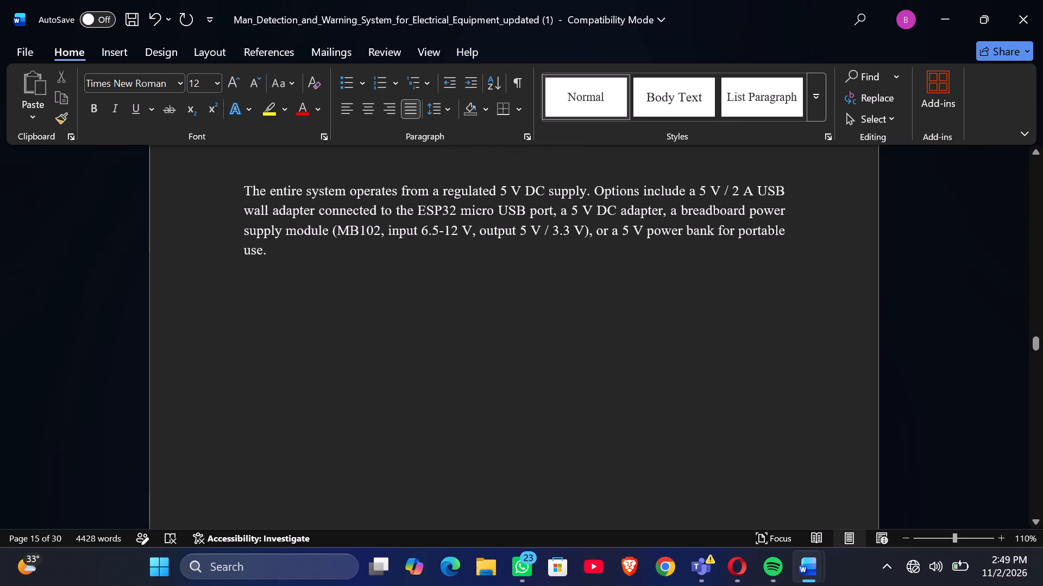
scroll(456, 301, "down", 4)
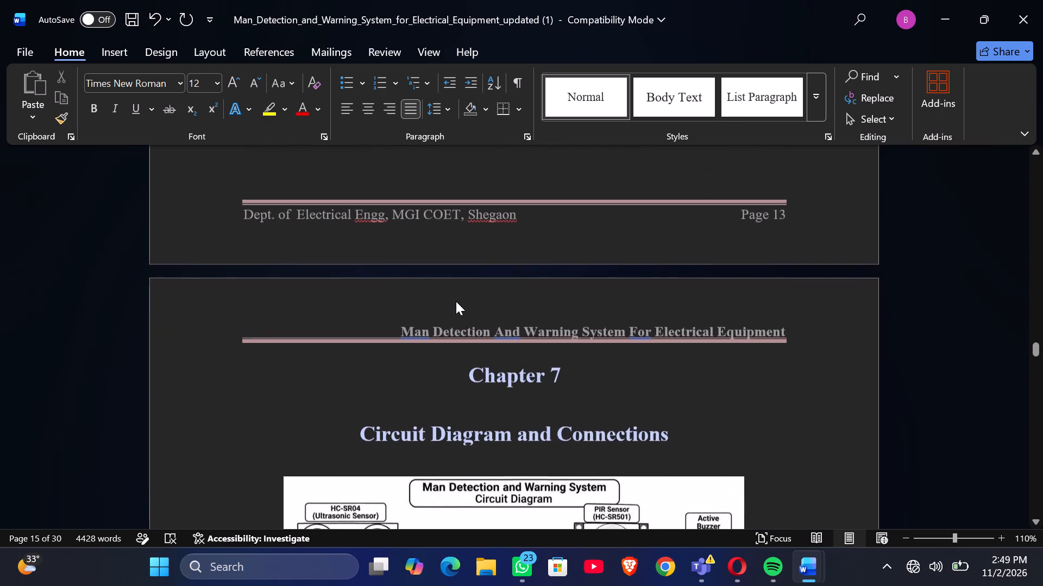
Check Chapter 7 Circuit Diagram and Connections, including the circuit diagram, the 7.1 Connection Table and the 7.2 System Working Table.
scroll(456, 301, "down", 3)
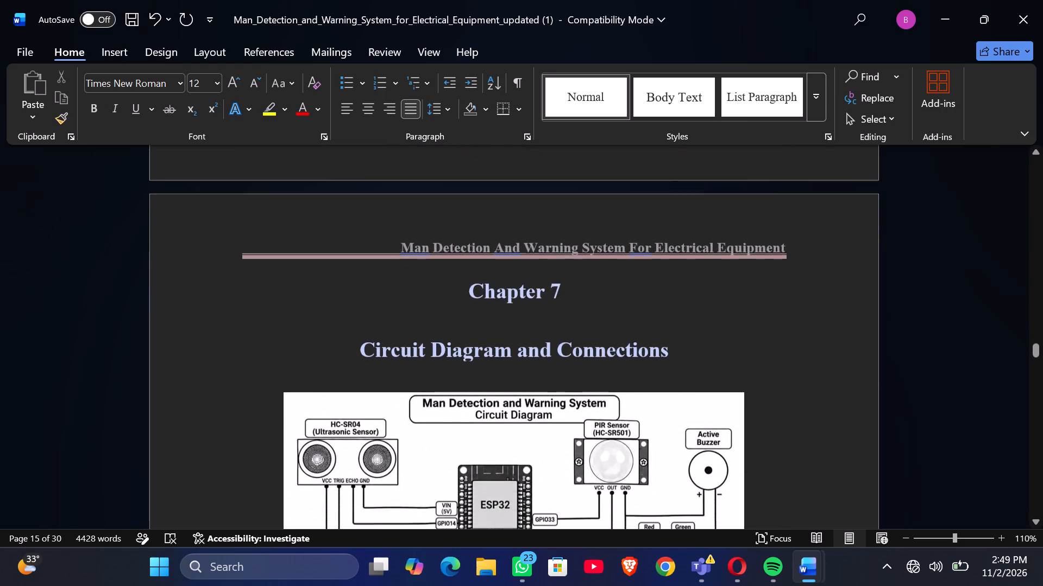
scroll(456, 301, "down", 1)
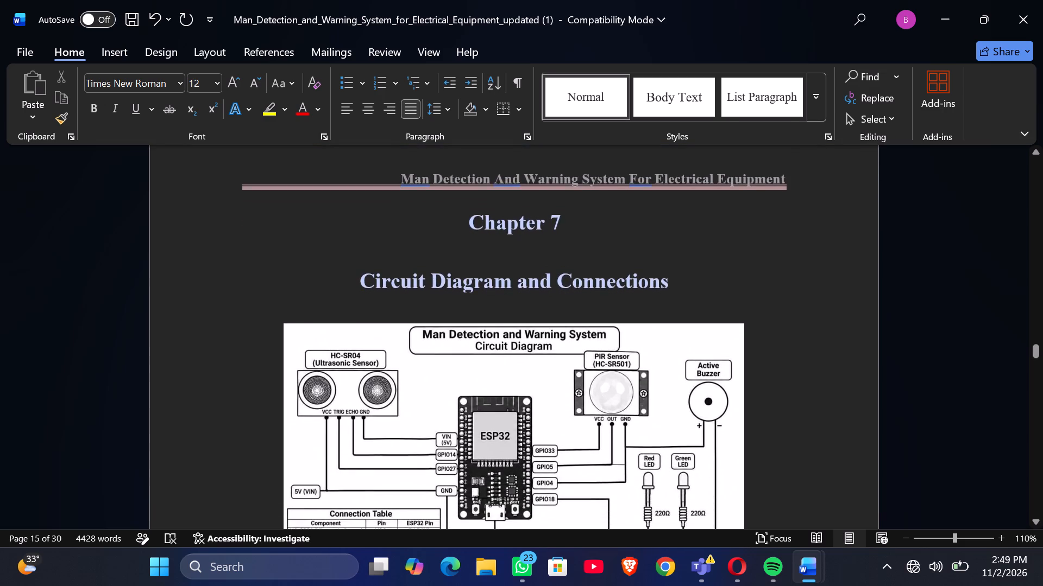
scroll(456, 301, "down", 3)
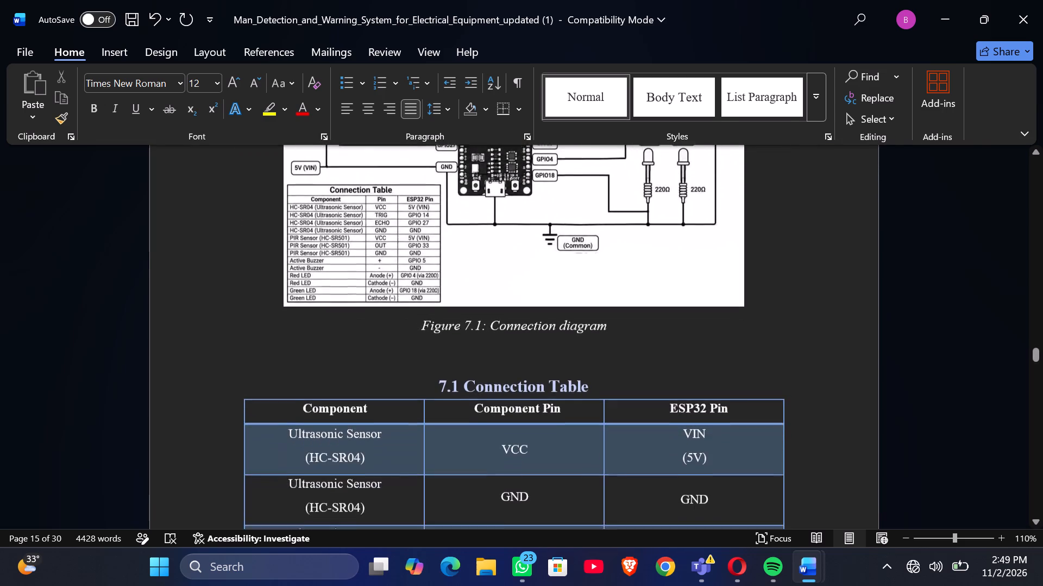
scroll(456, 301, "down", 3)
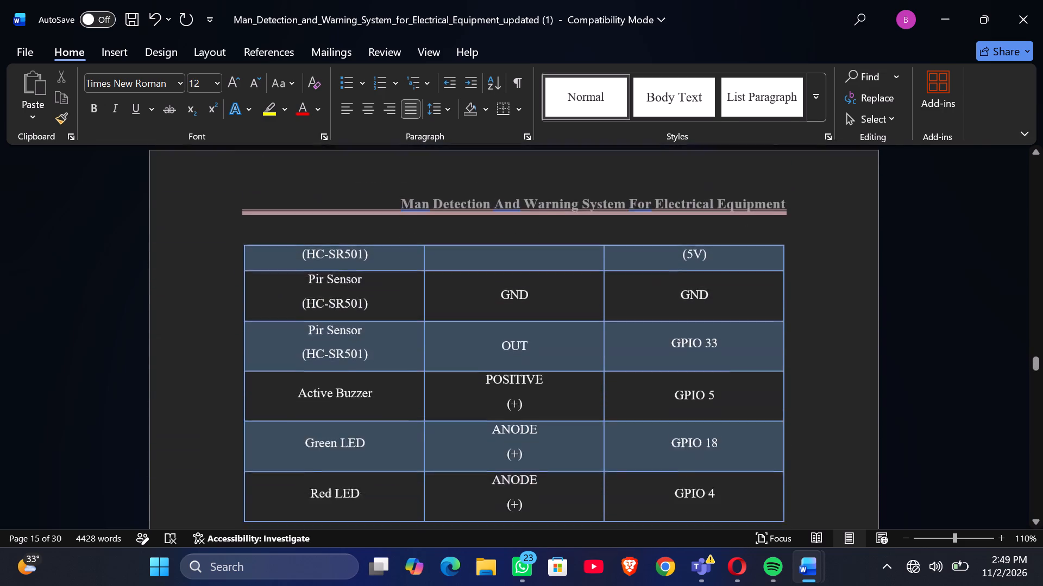
scroll(456, 301, "down", 2)
scroll(456, 301, "up", 1)
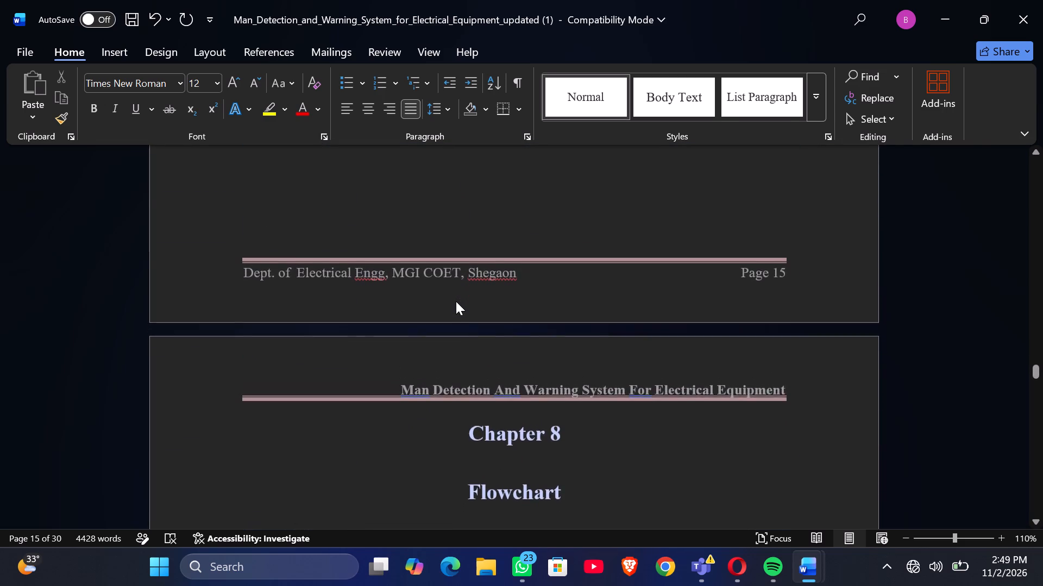
scroll(456, 301, "up", 1)
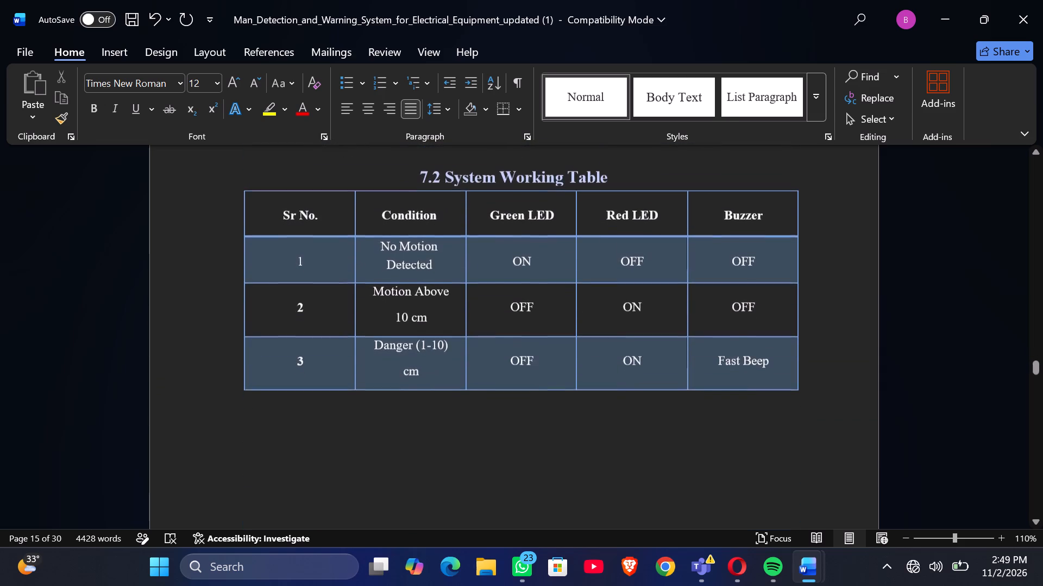
Check the Chapter 8 flowchart with its caption and skim the program code listing up to the start of Chapter 10.
scroll(456, 301, "down", 2)
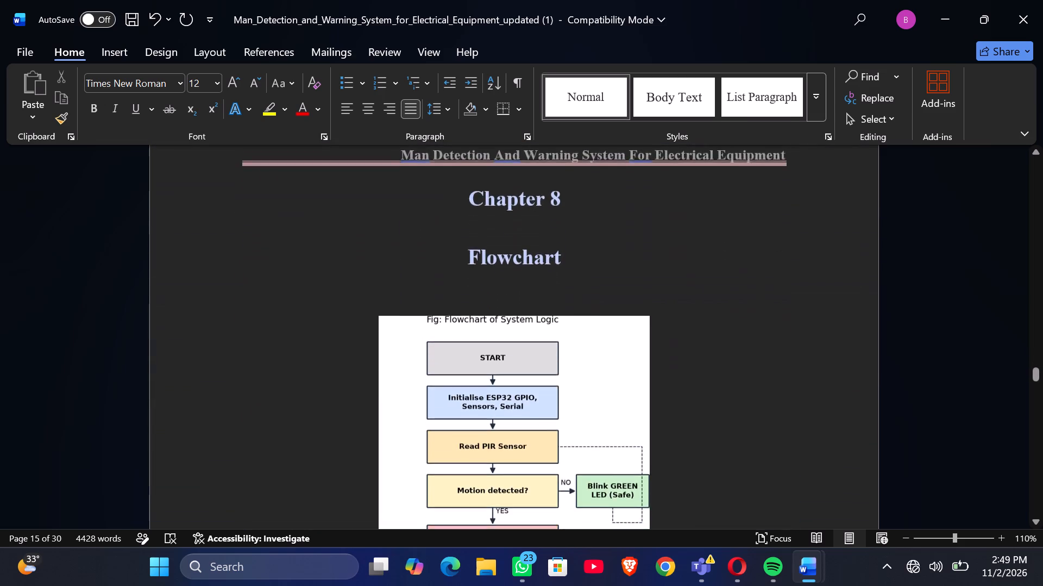
scroll(456, 301, "down", 2)
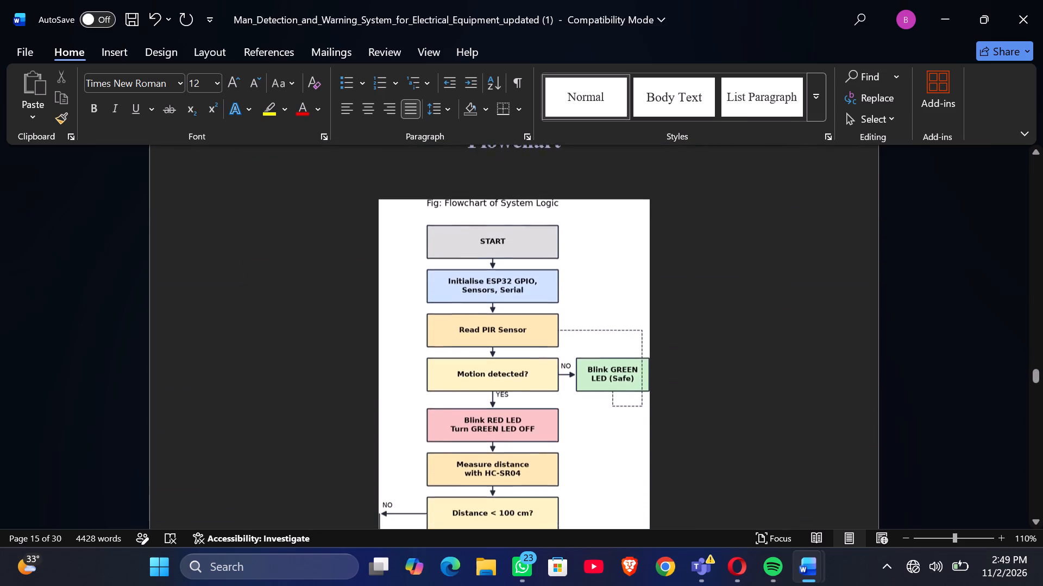
scroll(456, 301, "down", 2)
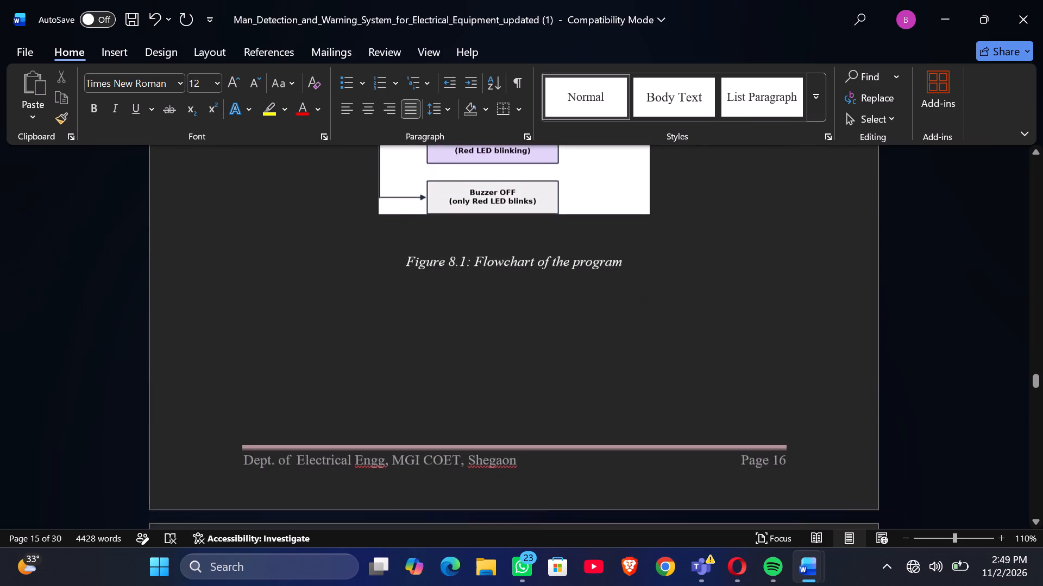
scroll(456, 301, "down", 2)
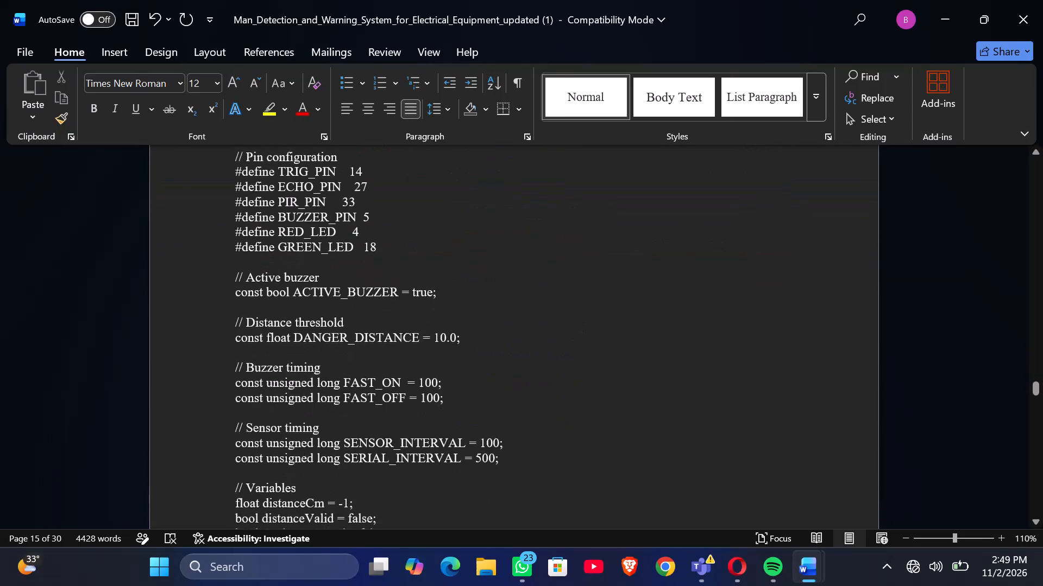
scroll(456, 301, "down", 5)
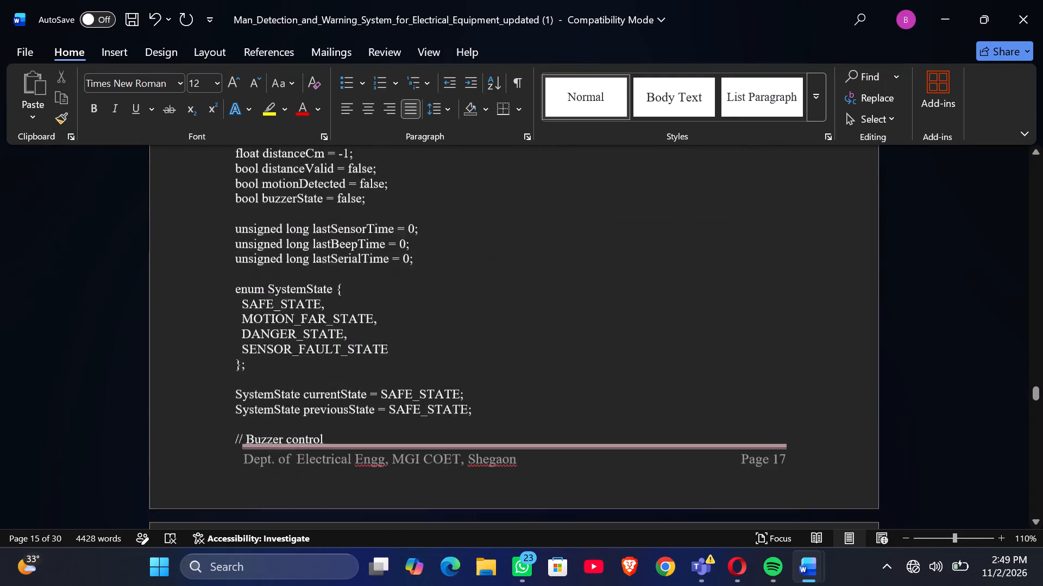
scroll(456, 301, "down", 5)
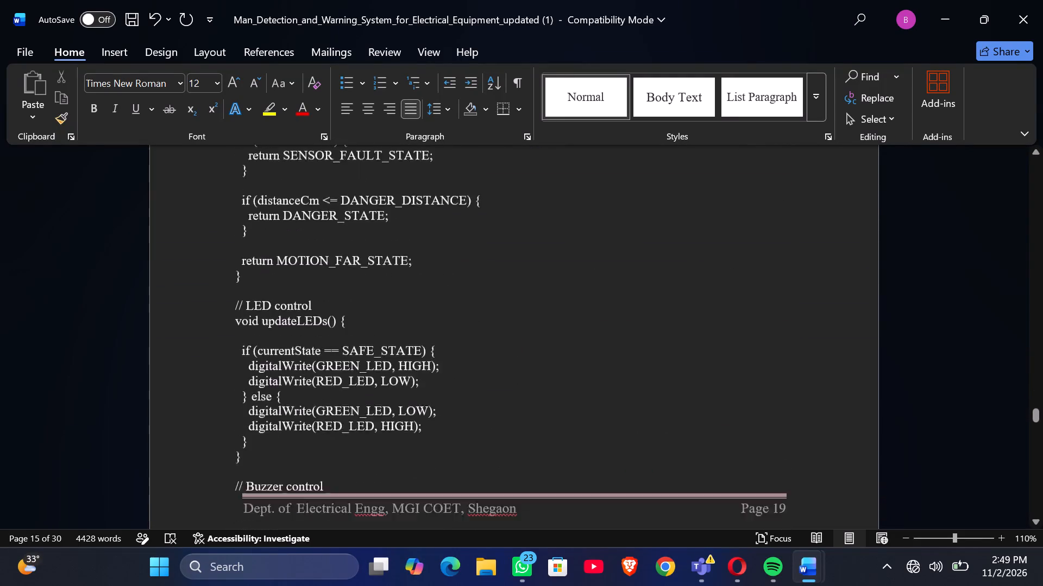
scroll(456, 301, "down", 6)
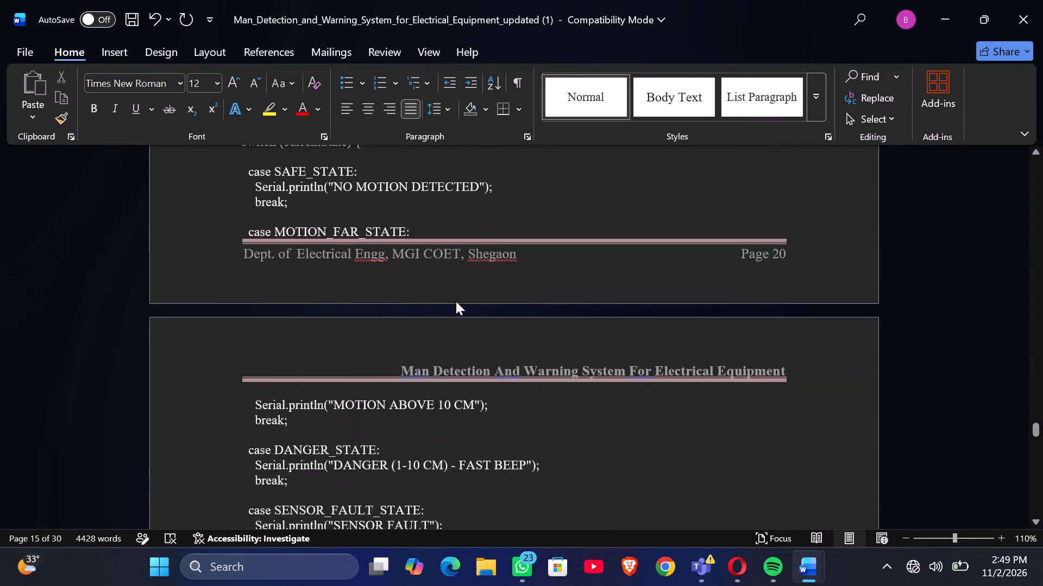
scroll(456, 301, "down", 4)
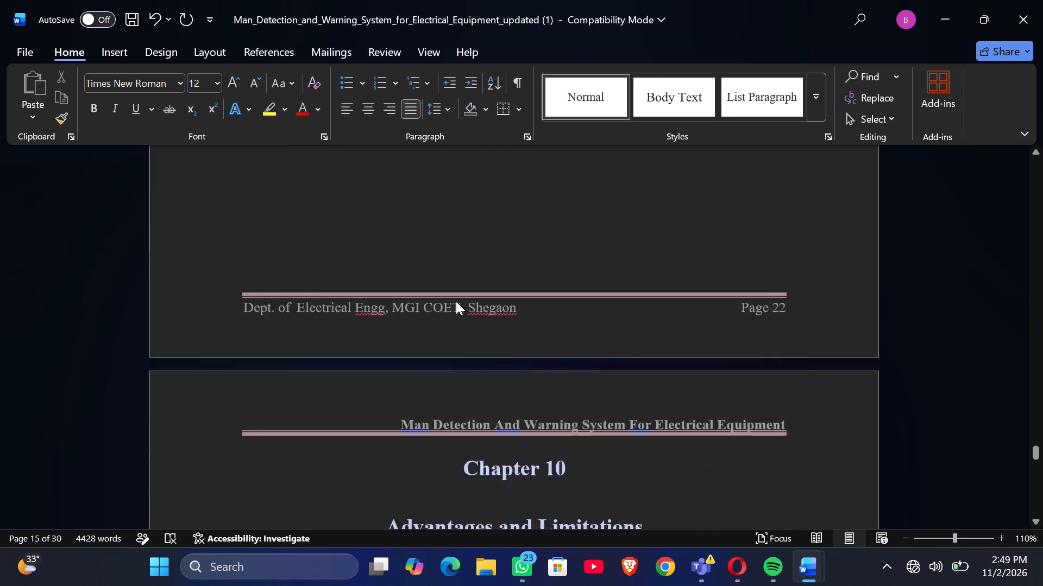
Proofread the bullet lists of Chapter 10 Advantages and Limitations and Chapter 11 Applications for unnecessary colons and stretched spacing.
scroll(456, 301, "down", 4)
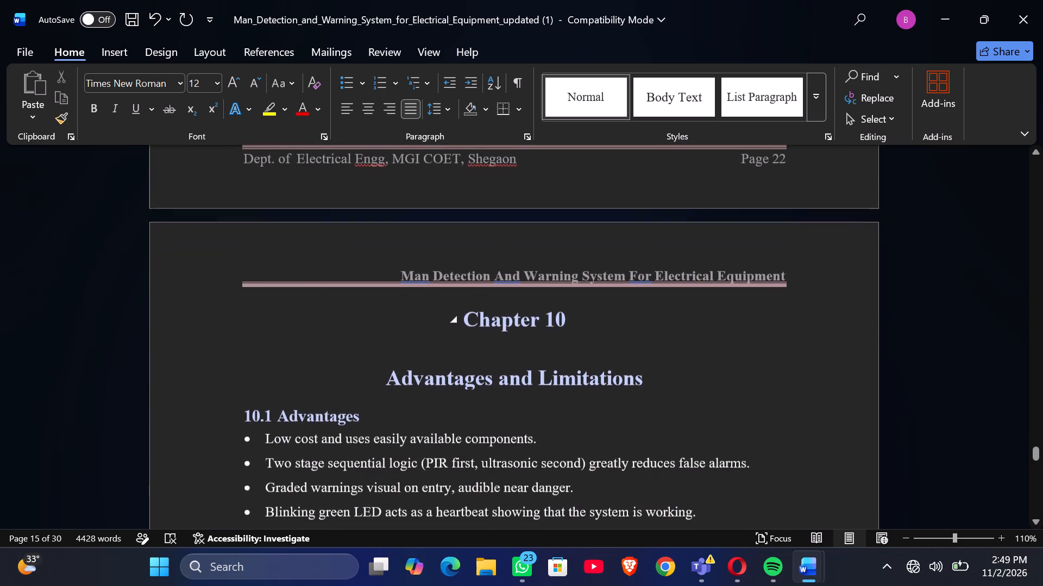
scroll(456, 301, "down", 1)
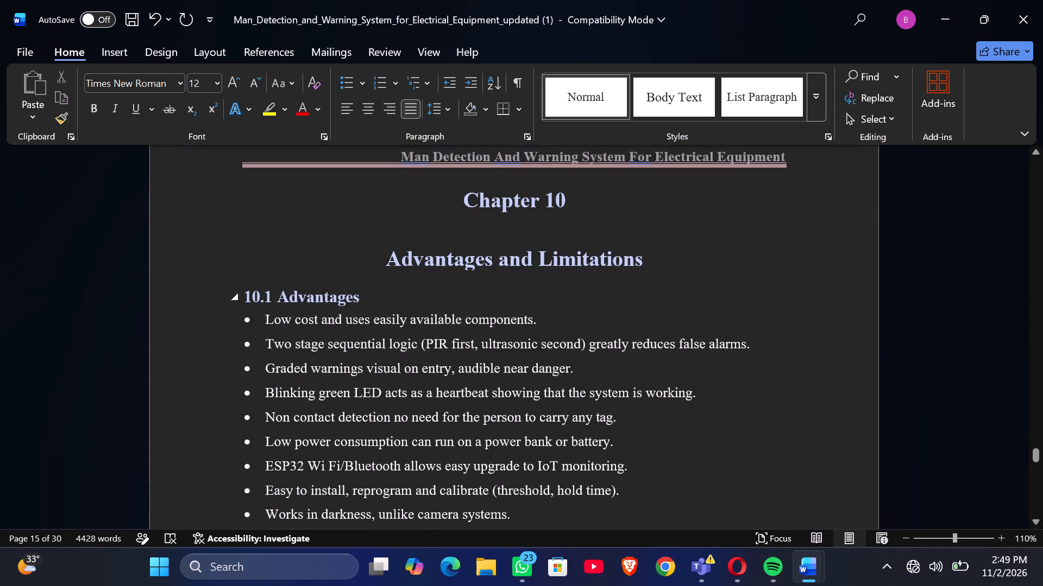
scroll(456, 301, "down", 2)
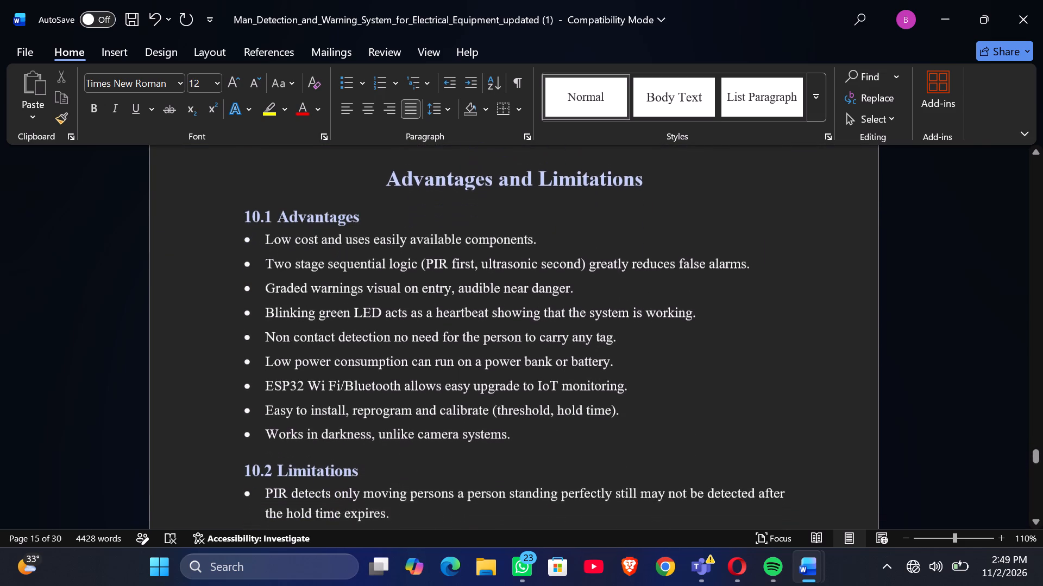
scroll(456, 301, "down", 1)
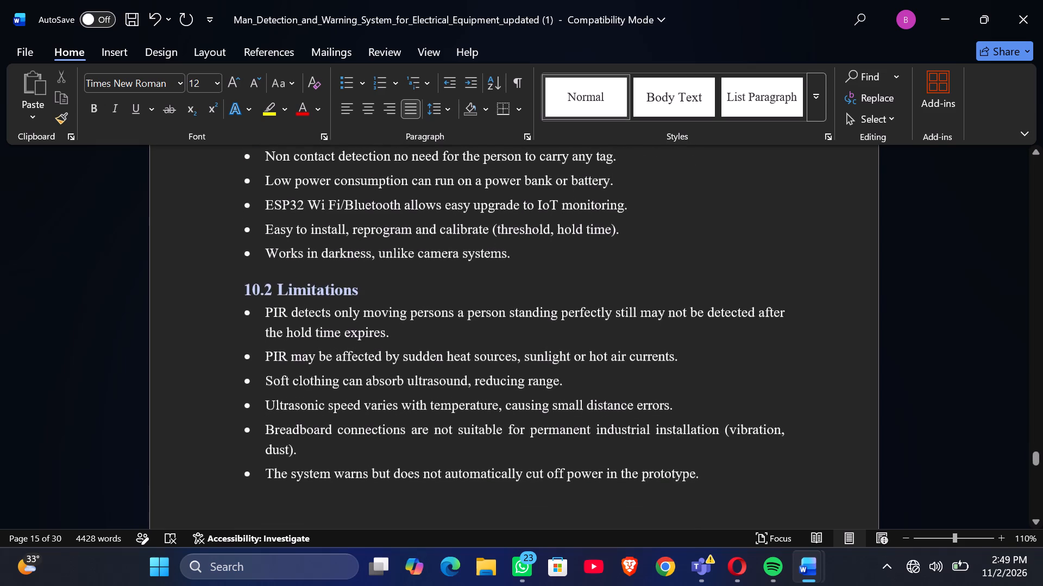
scroll(456, 301, "down", 2)
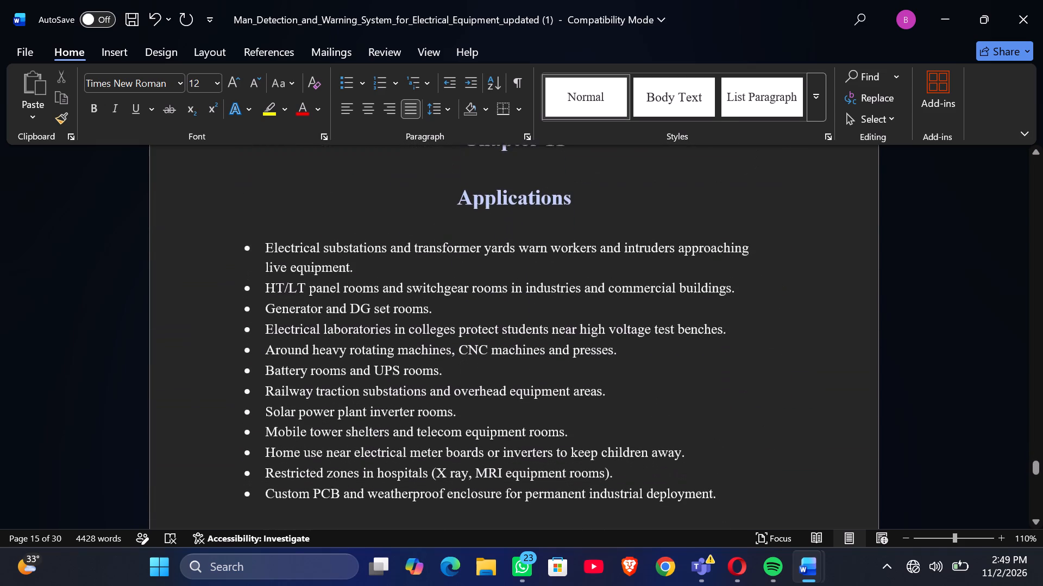
scroll(456, 301, "down", 4)
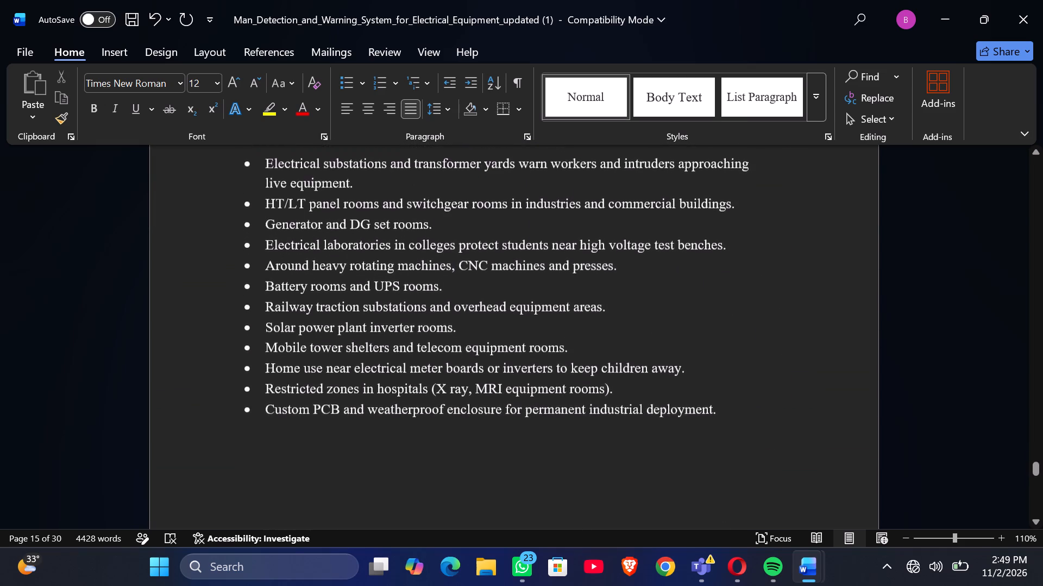
Proofread Chapter 12 Future Scope, from the introductory paragraph through the Data Monitoring bullet, for unnecessary colons and stretched spacing.
scroll(456, 301, "down", 2)
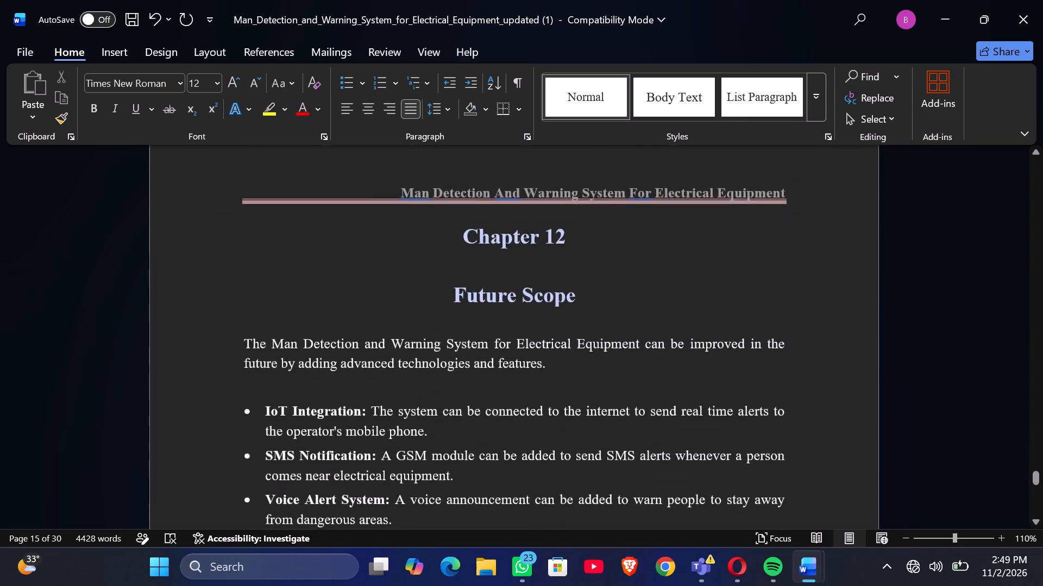
scroll(456, 301, "down", 2)
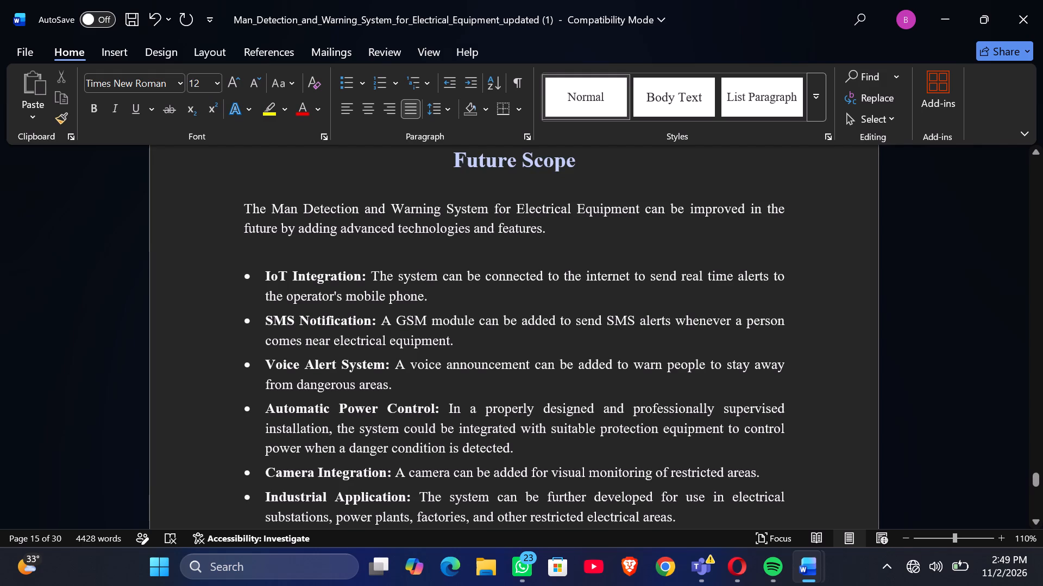
scroll(462, 403, "down", 1)
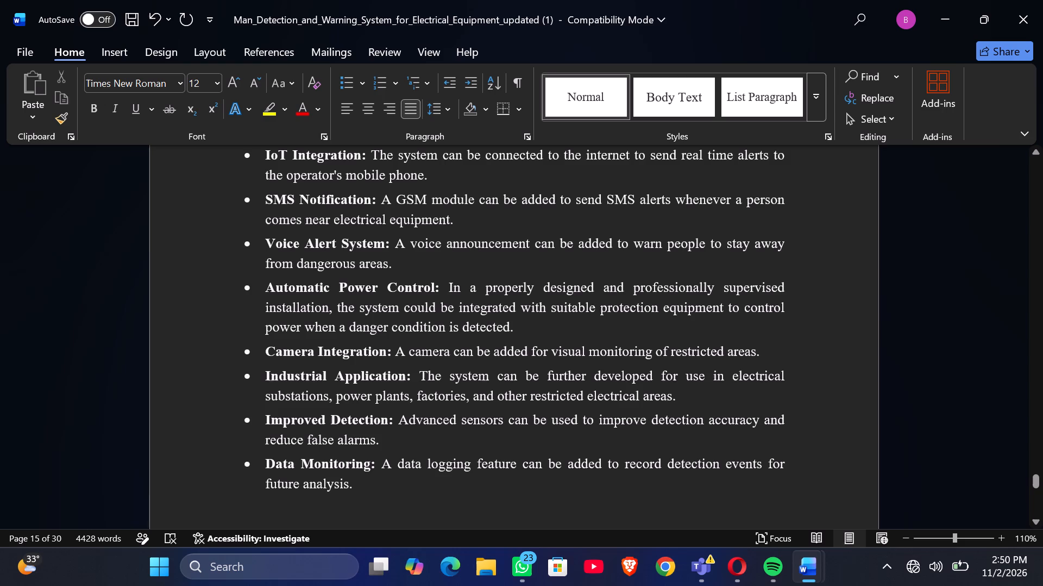
scroll(539, 439, "down", 4)
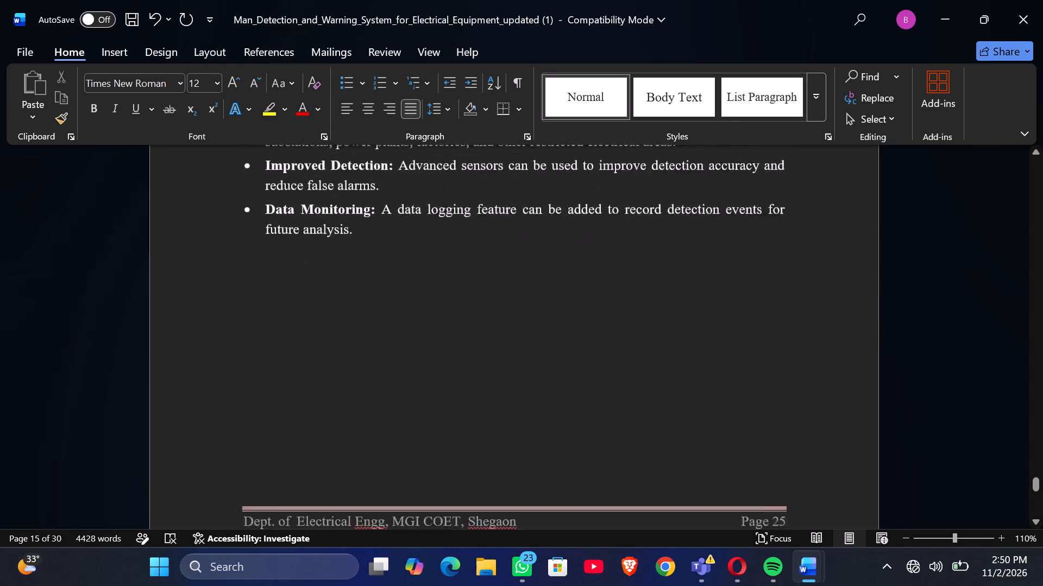
Proofread all three paragraphs of Chapter 13 Conclusion for unnecessary colons and stretched spacing, continuing to the end of the page.
scroll(539, 439, "down", 3)
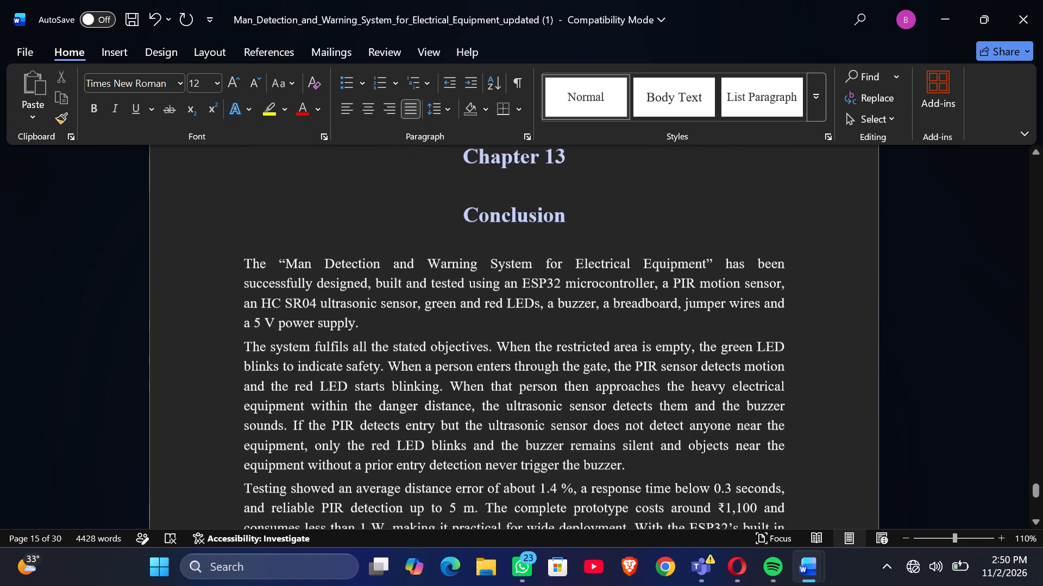
scroll(539, 439, "down", 2)
scroll(539, 439, "up", 2)
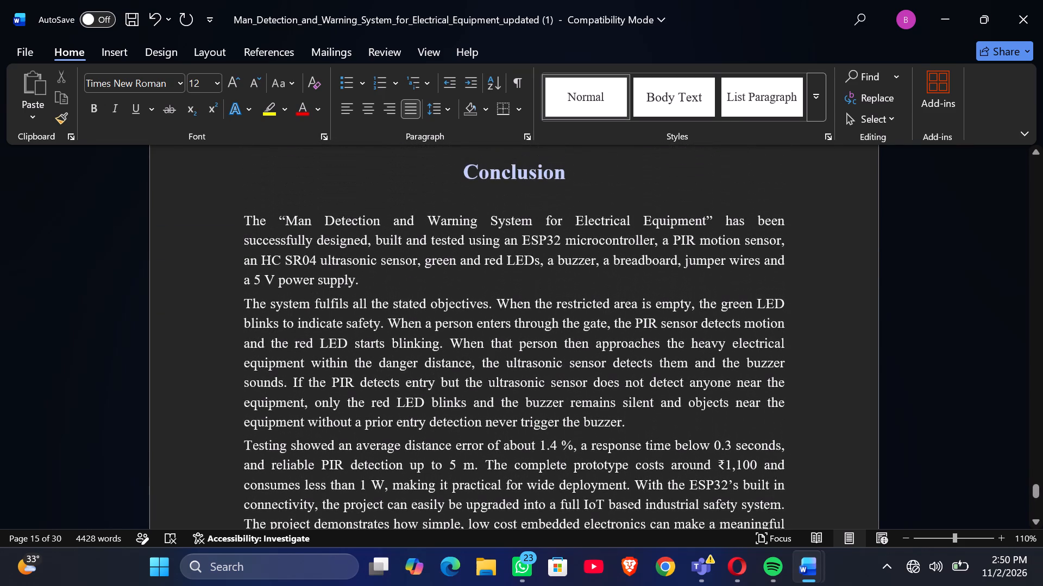
left_click(536, 438)
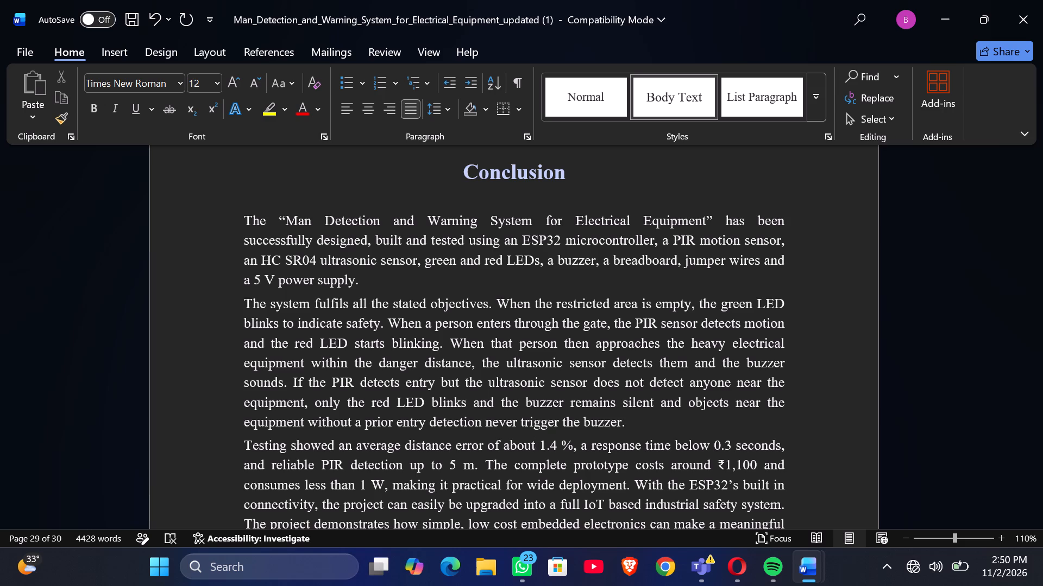
scroll(457, 276, "down", 1)
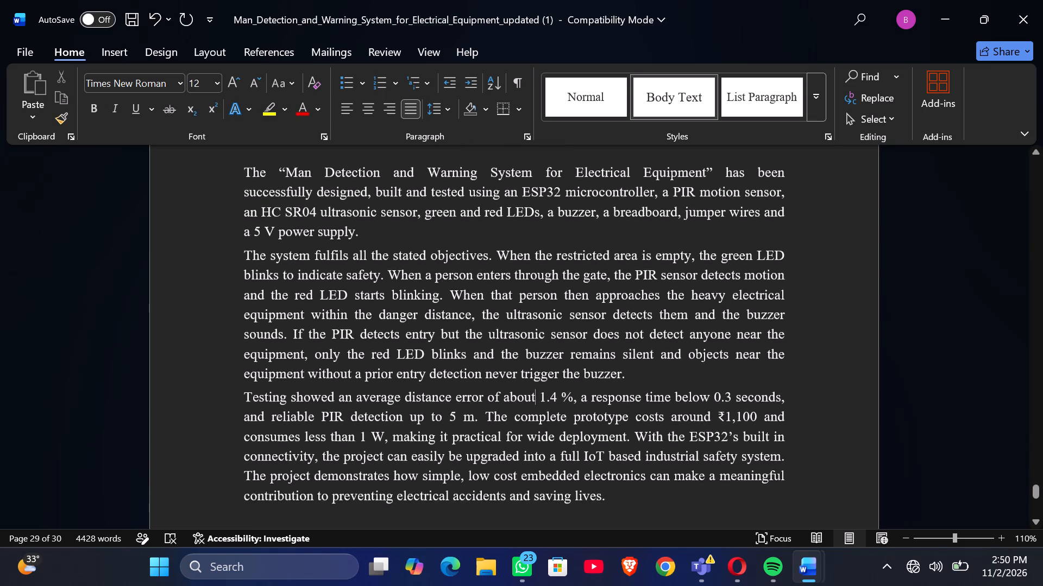
scroll(457, 276, "down", 1)
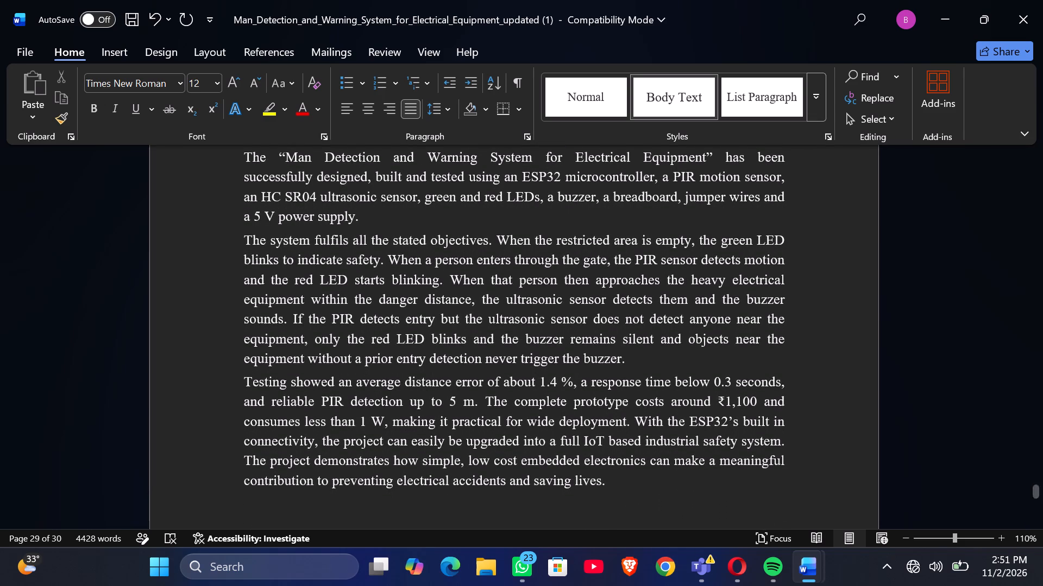
scroll(457, 276, "down", 2)
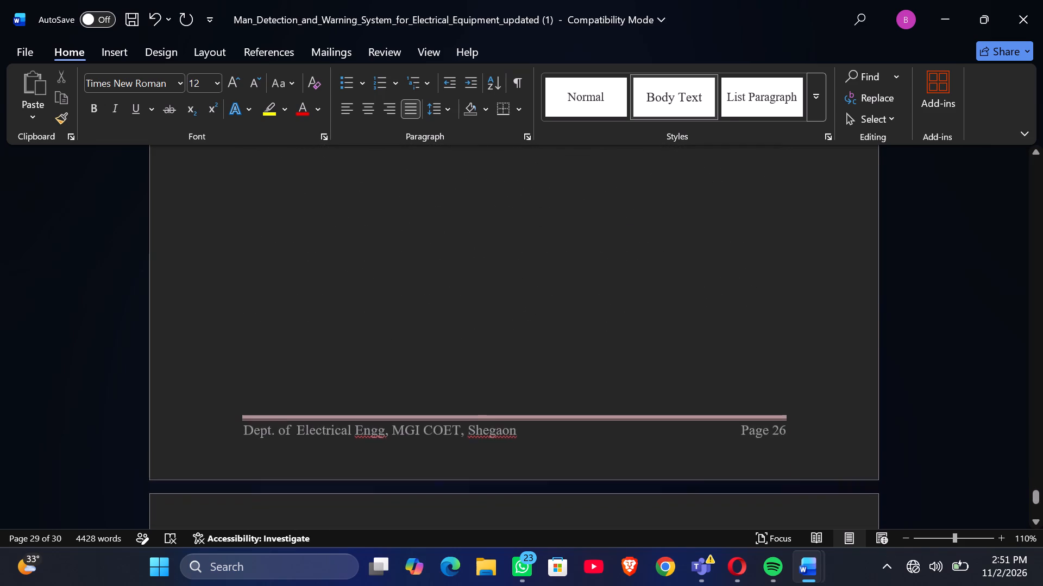
Proofread the numbered entries of Chapter 14 References, [1] to [8], for unnecessary colons and stretched word spacing.
scroll(457, 276, "down", 3)
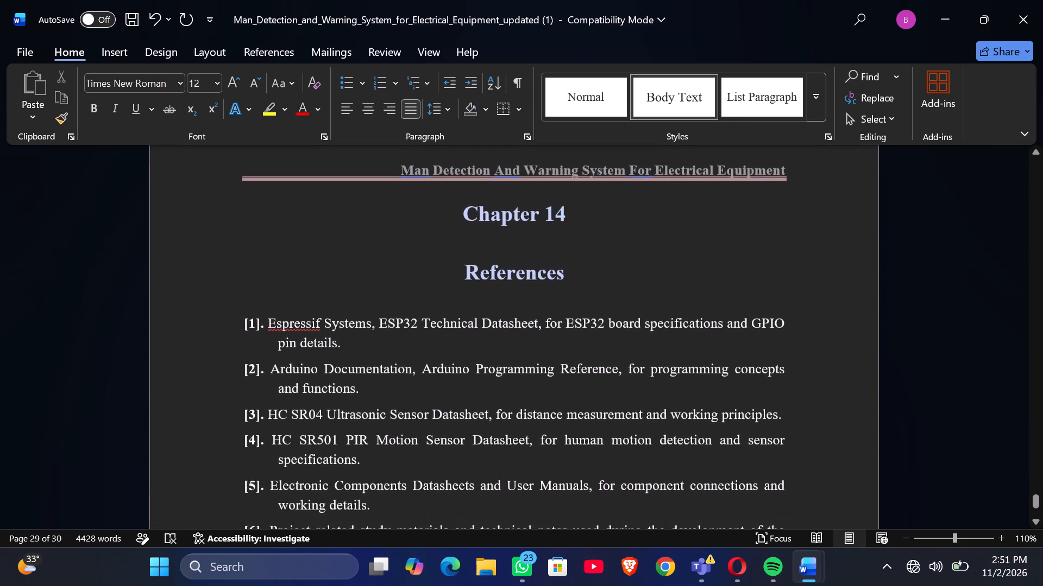
scroll(457, 276, "down", 2)
scroll(457, 276, "up", 1)
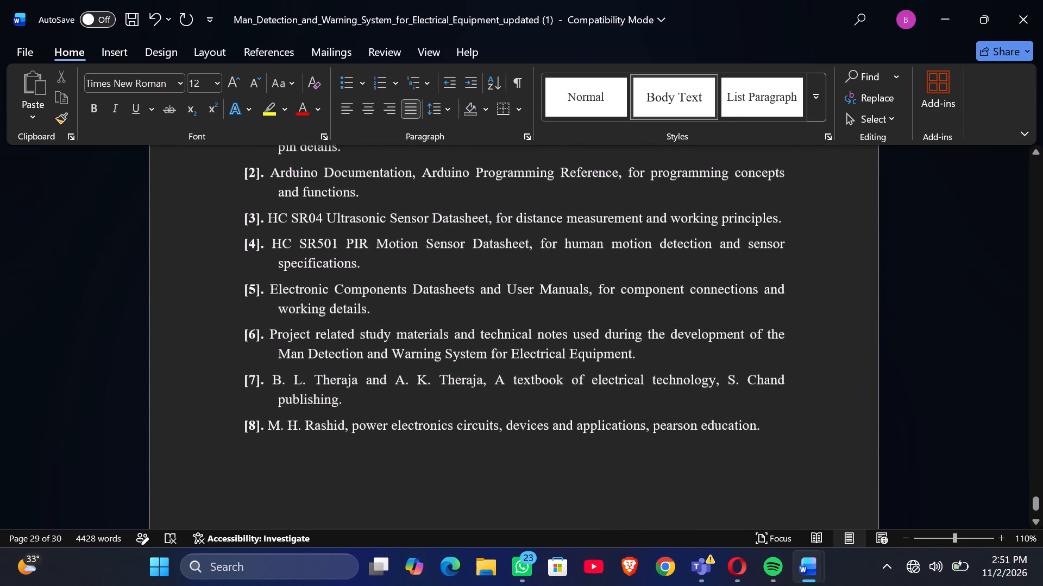
scroll(457, 276, "up", 2)
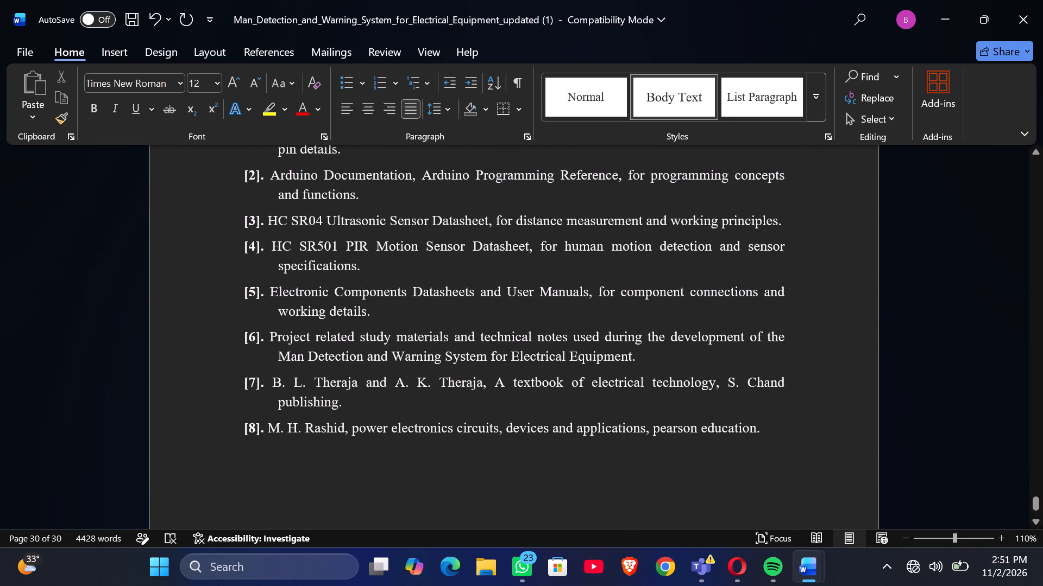
scroll(457, 276, "up", 1)
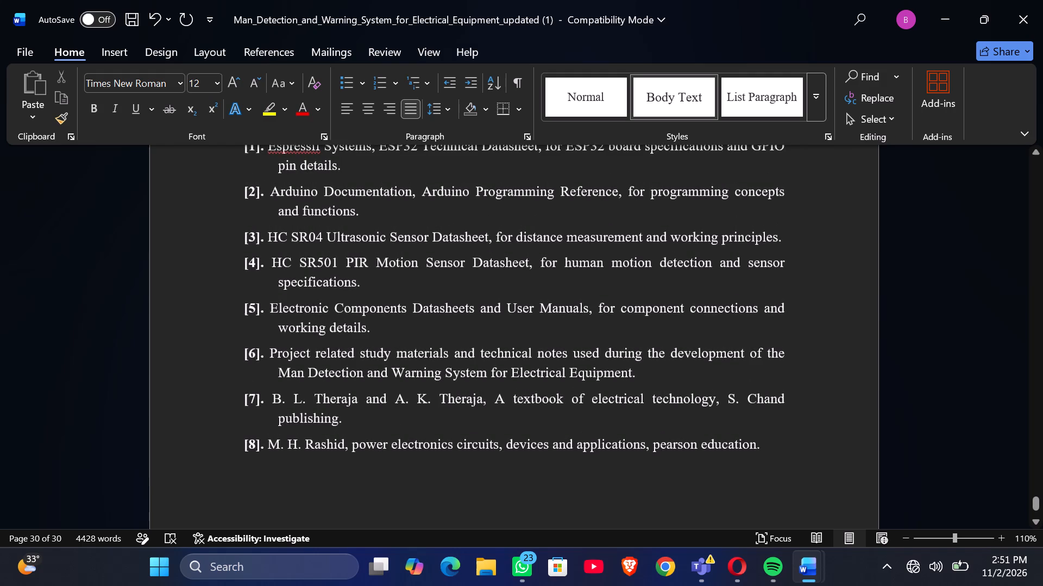
scroll(457, 276, "up", 1)
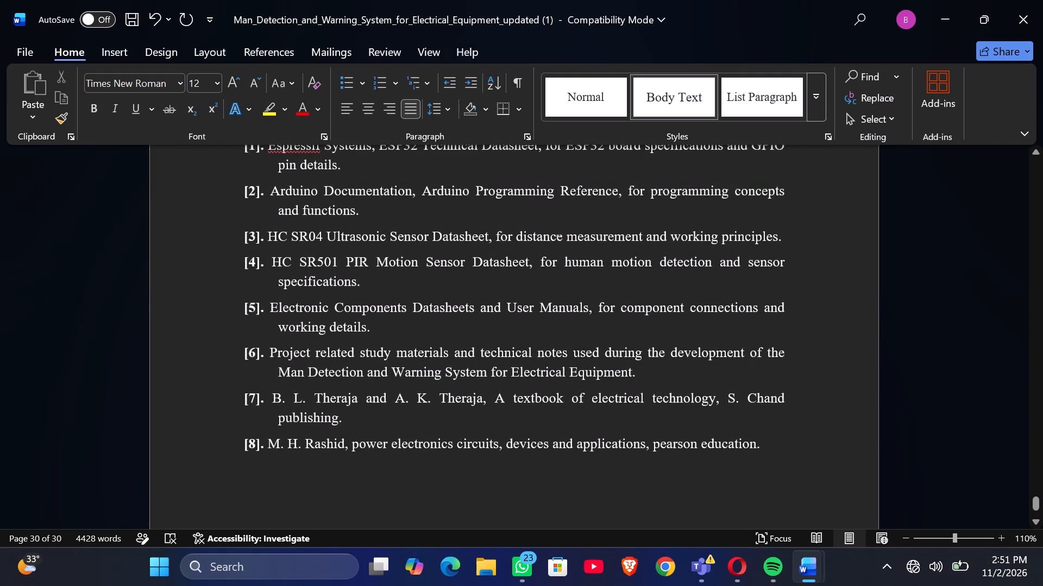
scroll(457, 276, "up", 1)
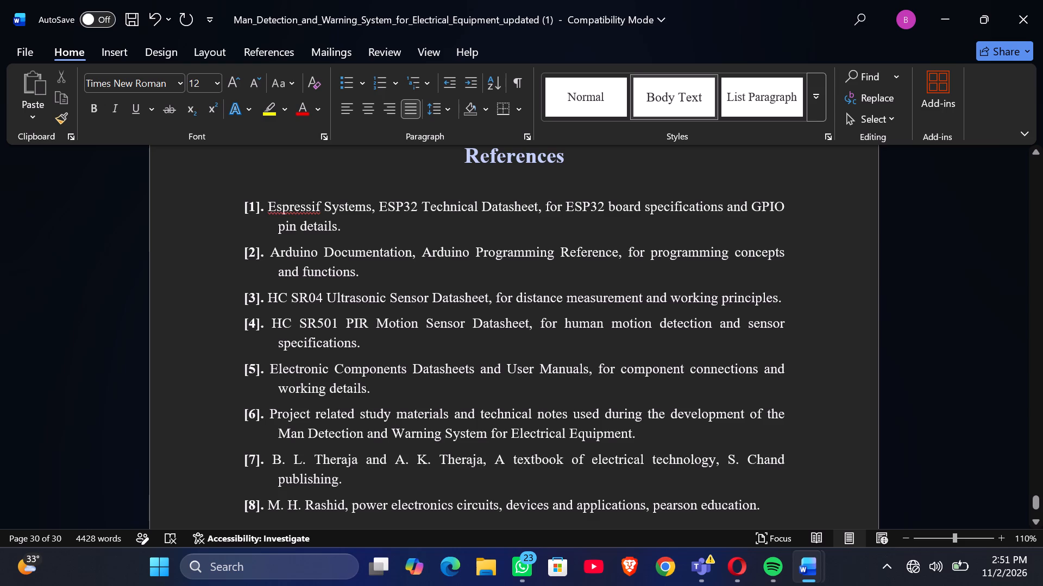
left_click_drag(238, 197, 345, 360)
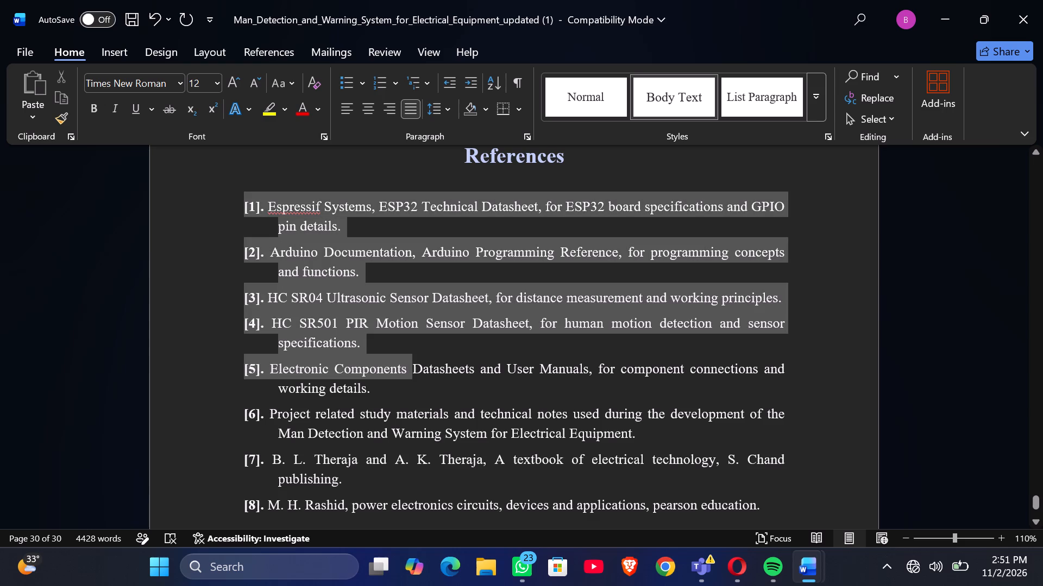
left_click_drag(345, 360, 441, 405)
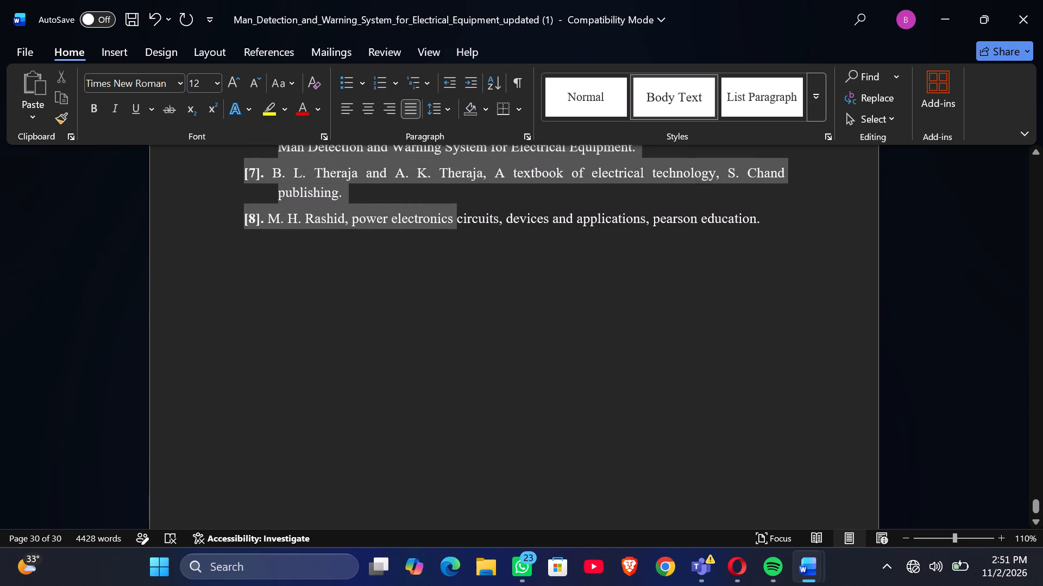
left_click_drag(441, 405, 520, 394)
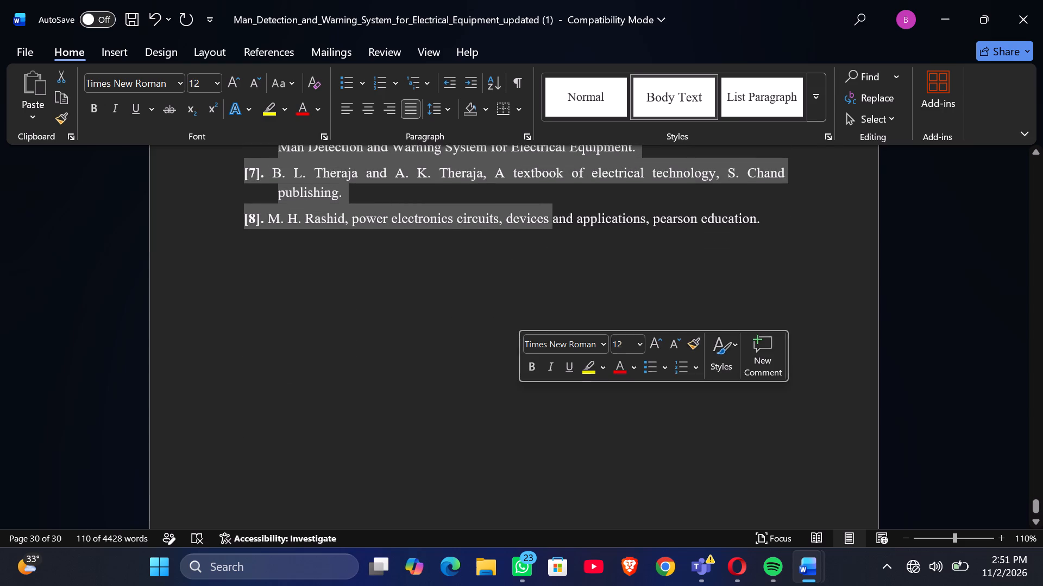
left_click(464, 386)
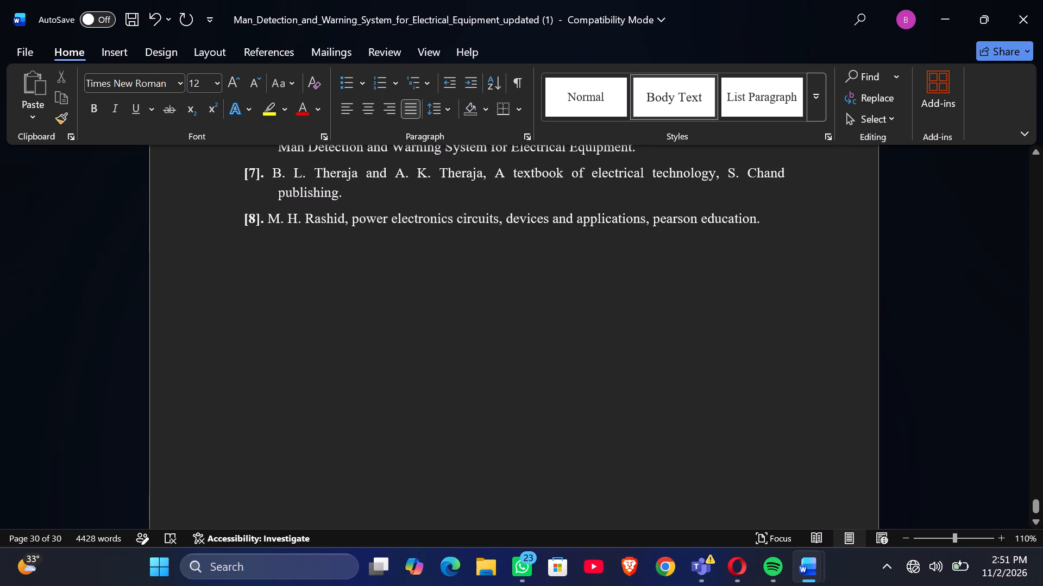
Apply justified alignment to reference entries [1] to [8] together with the blank line beneath the References heading, and look over the list.
left_click_drag(767, 228, 768, 224)
right_click_drag(768, 230, 768, 224)
left_click_drag(768, 224, 701, 142)
right_click_drag(768, 224, 701, 142)
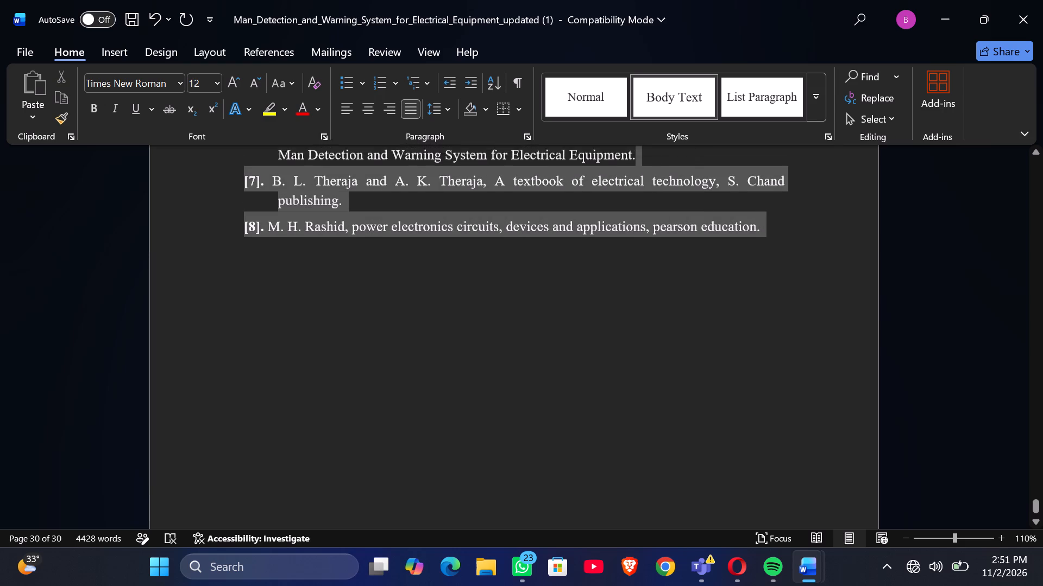
left_click_drag(701, 142, 717, 190)
right_click_drag(701, 142, 717, 190)
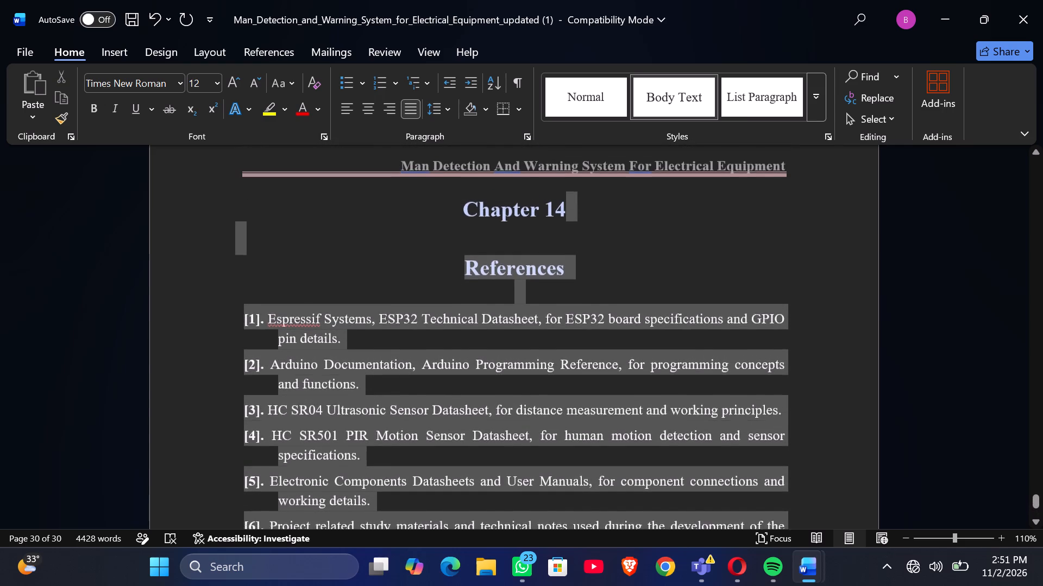
left_click_drag(717, 190, 719, 290)
right_click_drag(717, 190, 719, 290)
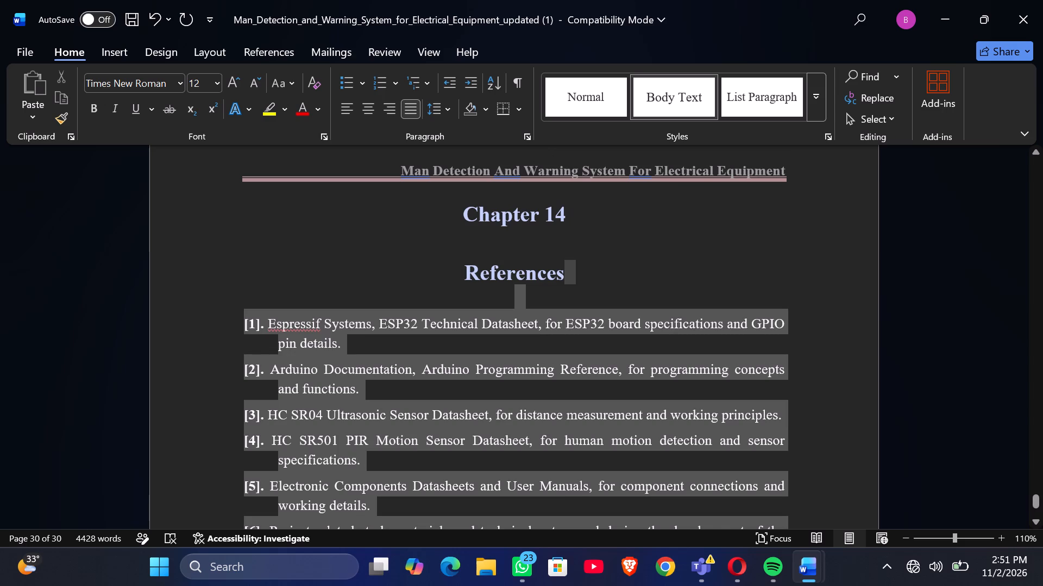
left_click_drag(719, 290, 715, 312)
right_click_drag(719, 290, 715, 312)
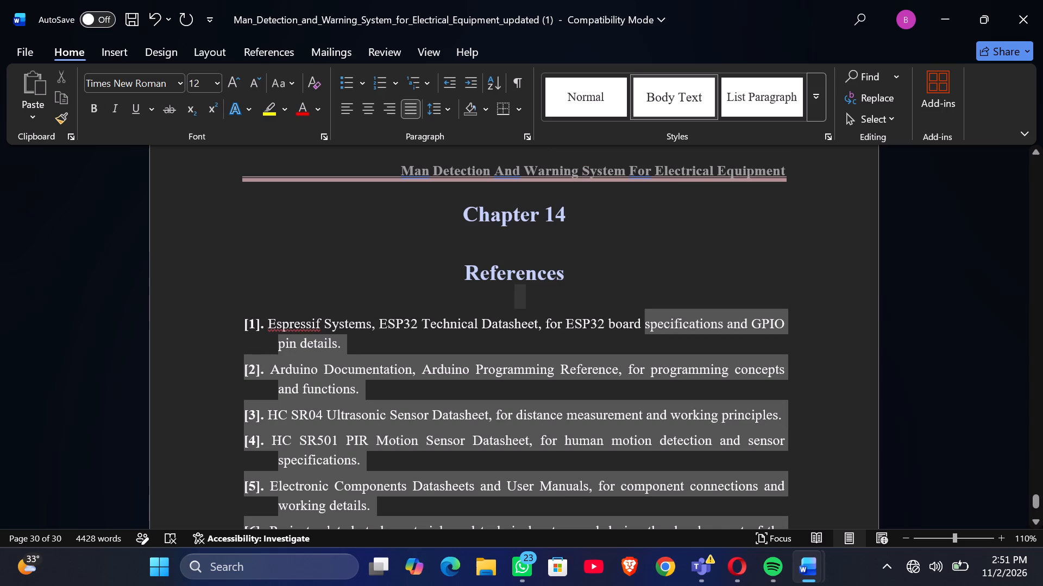
left_click_drag(715, 312, 625, 298)
right_click_drag(715, 312, 625, 298)
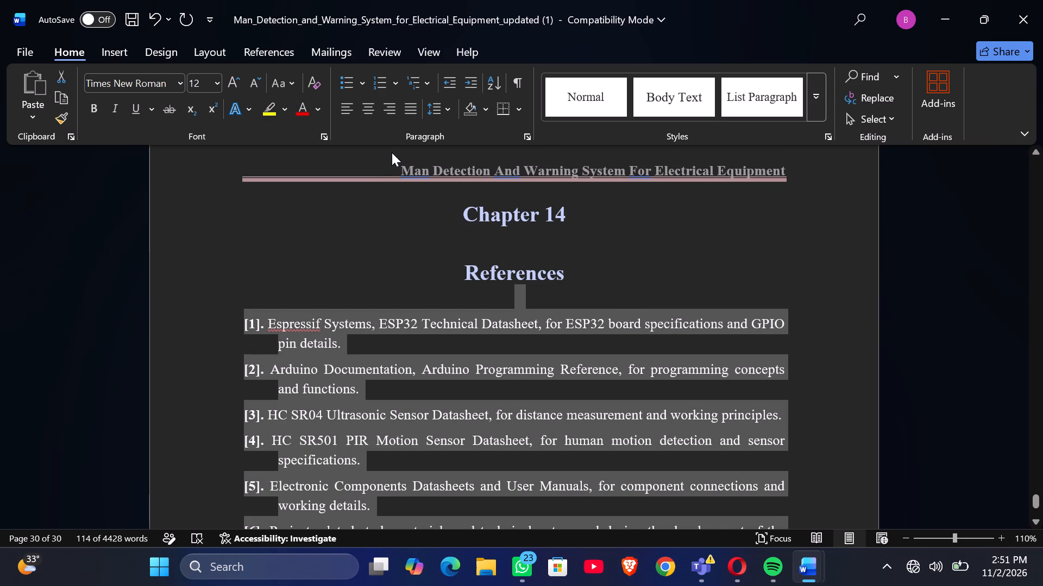
left_click(405, 116)
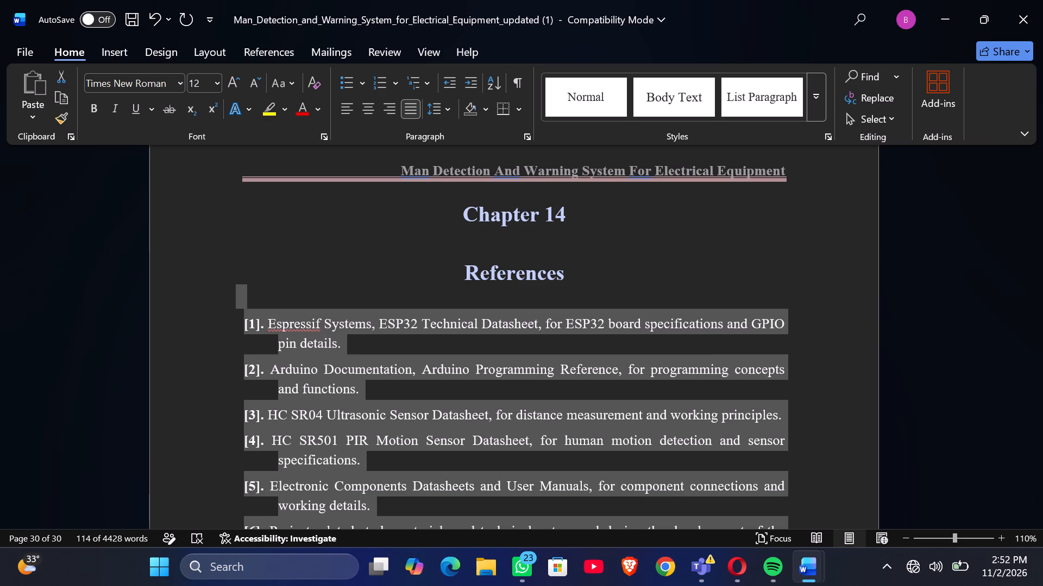
scroll(397, 247, "down", 2)
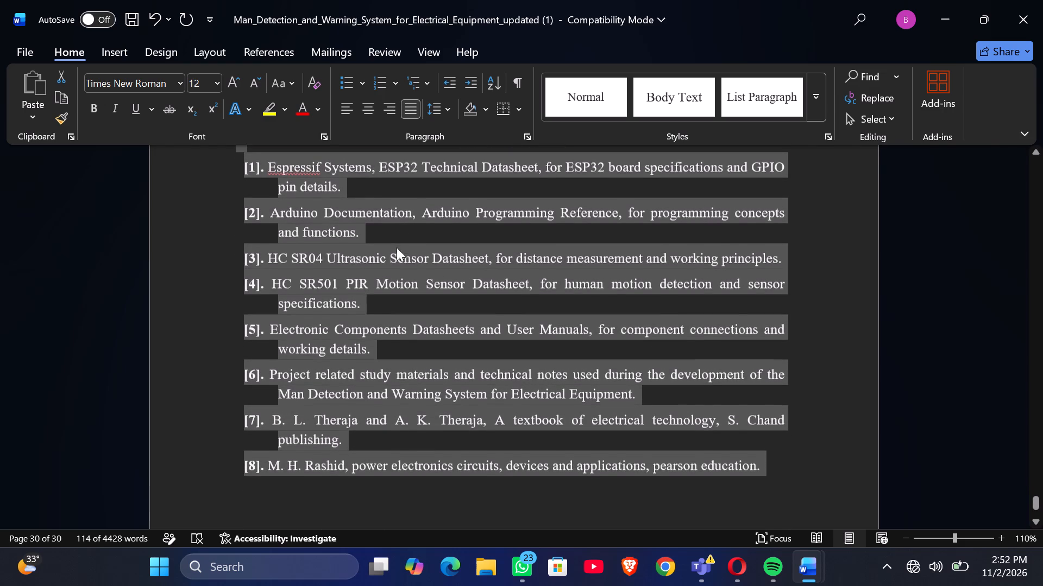
scroll(397, 247, "down", 1)
scroll(397, 247, "up", 1)
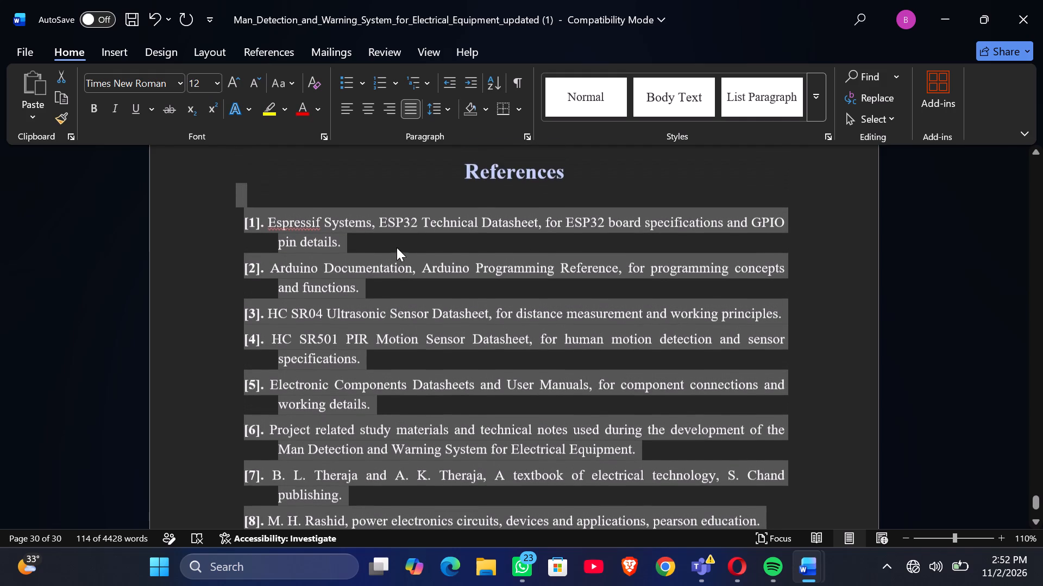
left_click(380, 186)
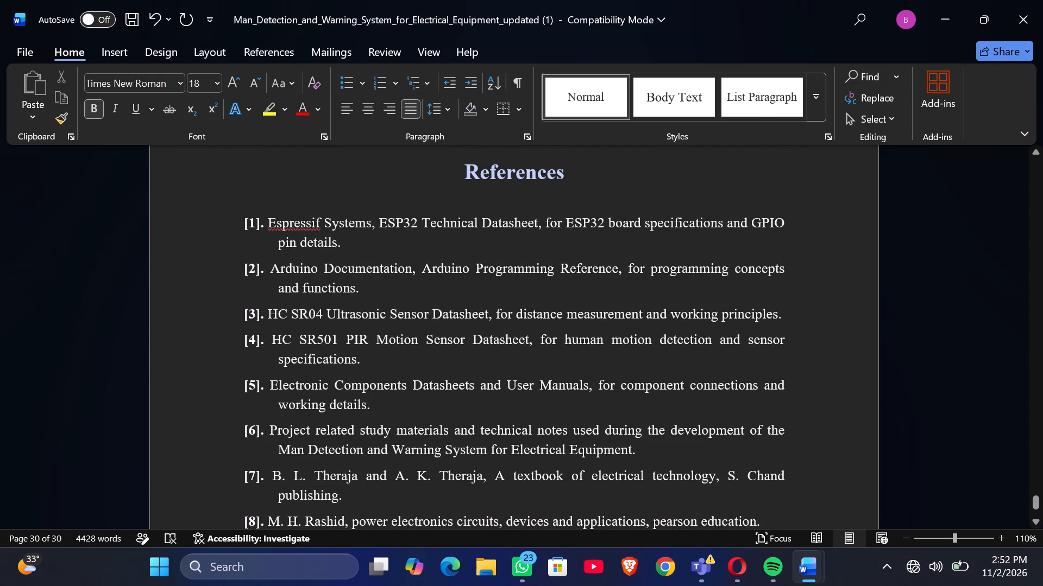
Insert an extra space between "distance" and "measurement" in reference [3], and look over the remaining entries.
left_click(562, 315)
key("space")
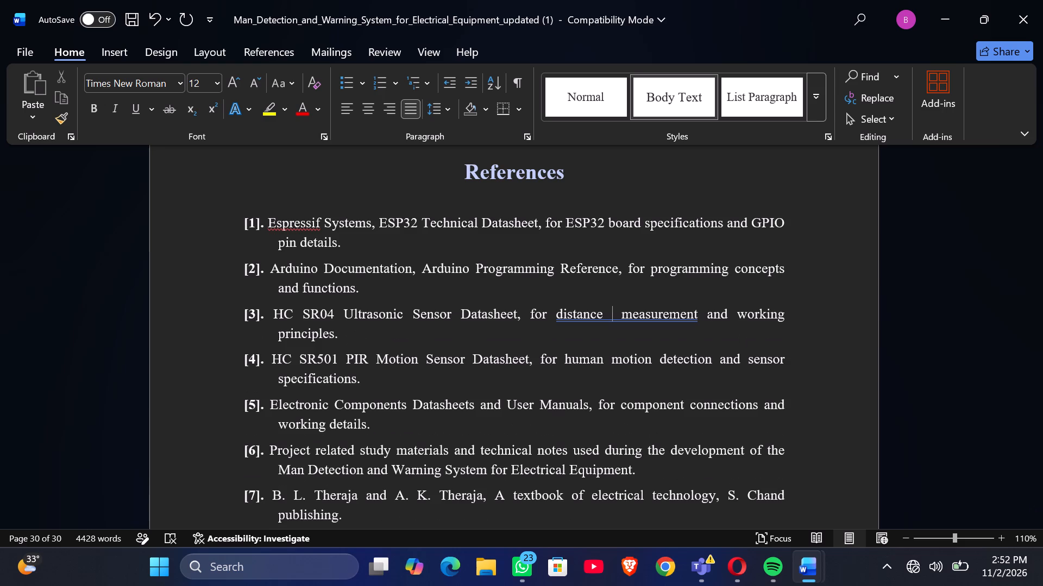
scroll(562, 315, "down", 1)
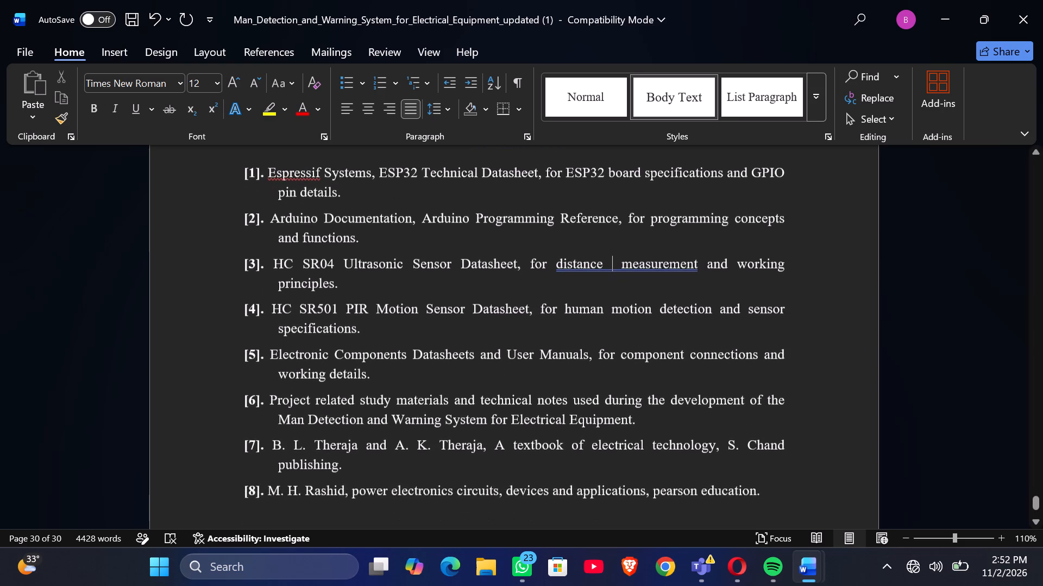
scroll(562, 315, "down", 3)
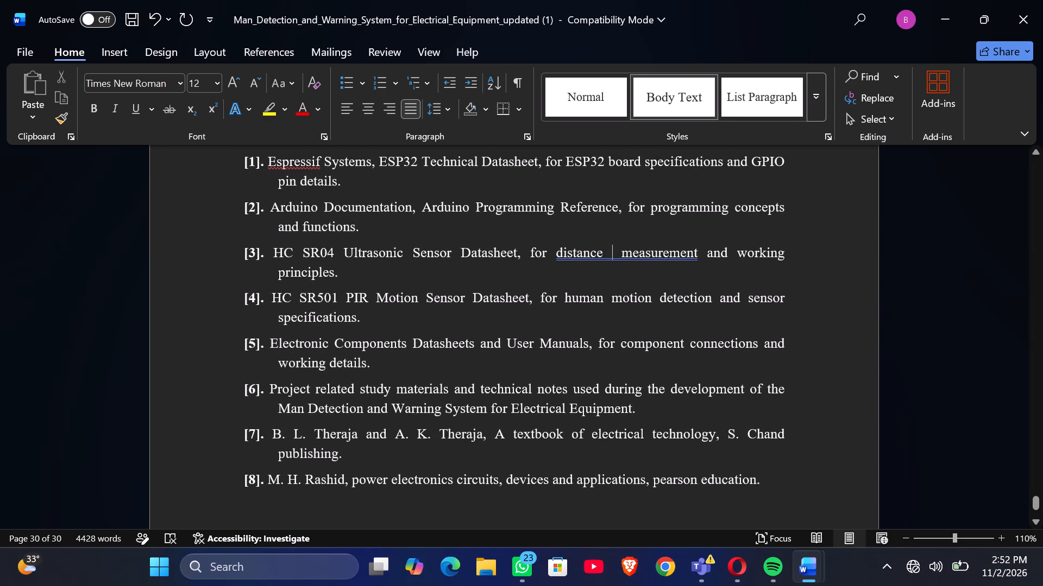
scroll(562, 315, "down", 2)
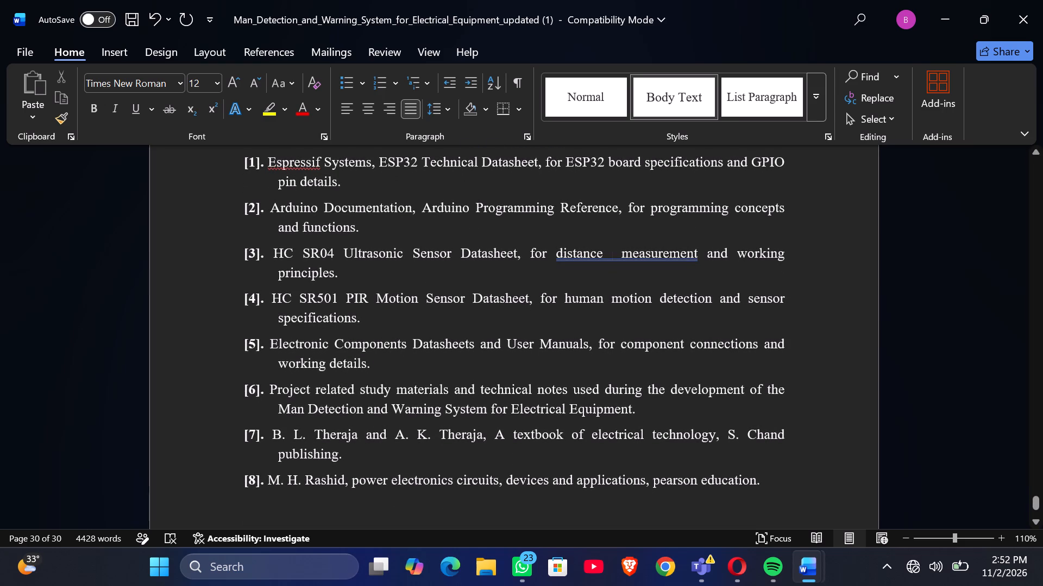
left_click(816, 282)
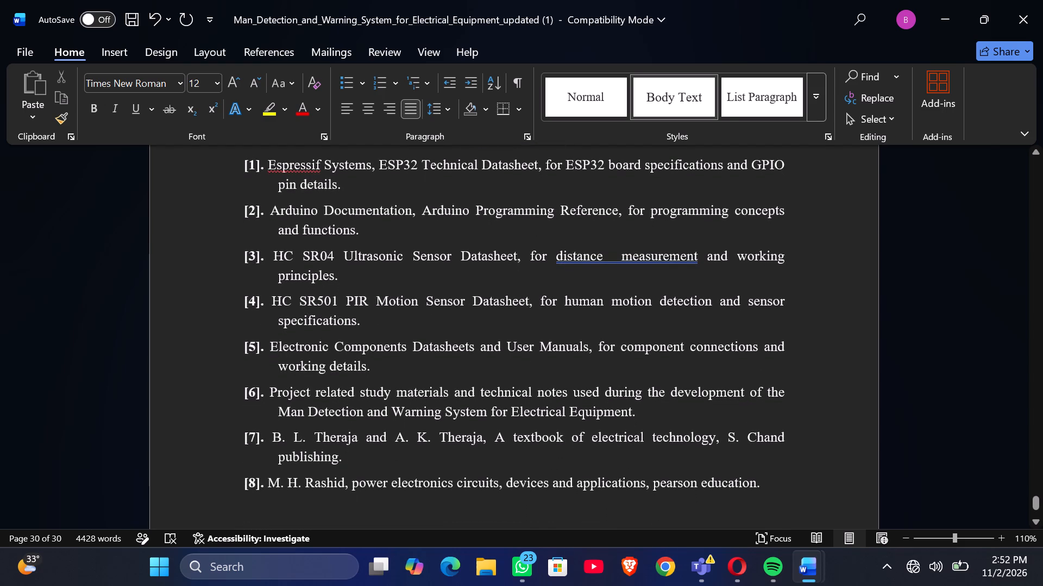
Look back over the Chapter 13 Conclusion paragraphs and the Future Scope bullets, checking colons, word spacing and alignment.
scroll(816, 282, "up", 5)
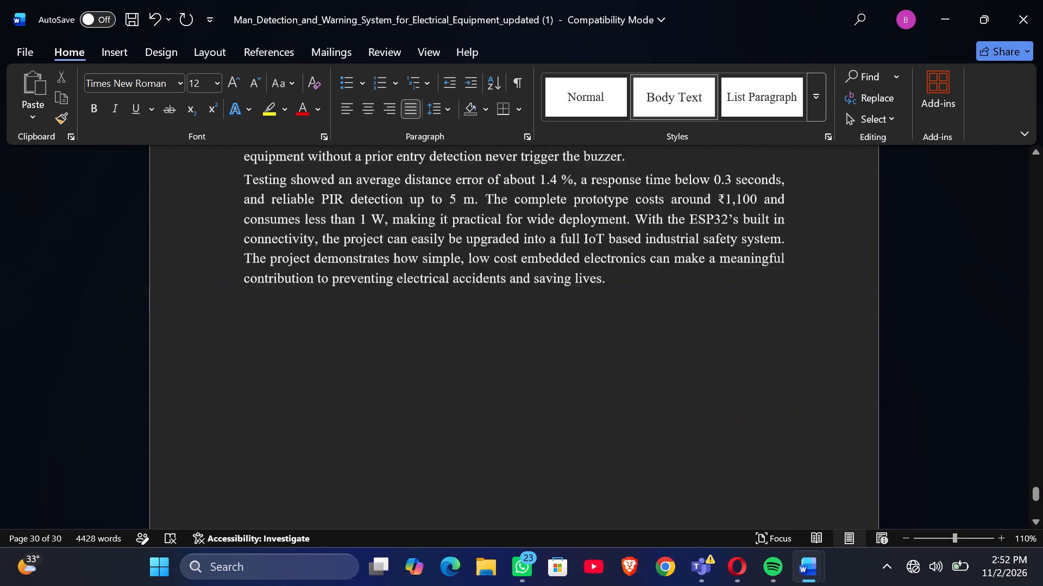
scroll(816, 282, "up", 4)
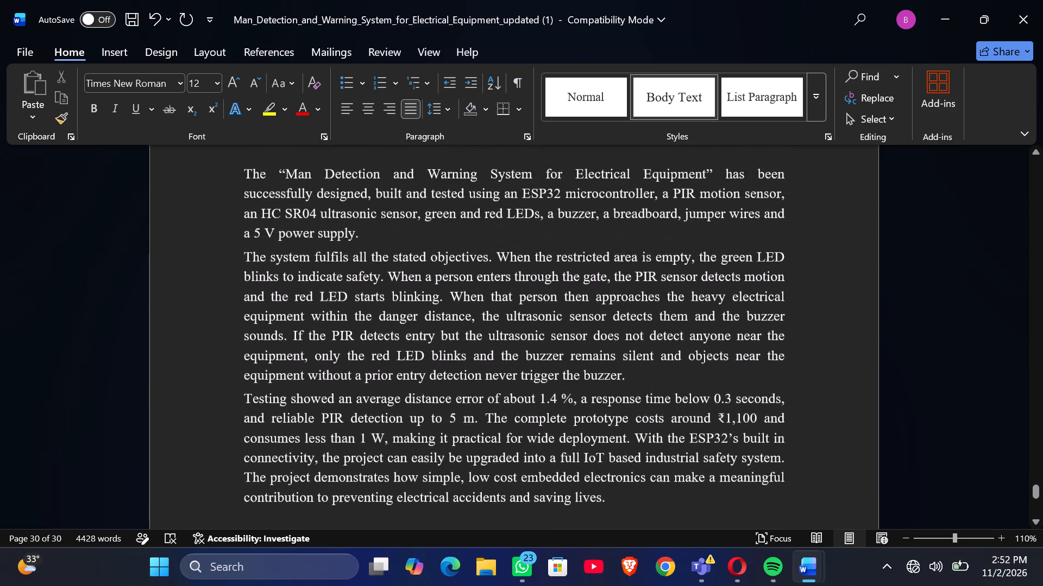
scroll(816, 282, "up", 3)
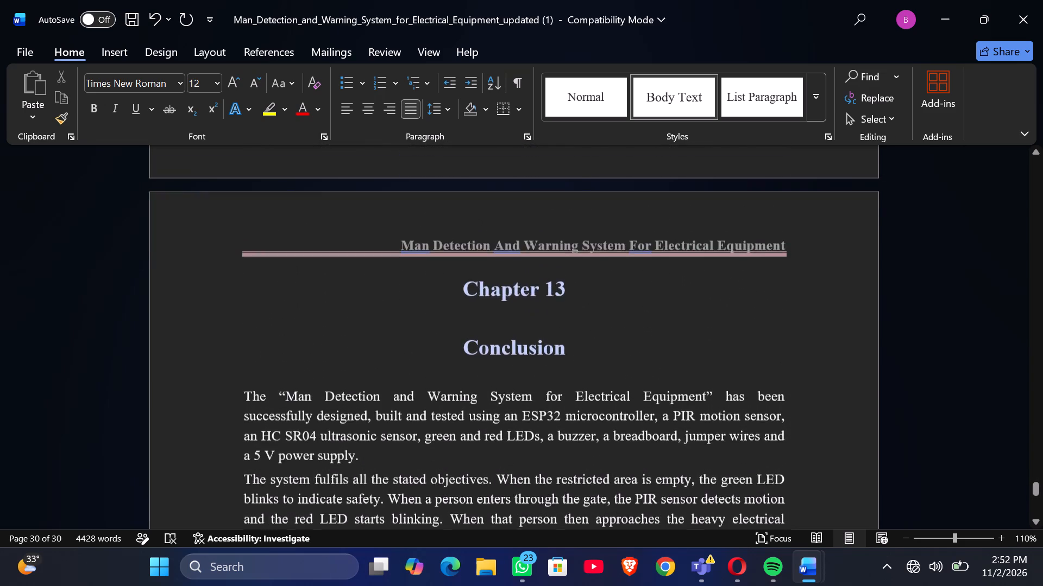
scroll(816, 282, "up", 3)
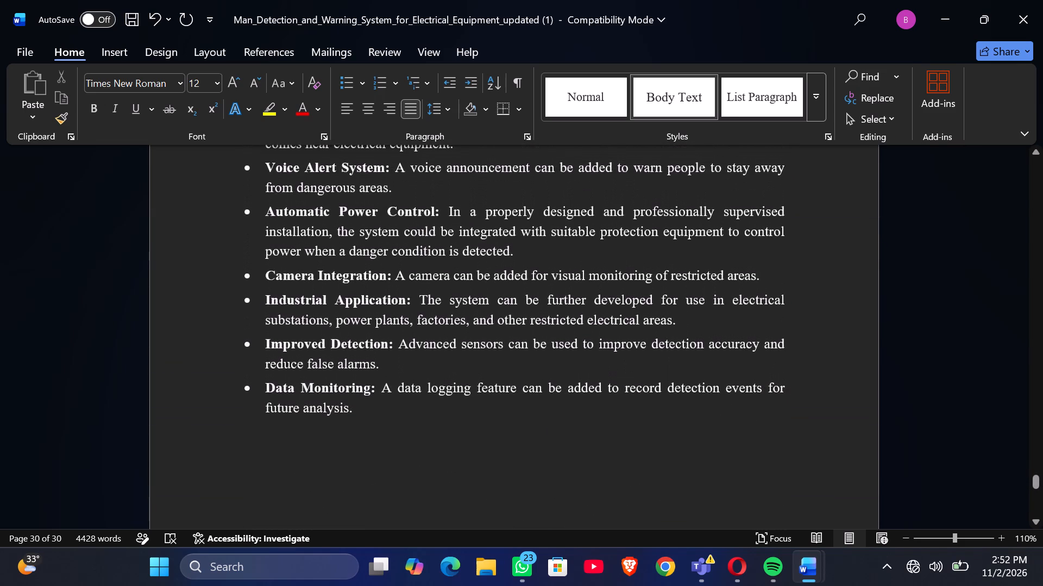
scroll(816, 282, "up", 2)
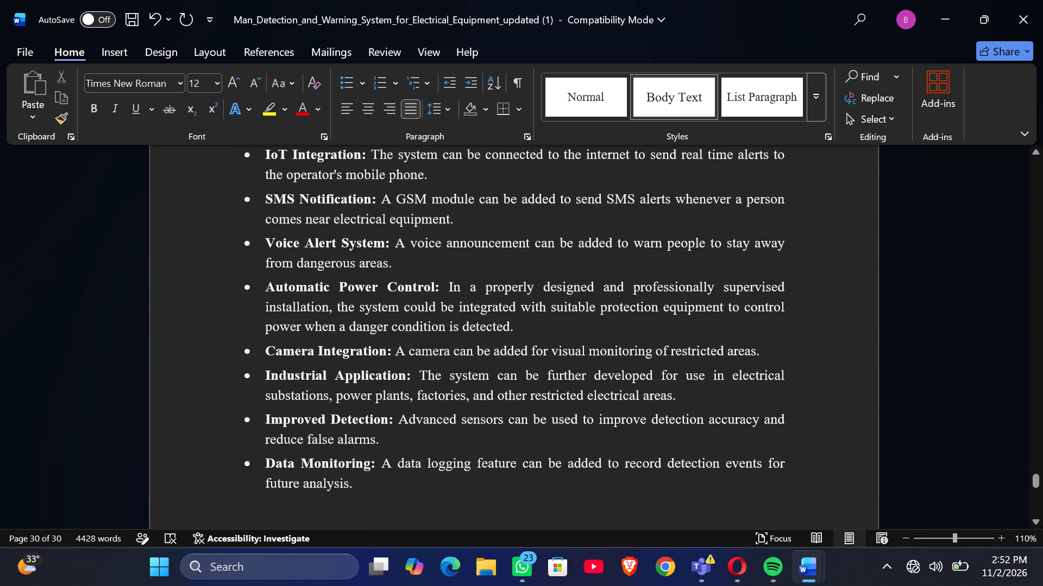
scroll(816, 282, "up", 3)
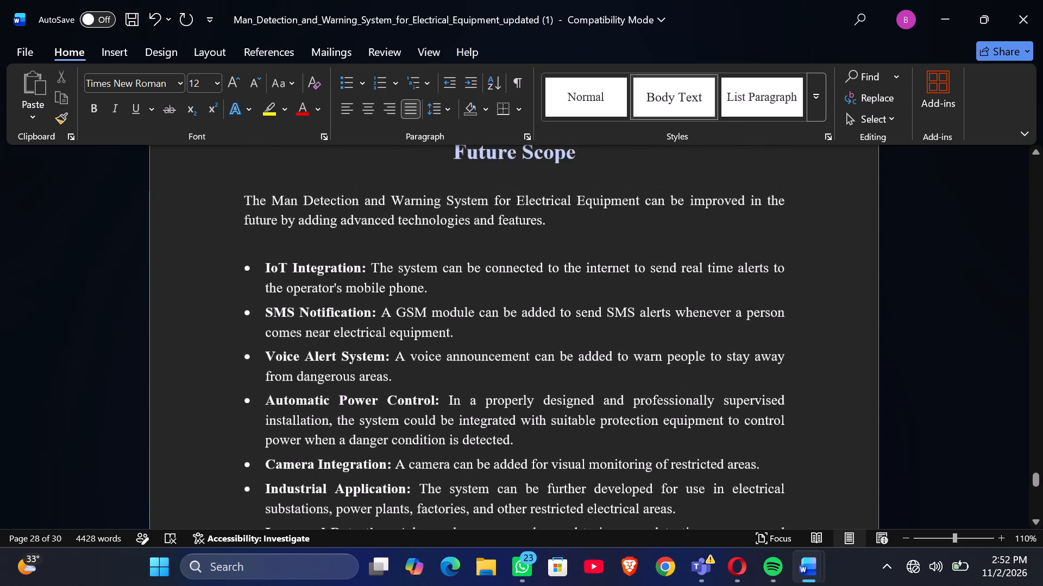
scroll(816, 282, "up", 1)
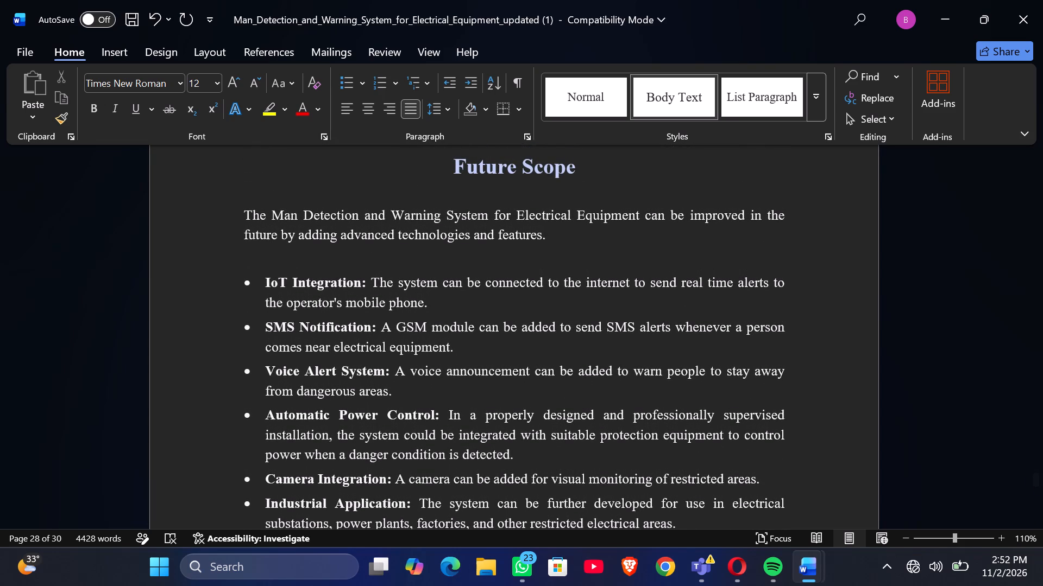
Review the bullet lists of Chapter 11 Applications and Chapter 10, including 10.2 Limitations, for consistent punctuation and spacing.
scroll(816, 282, "up", 4)
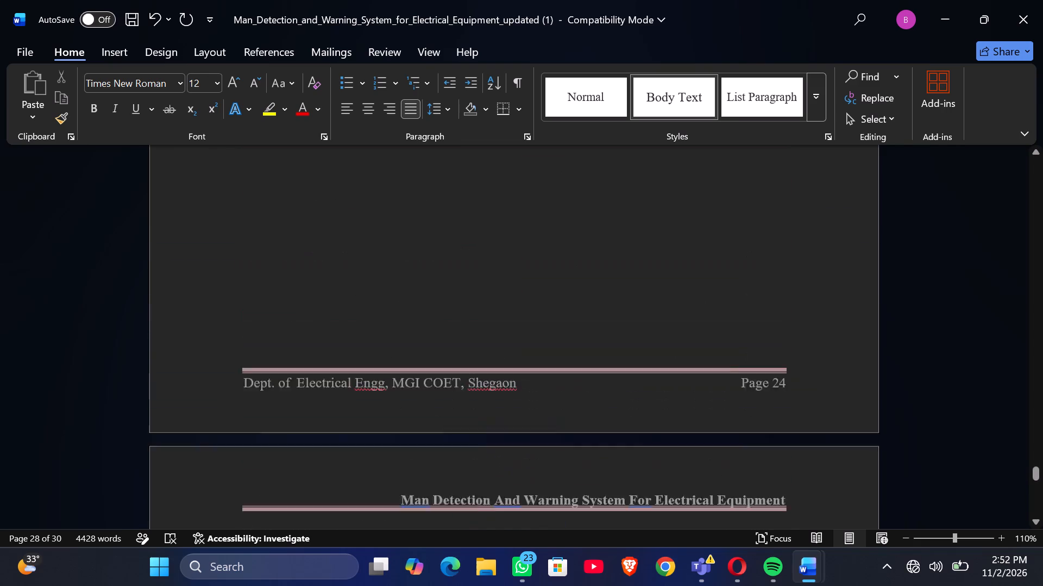
scroll(816, 282, "up", 3)
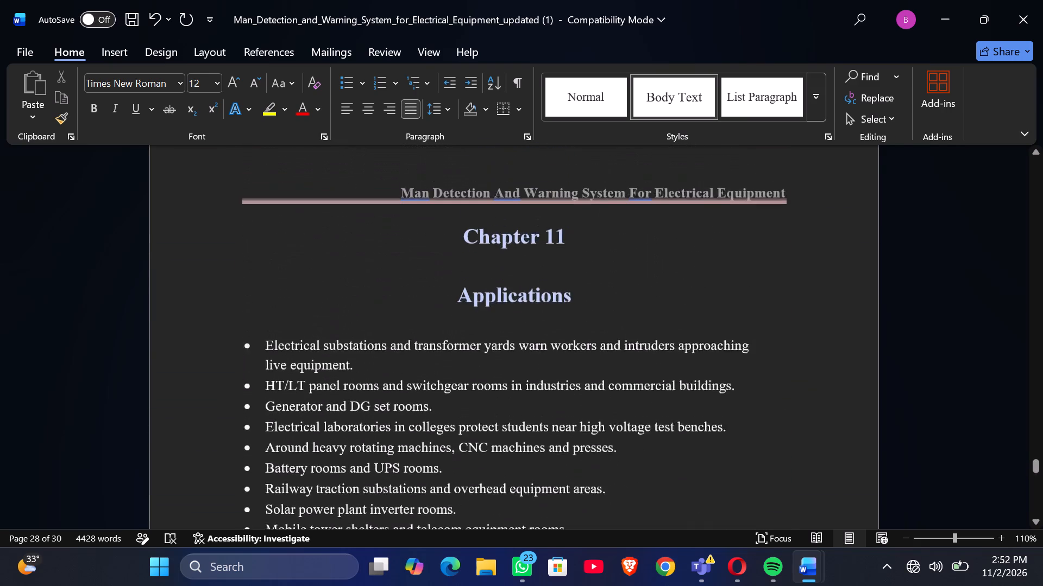
scroll(816, 282, "up", 2)
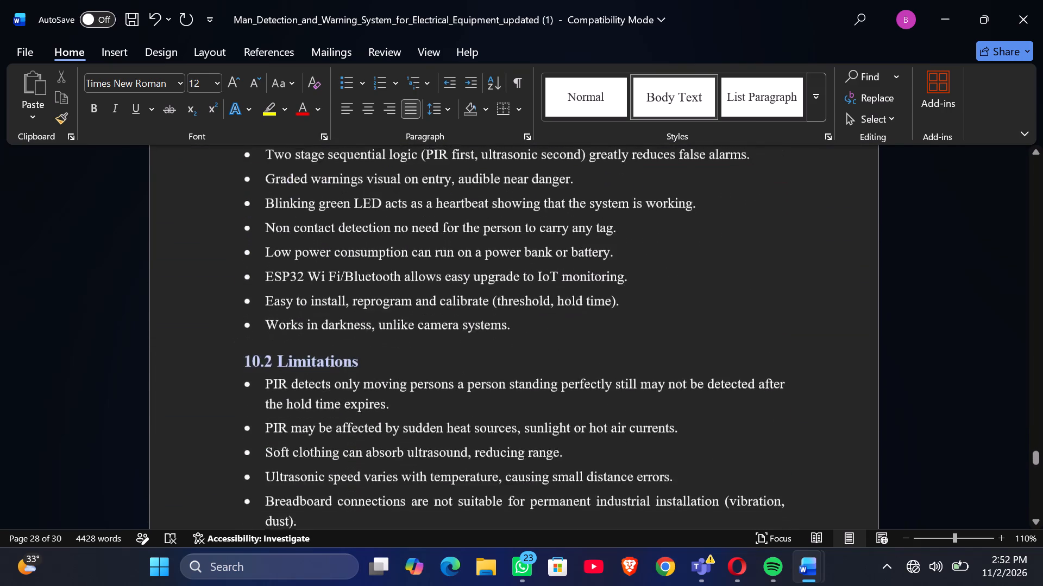
scroll(816, 282, "up", 1)
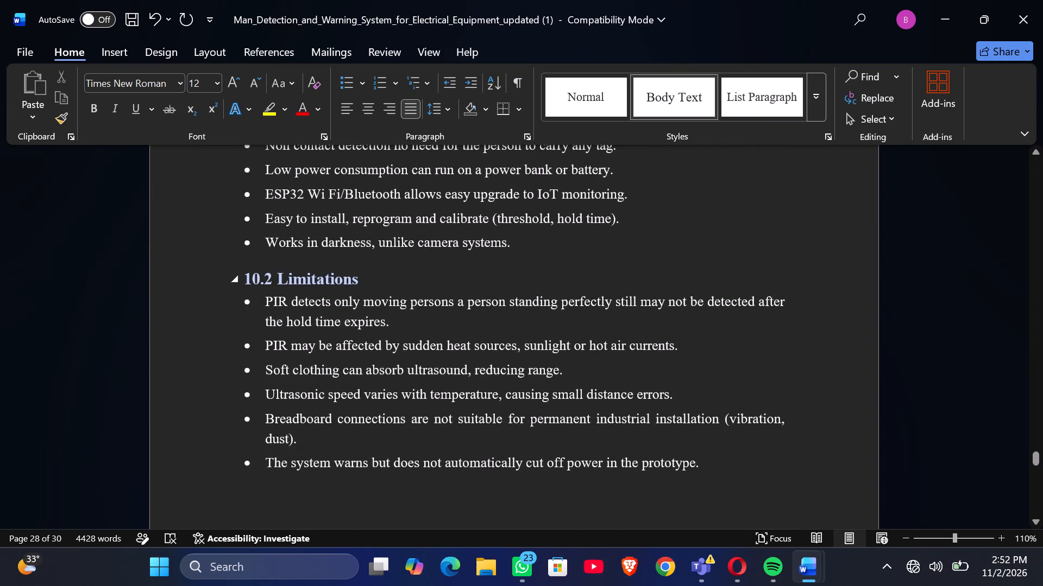
scroll(816, 282, "up", 2)
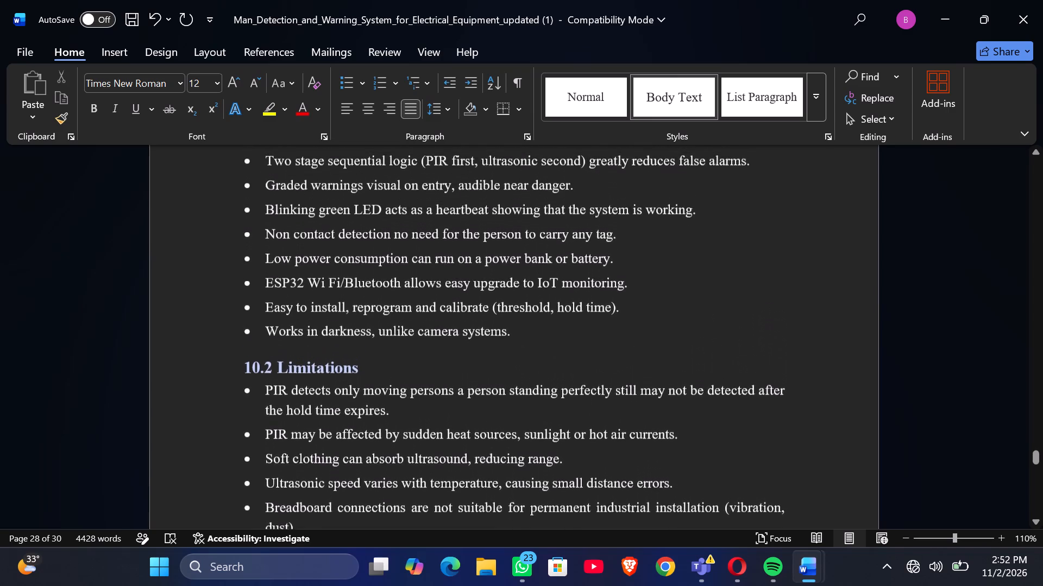
Look back through the program code pages, the Figure 8.1 flowchart and the sensor pin connection table.
scroll(816, 282, "up", 5)
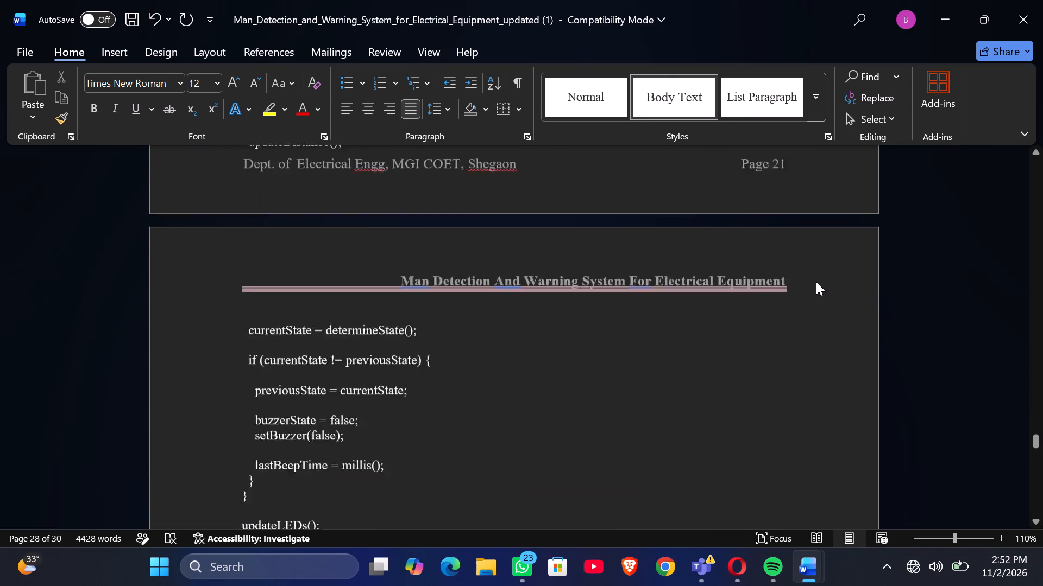
scroll(816, 282, "up", 5)
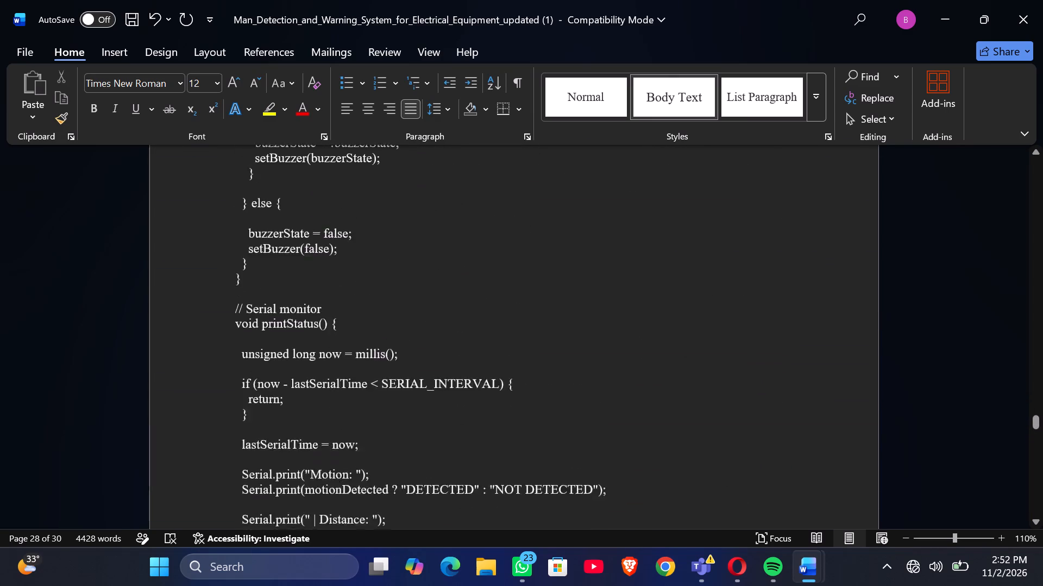
scroll(816, 282, "up", 6)
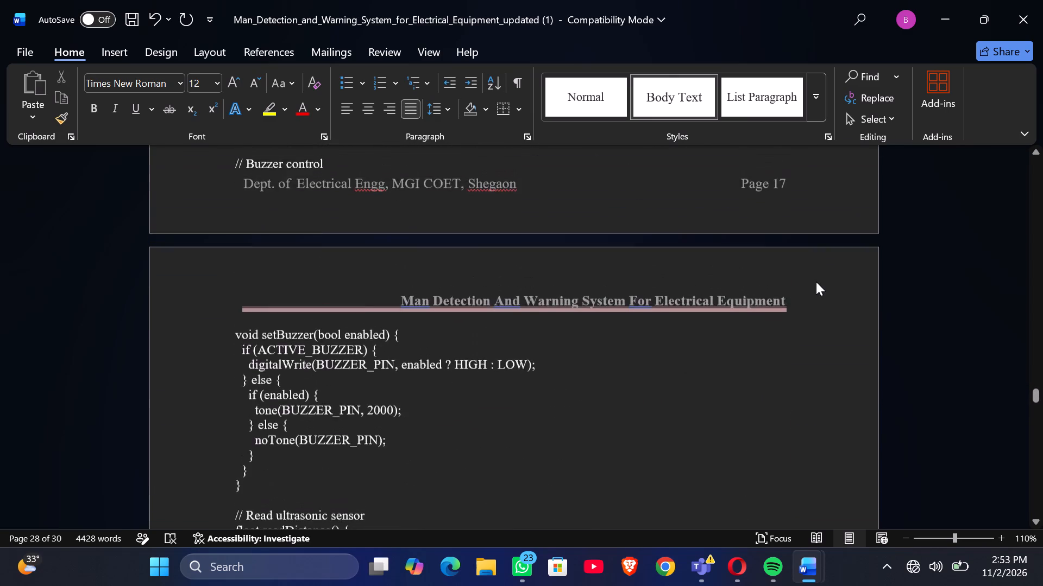
scroll(816, 282, "up", 5)
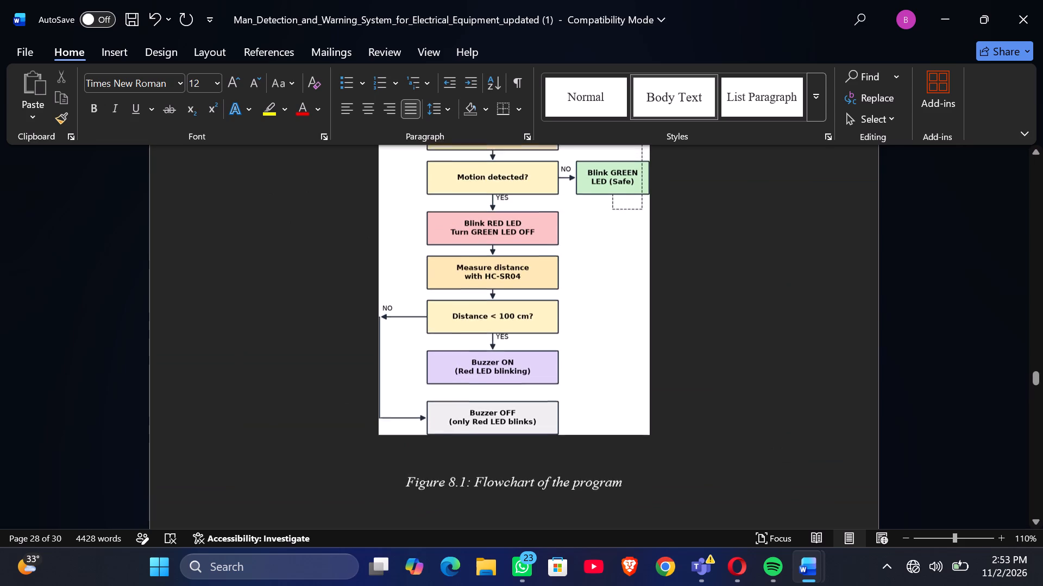
scroll(816, 282, "up", 5)
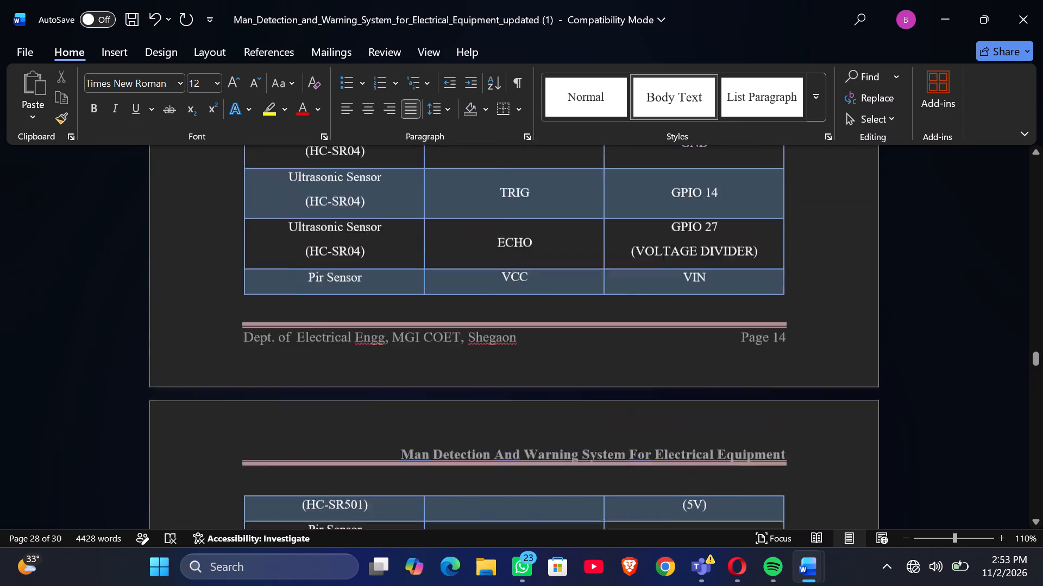
scroll(816, 282, "up", 8)
Examine the page layout, header lines and text of section 6.9 5 V Power Supply and the breadboard section around Figure 6.7.
scroll(816, 282, "down", 12)
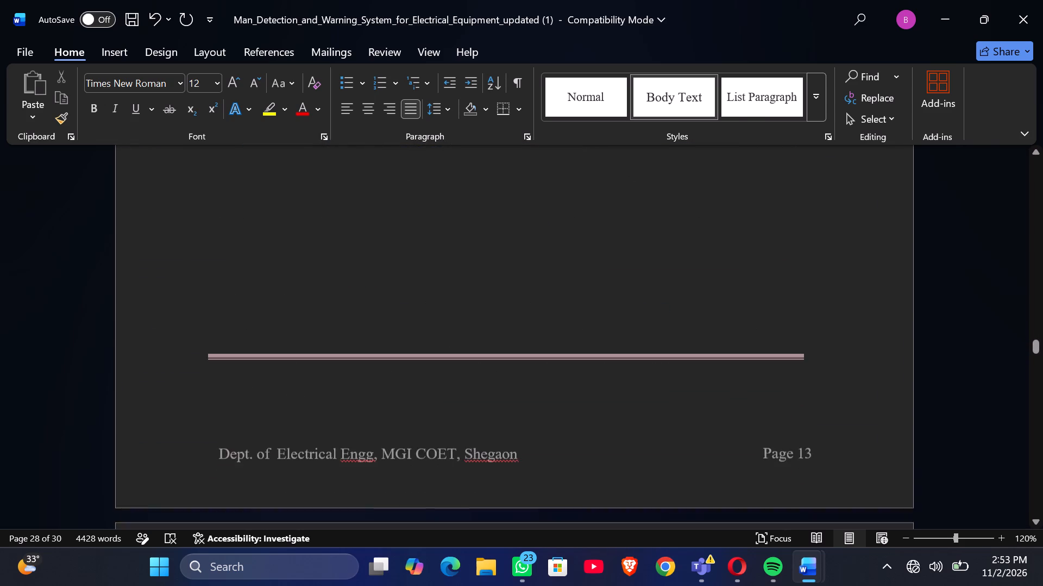
scroll(816, 282, "down", 10)
scroll(816, 282, "up", 20)
scroll(816, 282, "up", 15)
scroll(816, 282, "down", 11)
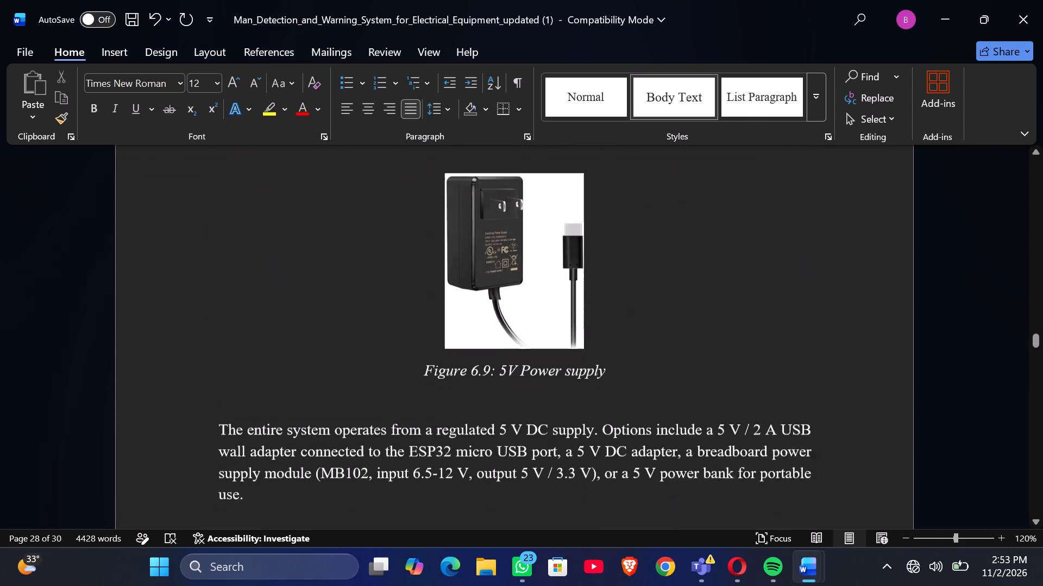
scroll(816, 282, "down", 3)
scroll(816, 282, "up", 1)
scroll(816, 282, "down", 1)
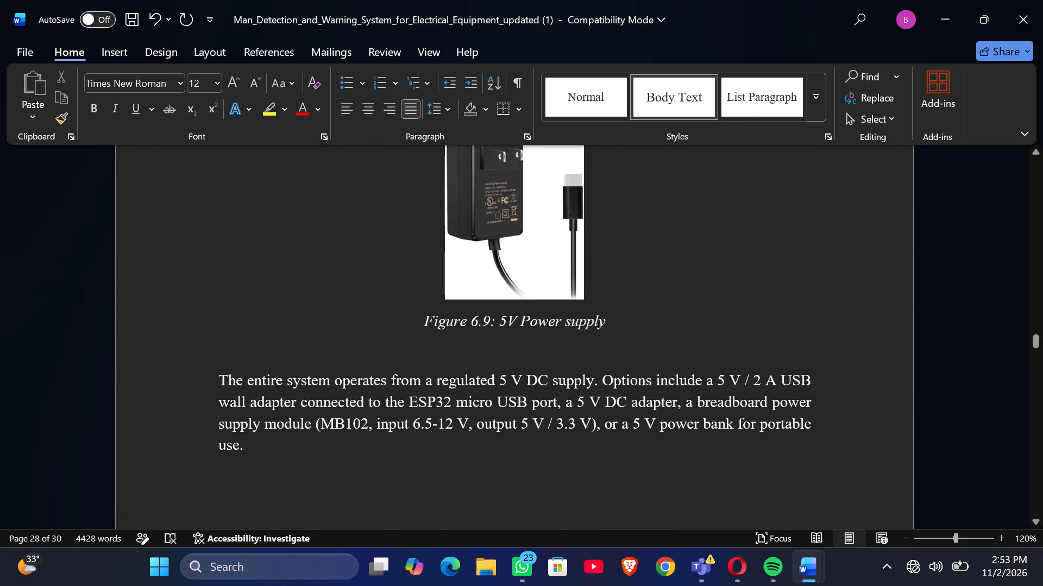
scroll(816, 282, "up", 2)
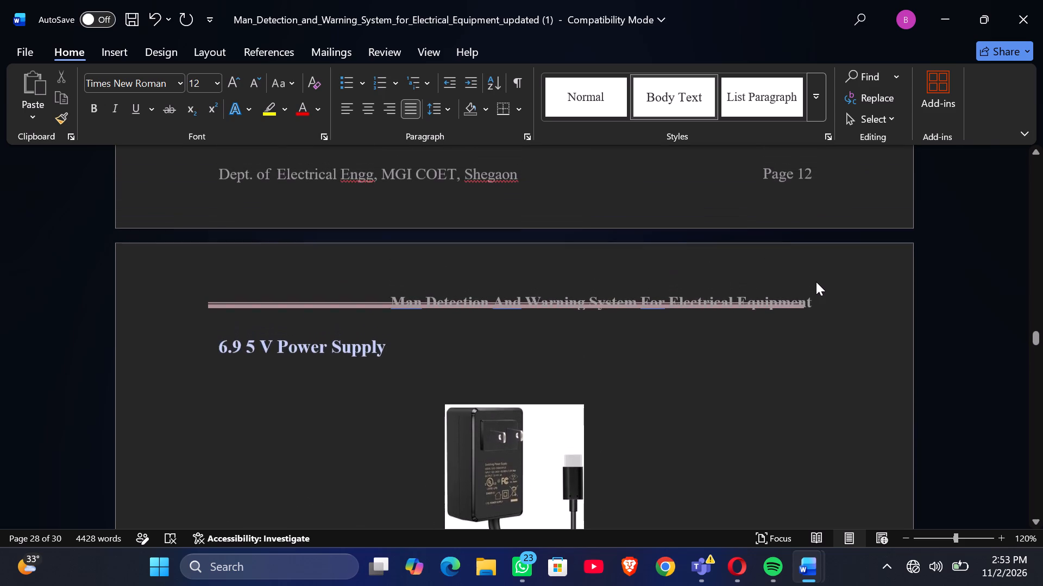
scroll(816, 282, "up", 4)
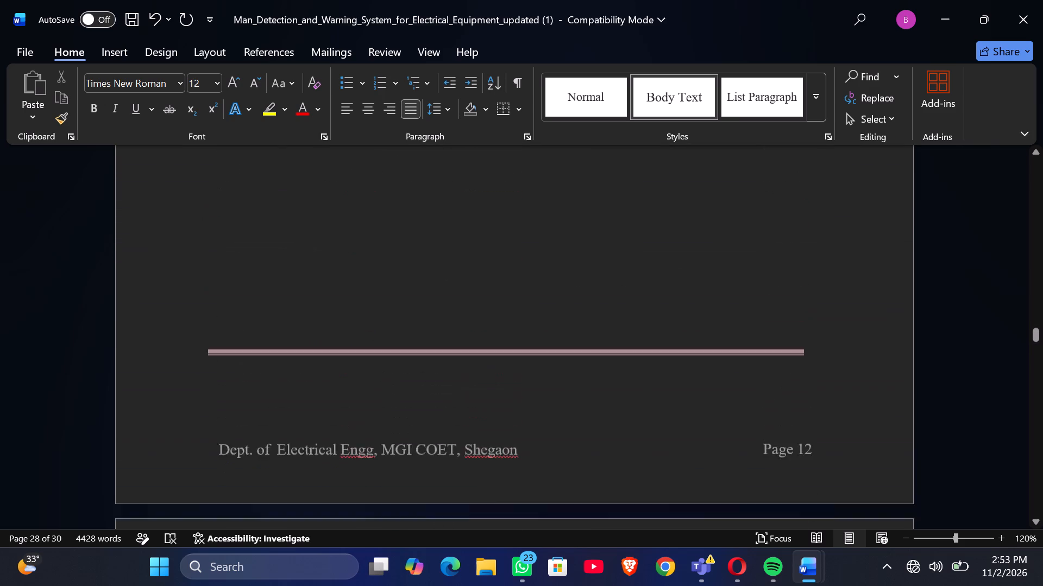
scroll(816, 282, "up", 4)
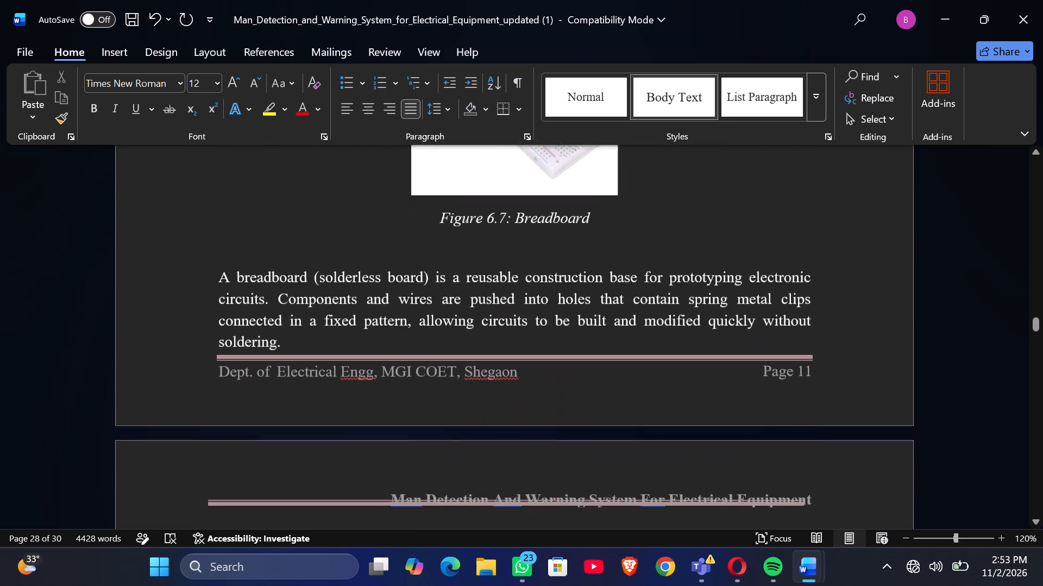
scroll(816, 282, "up", 1)
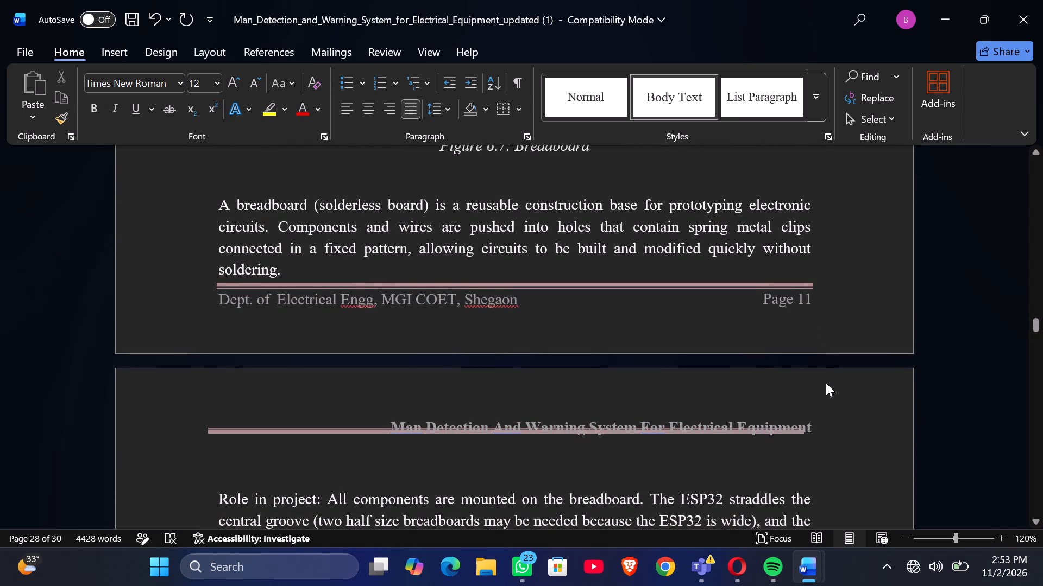
left_click(826, 383)
left_click(826, 383)
Go back to the Table of Contents and look through the Table Of Figures, Chapter 1 and the operating conditions table, continuing to Chapter 9.
scroll(826, 383, "up", 13)
scroll(826, 383, "up", 16)
scroll(826, 383, "down", 2)
scroll(826, 383, "up", 20)
scroll(826, 383, "up", 20)
scroll(826, 383, "up", 20)
scroll(826, 383, "up", 8)
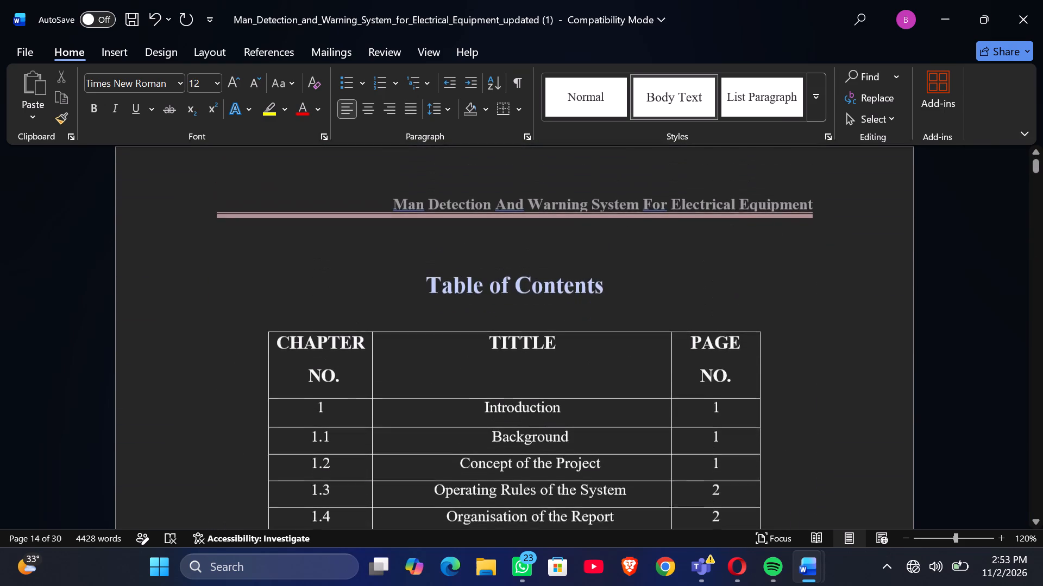
scroll(826, 383, "down", 7)
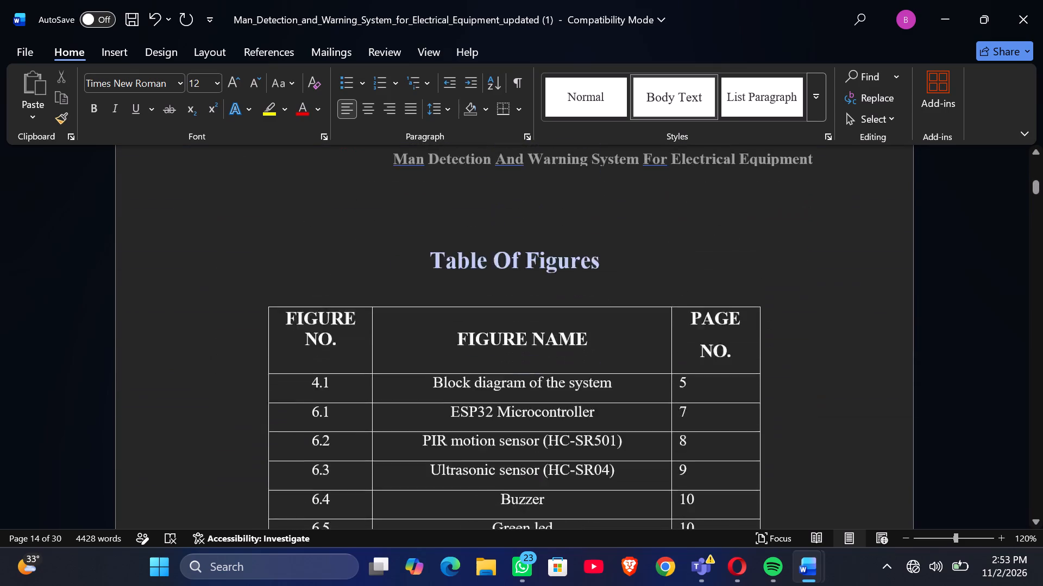
scroll(826, 383, "down", 2)
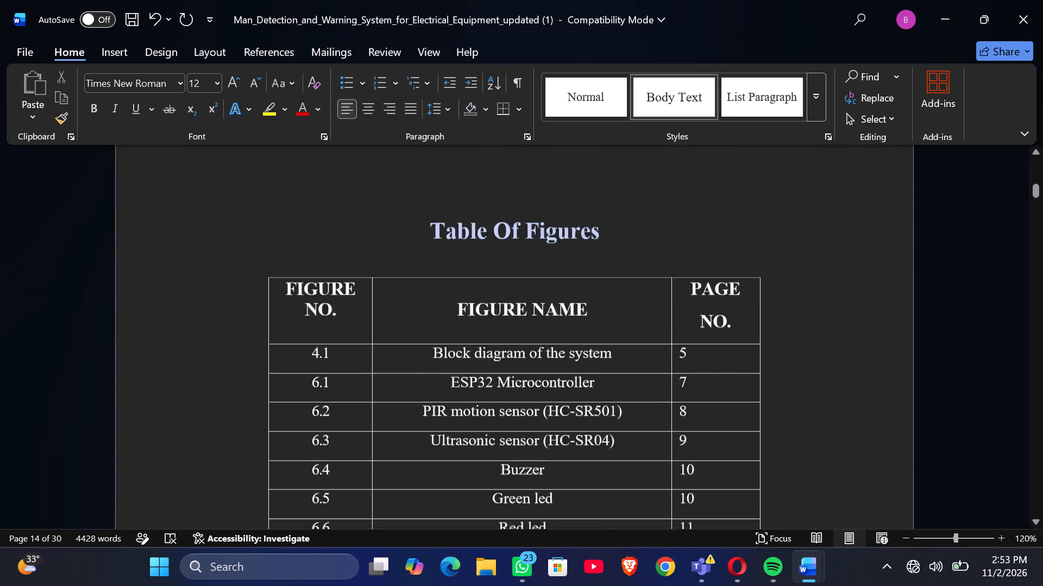
scroll(826, 383, "down", 3)
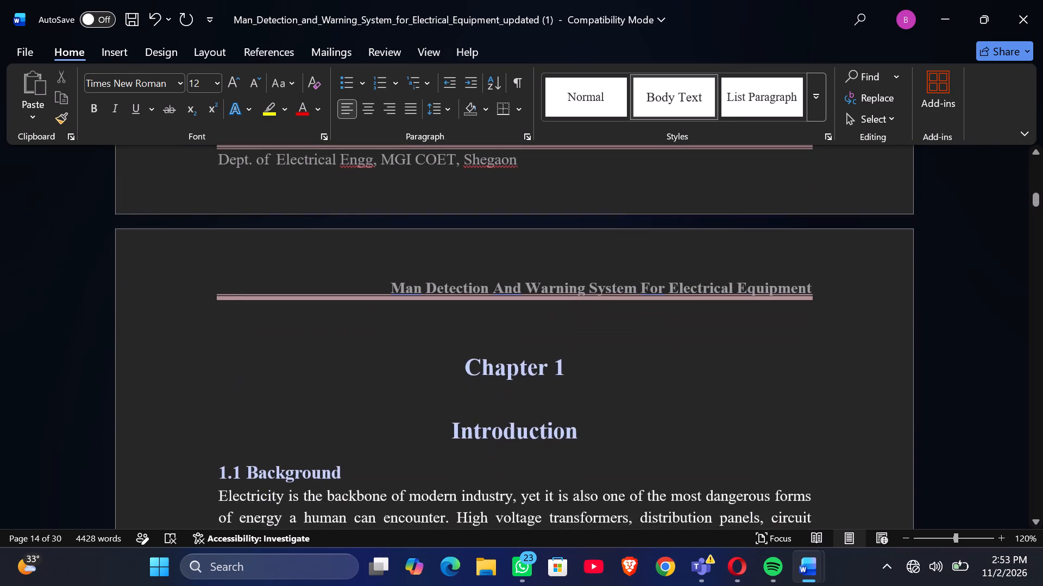
scroll(826, 383, "down", 3)
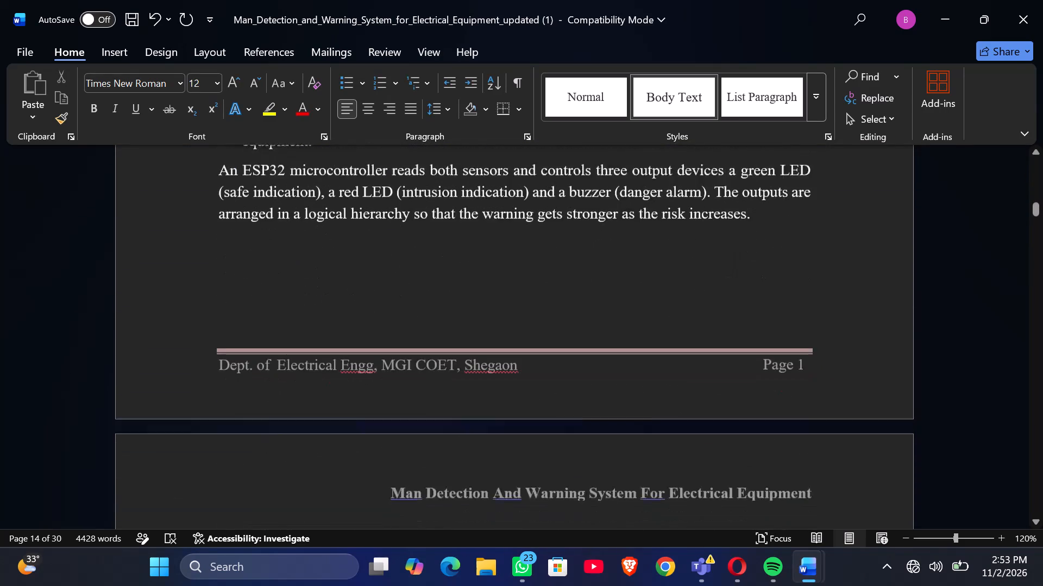
scroll(826, 383, "down", 3)
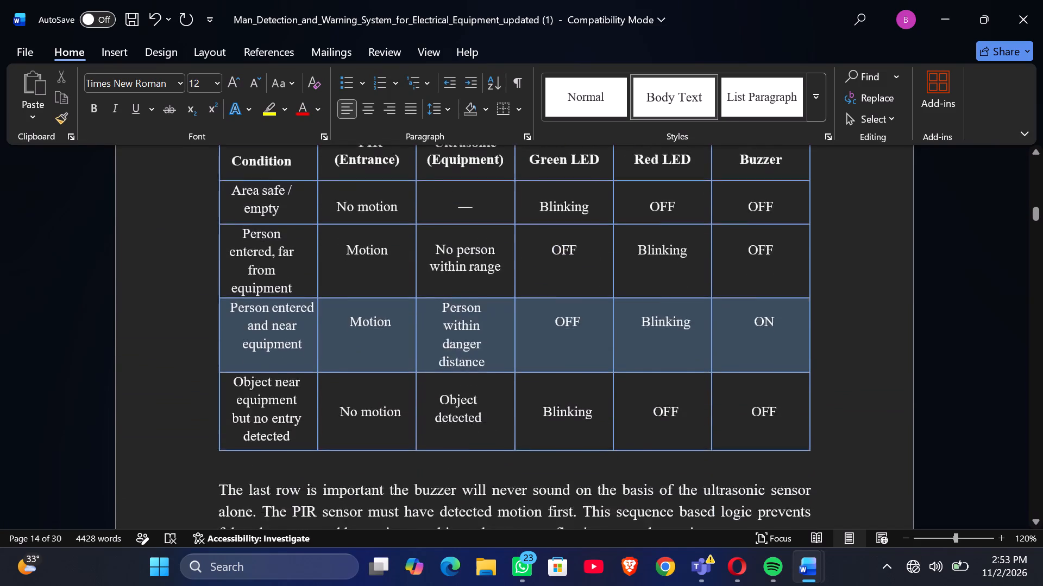
scroll(826, 383, "down", 20)
scroll(826, 383, "down", 20)
scroll(826, 383, "down", 20)
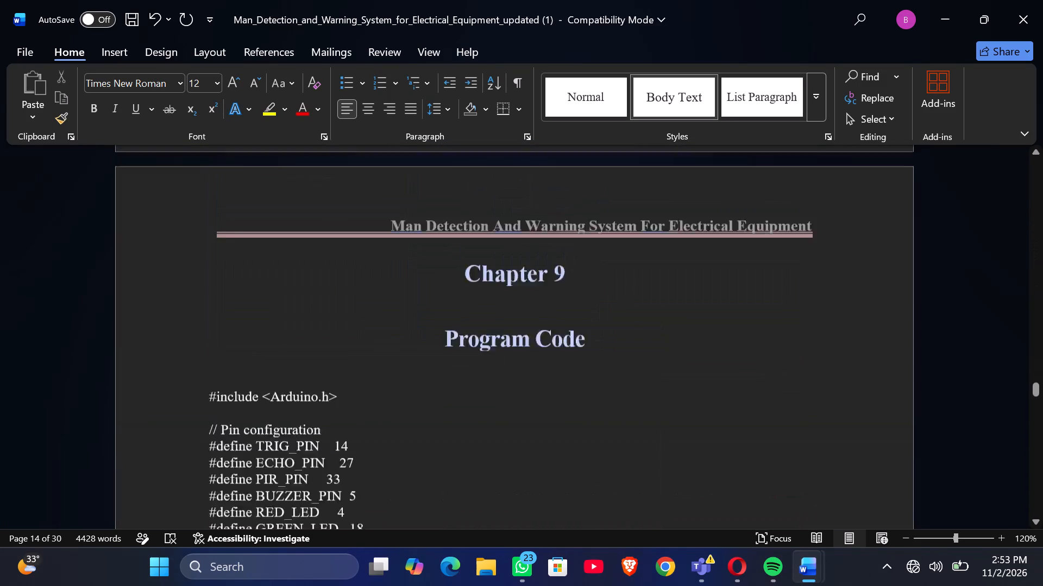
Recheck the Figure 8.1 flowchart page and return to the Table of Contents at the start of the report.
scroll(826, 383, "up", 4)
scroll(826, 383, "down", 1)
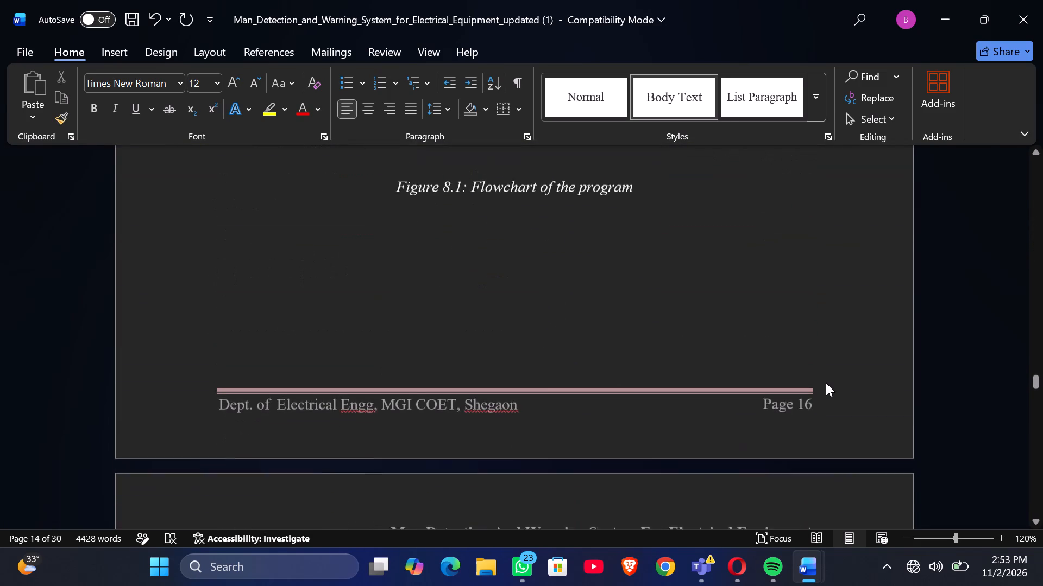
scroll(826, 383, "down", 1)
scroll(826, 383, "up", 8)
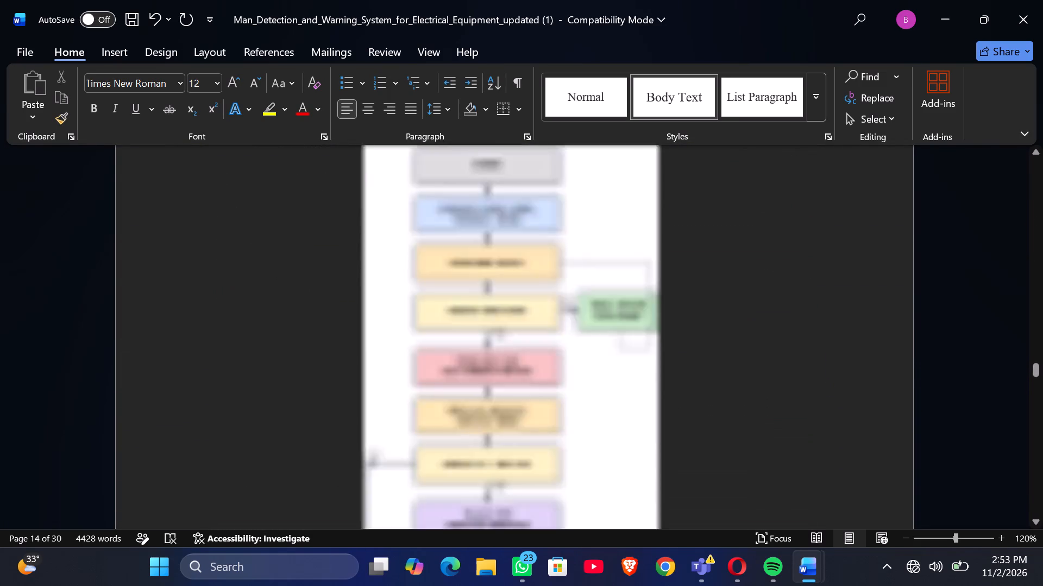
scroll(826, 383, "up", 18)
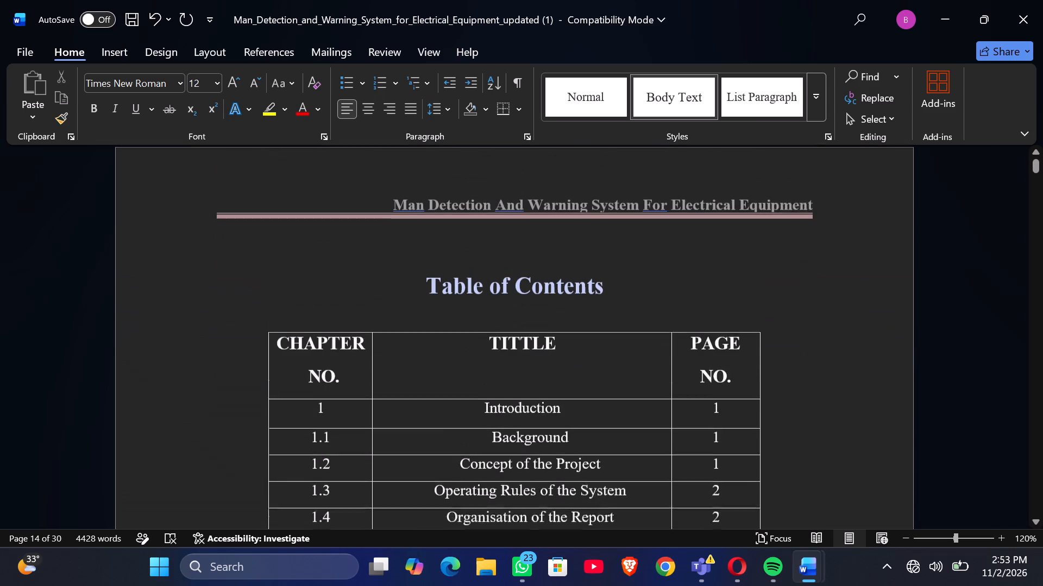
Go through the Table of Contents rows from Introduction down to the end of the table.
scroll(826, 383, "up", 1)
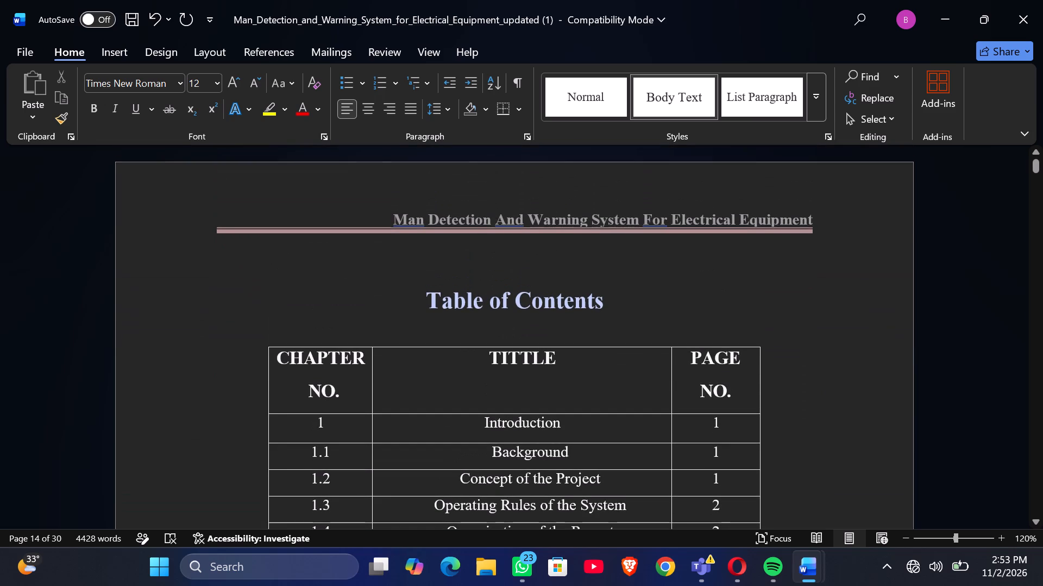
key("Down")
key("Down")
key("Down")
key("Down")
key("Down")
key("Down")
key("Down")
key("Down")
key("Down")
key("Down")
key("Down")
key("Down")
key("Down")
key("Down")
key("Down")
key("Down")
key("Down")
key("Down")
key("Down")
key("Down")
key("Down")
key("Down")
key("Down")
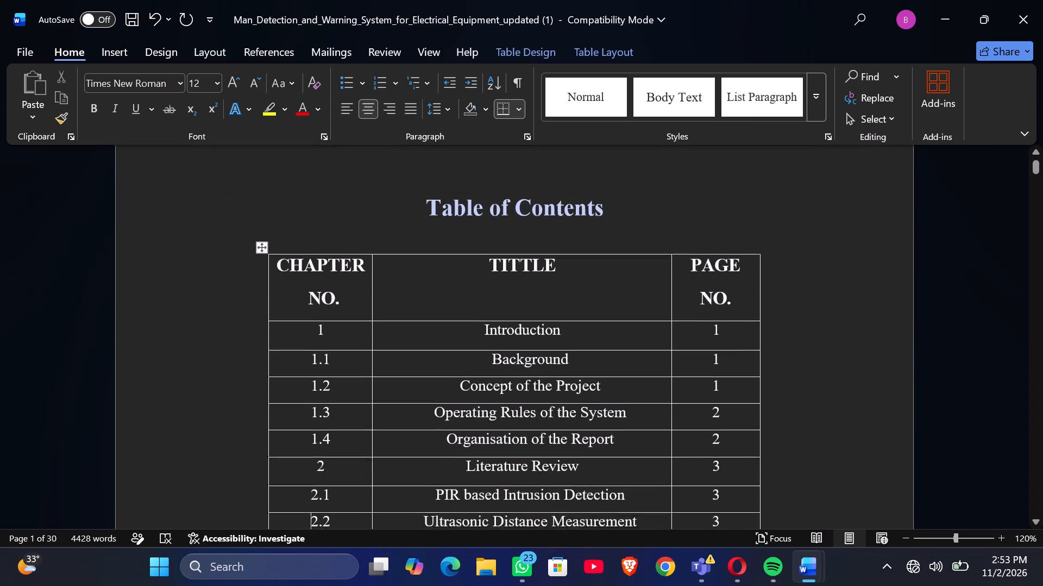
key("Down")
key("Down")
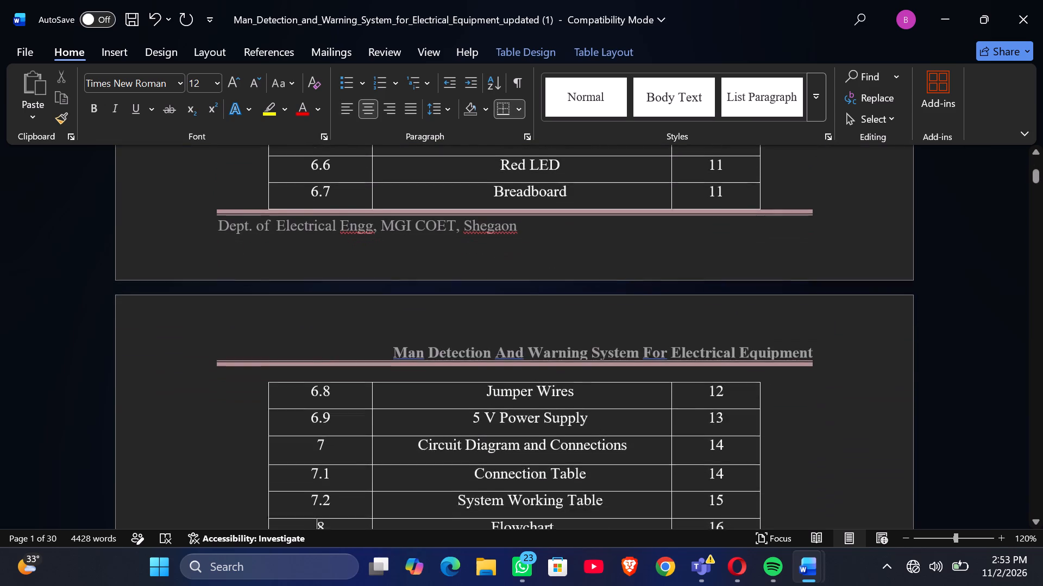
key("Down")
key("Down")
key("Down")
key("Down")
key("Down")
key("Down")
key("Down")
key("Down")
key("Down")
key("Down")
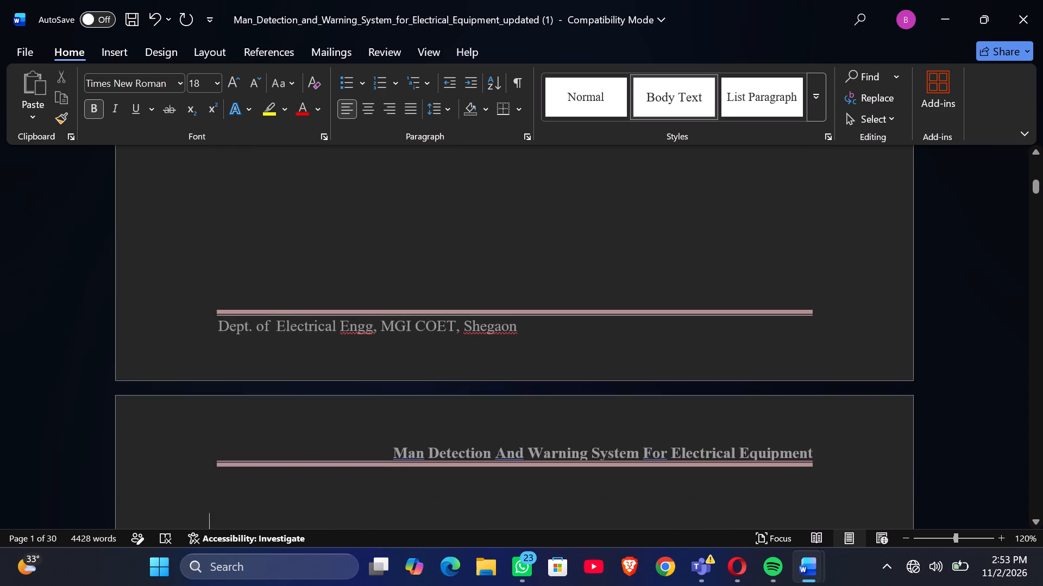
Look through the Table Of Figures entries and continue to the start of Chapter 1 Introduction.
key("Down")
key("Down")
key("Down")
key("Down")
key("Down")
key("Down")
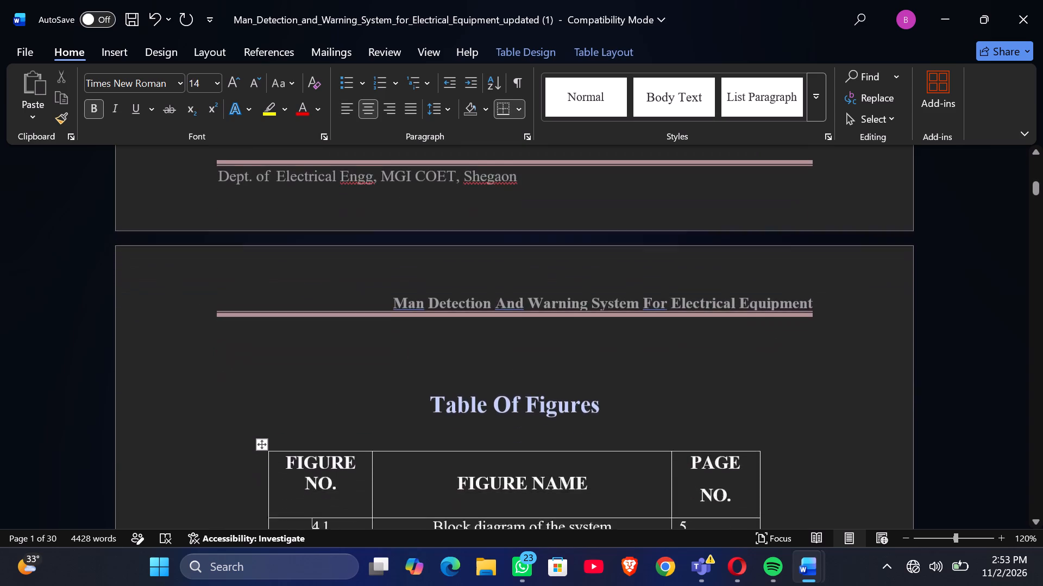
key("Down")
key("Down")
key("Down")
key("Down")
key("Down")
key("Down")
key("Down")
key("Down")
key("Down")
key("Down")
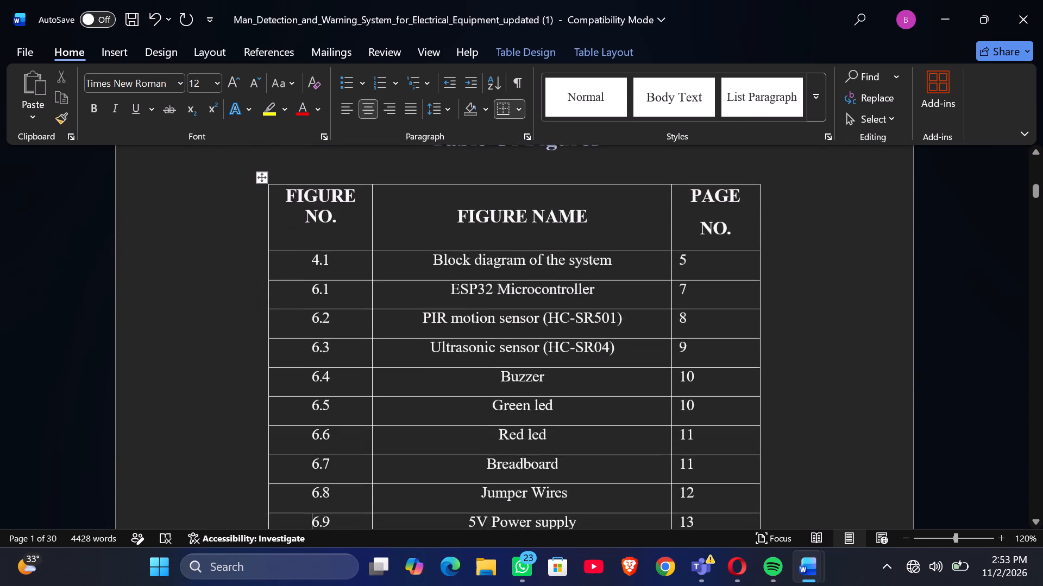
key("Down")
key("Down")
key("Down")
key("Down")
key("Down")
key("Down")
key("Down")
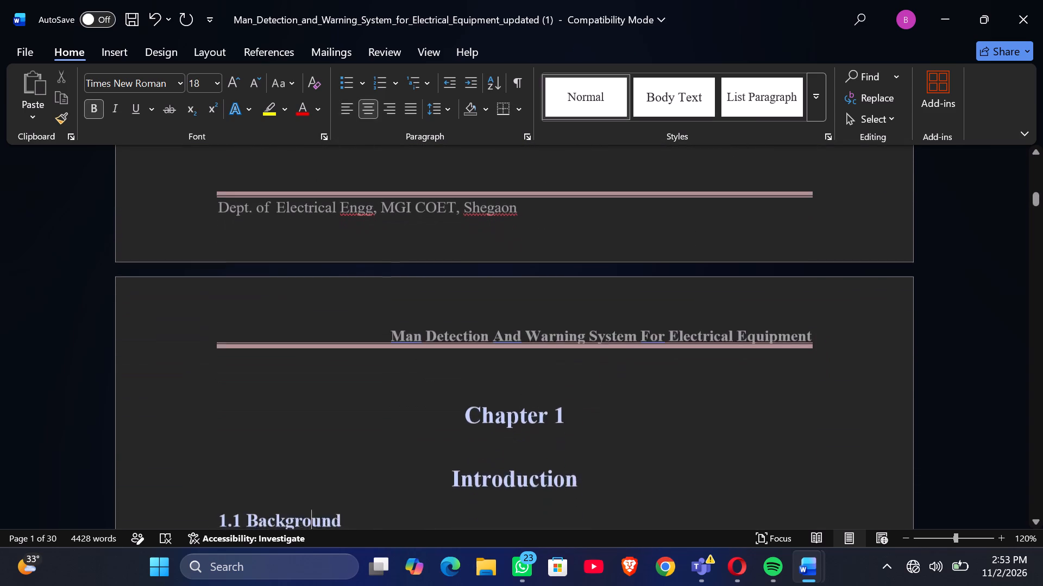
Read section 1.1 Background and section 1.2 Concept of the Project, checking text and line alignment.
key("Down")
key("Down")
key("Down")
key("Down")
key("Down")
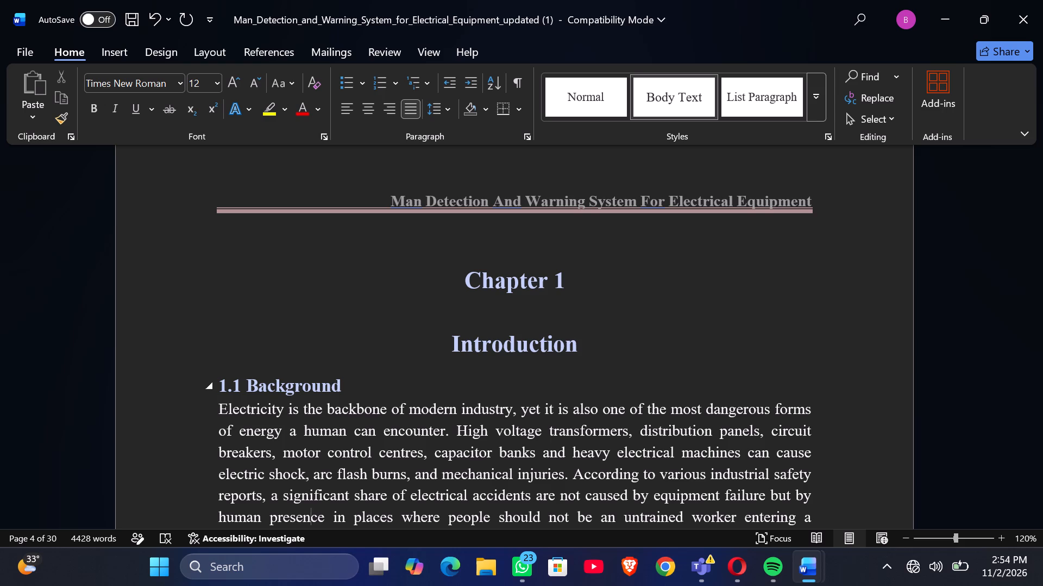
key("Down")
key("Down")
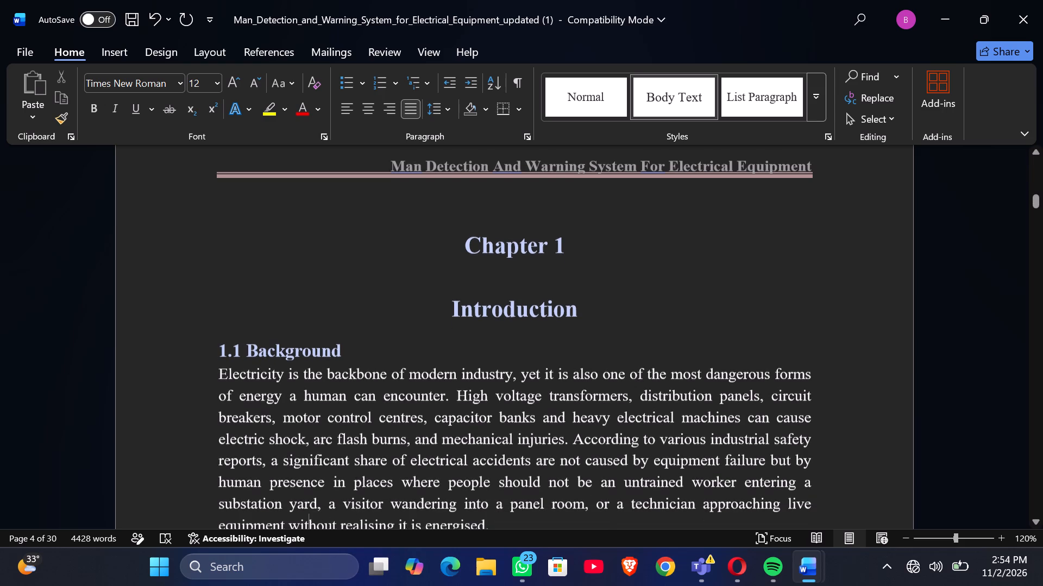
key("Down")
key("Down")
key("Down")
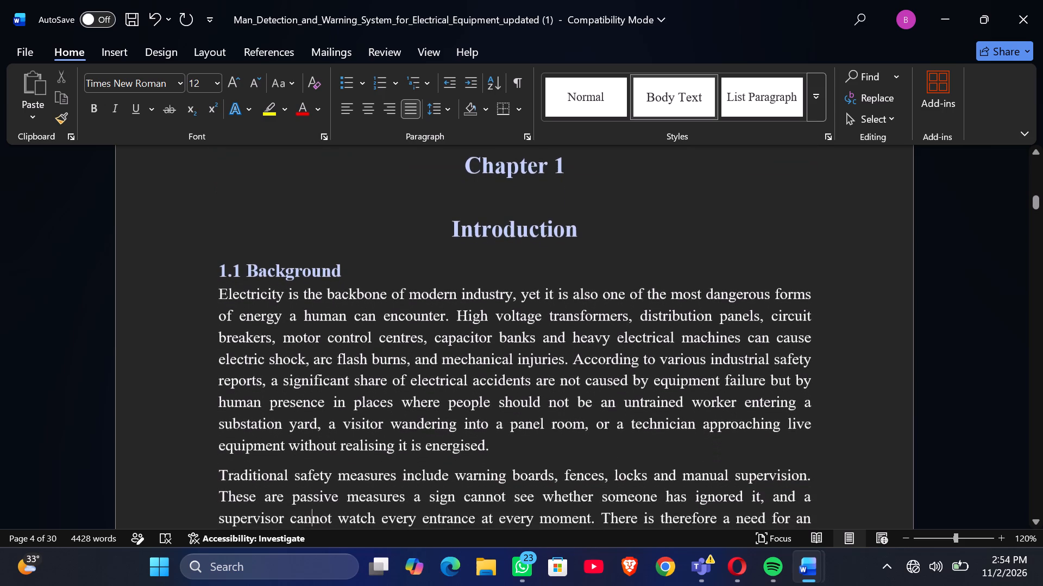
key("Down")
key("Down")
key("Down")
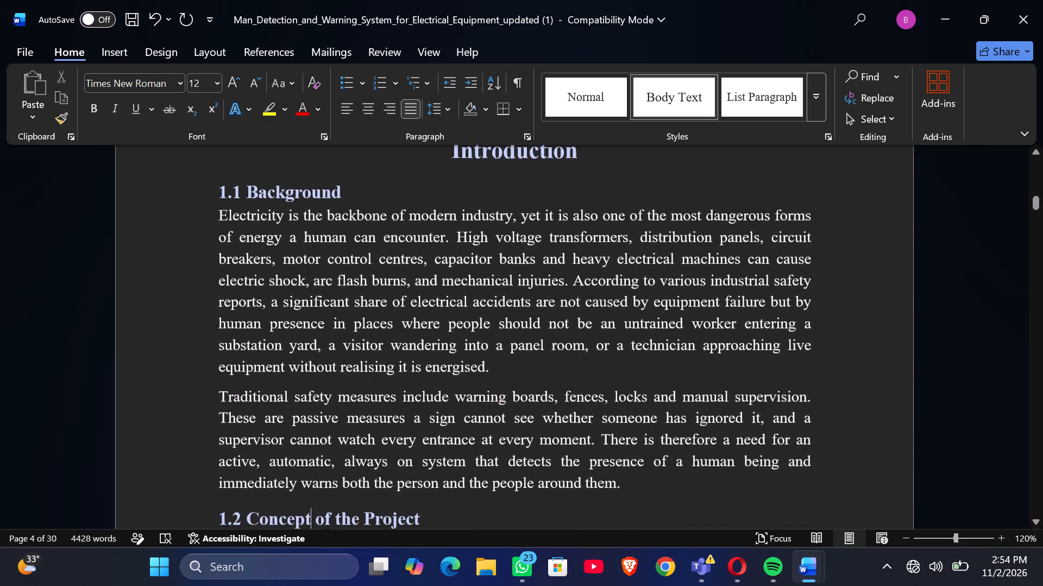
key("Down")
key("Down")
key("Down")
key("Down")
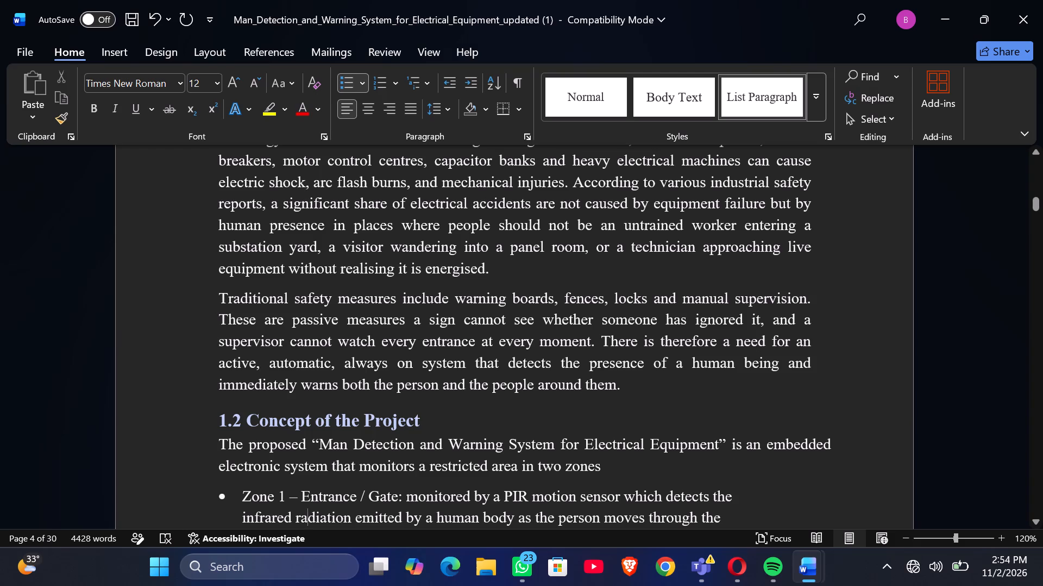
key("Down")
key("Down")
key("Down")
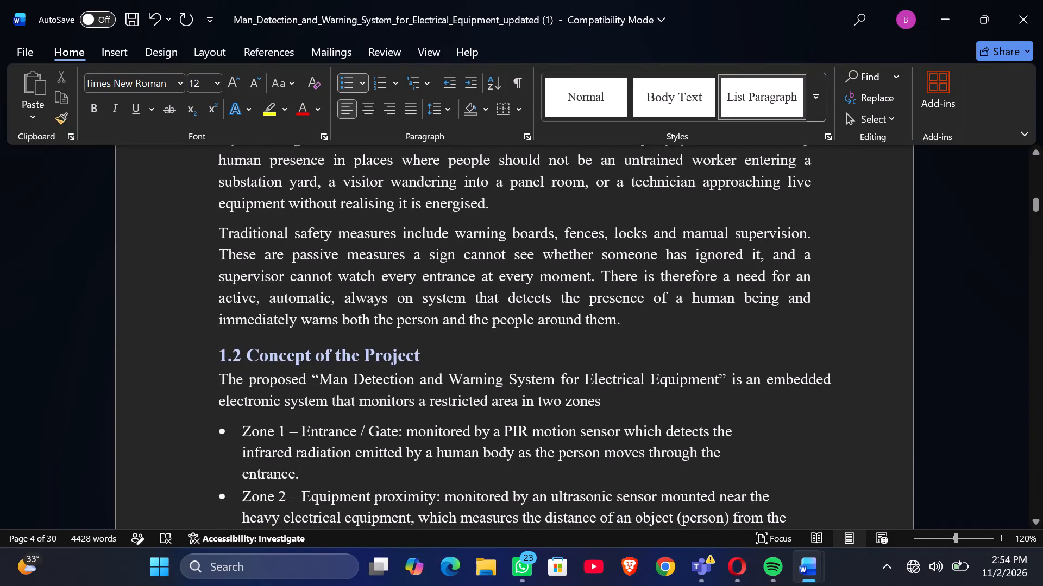
key("Down")
key("Down")
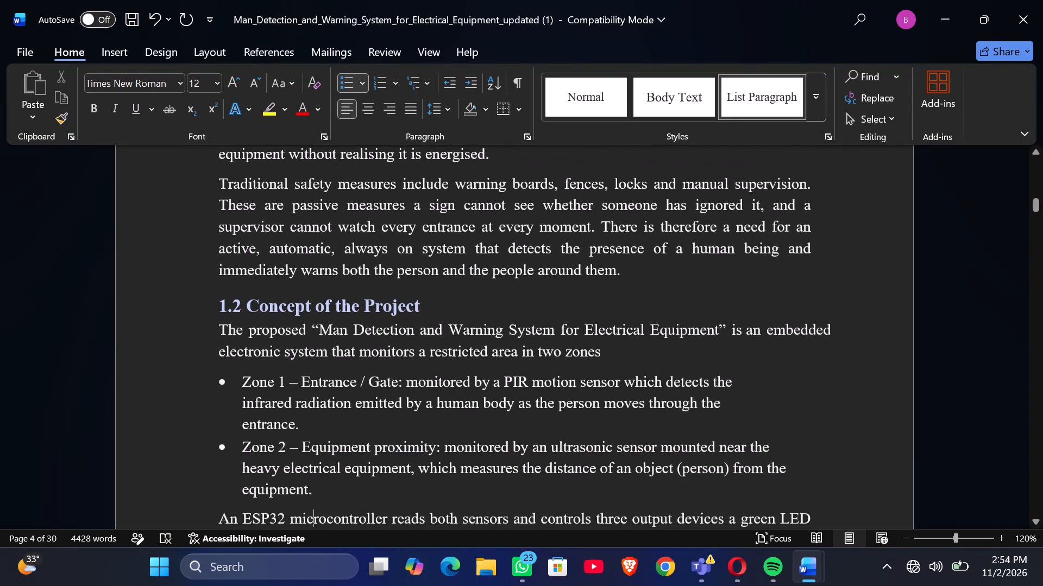
key("Down")
key("Down")
key("Down")
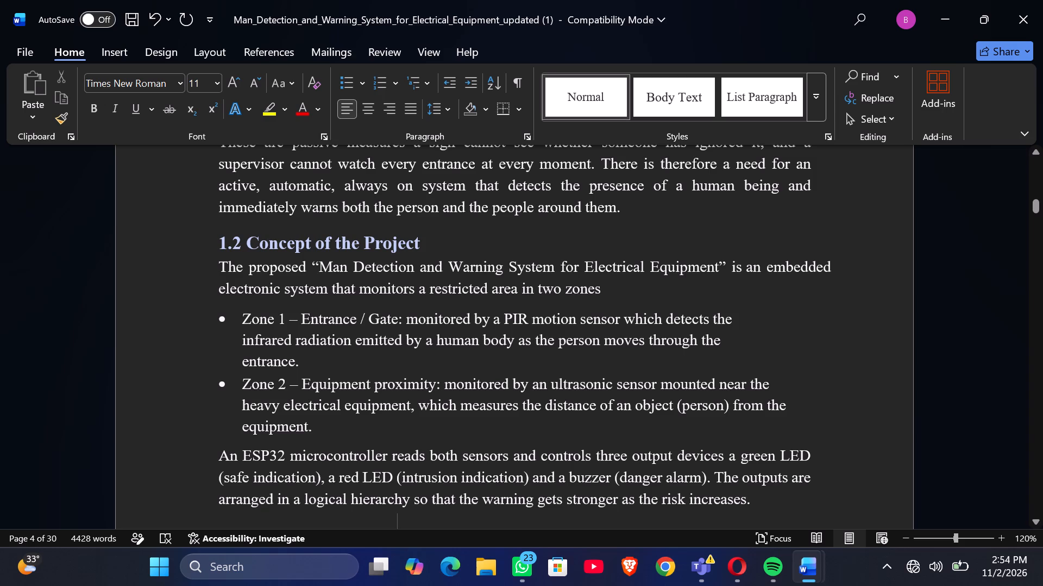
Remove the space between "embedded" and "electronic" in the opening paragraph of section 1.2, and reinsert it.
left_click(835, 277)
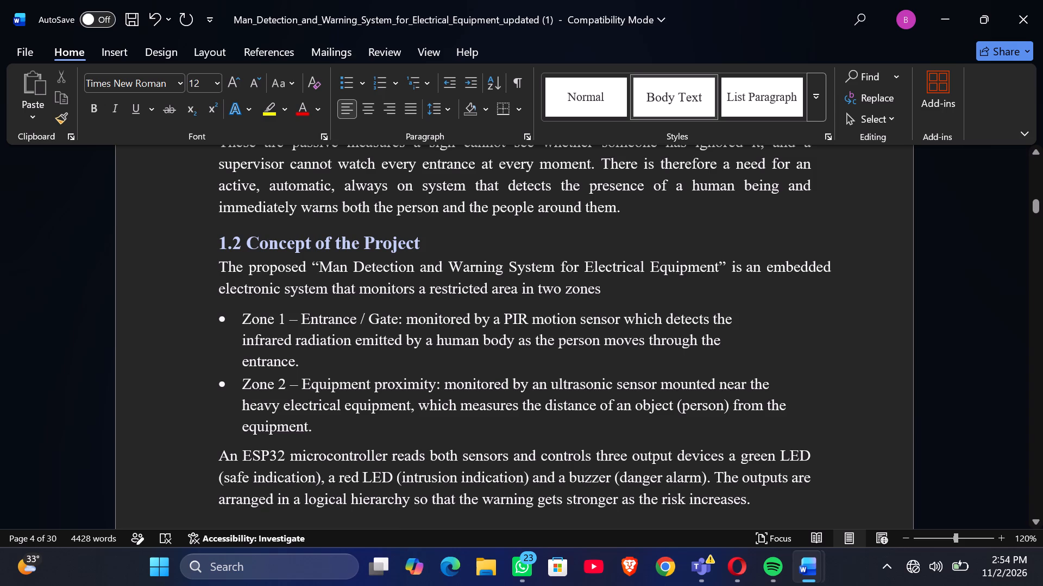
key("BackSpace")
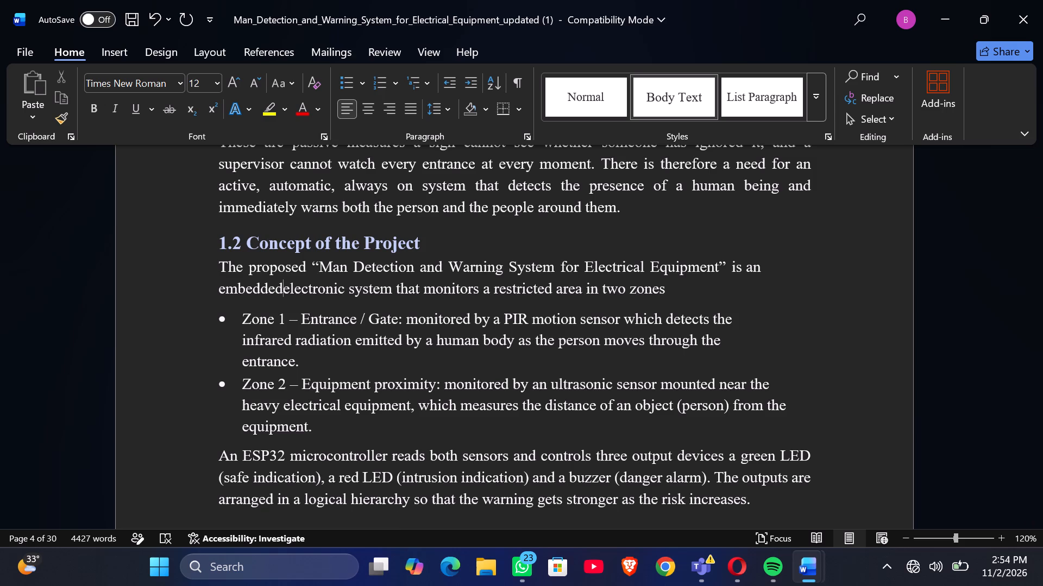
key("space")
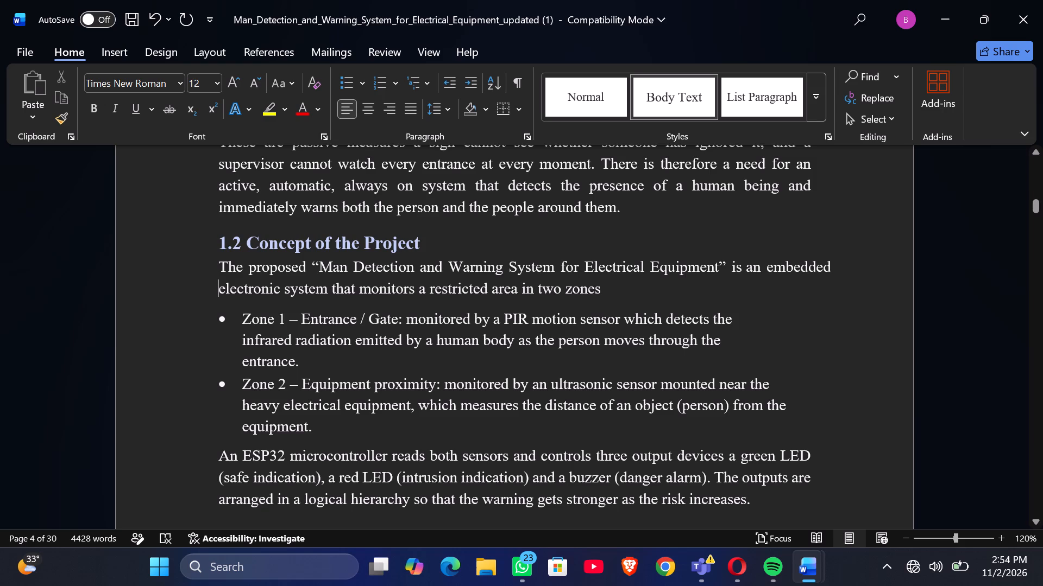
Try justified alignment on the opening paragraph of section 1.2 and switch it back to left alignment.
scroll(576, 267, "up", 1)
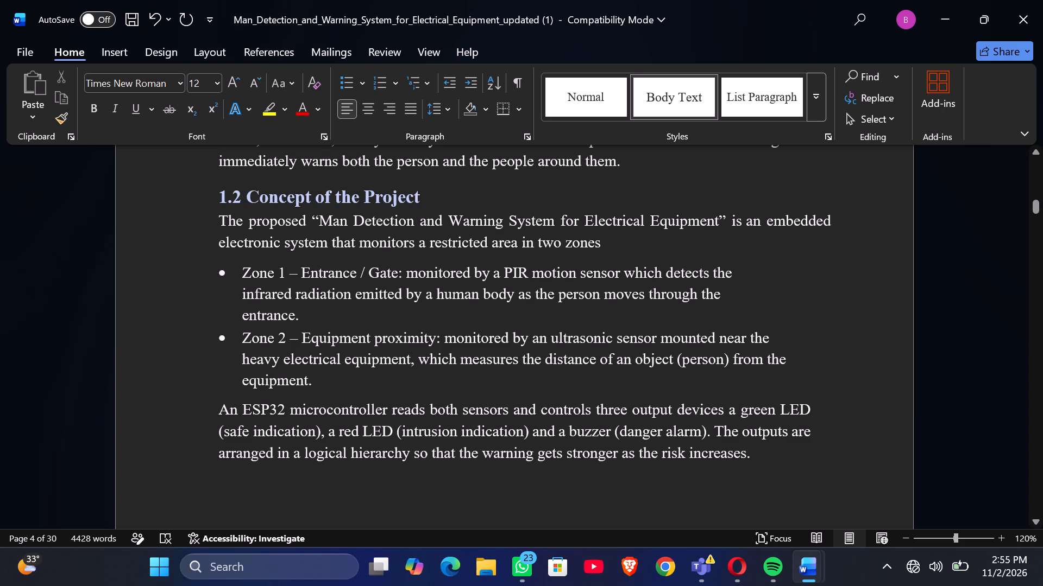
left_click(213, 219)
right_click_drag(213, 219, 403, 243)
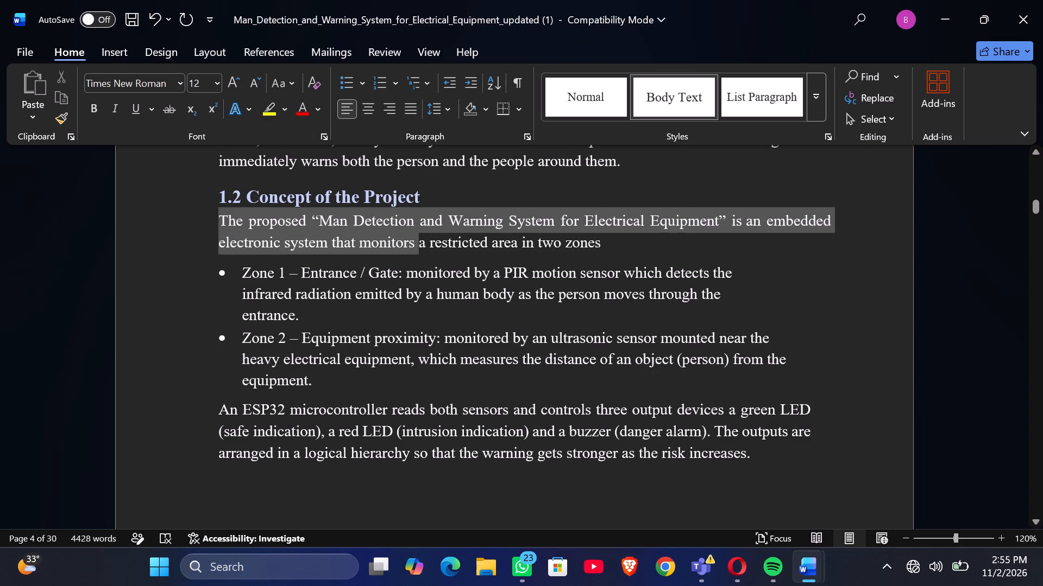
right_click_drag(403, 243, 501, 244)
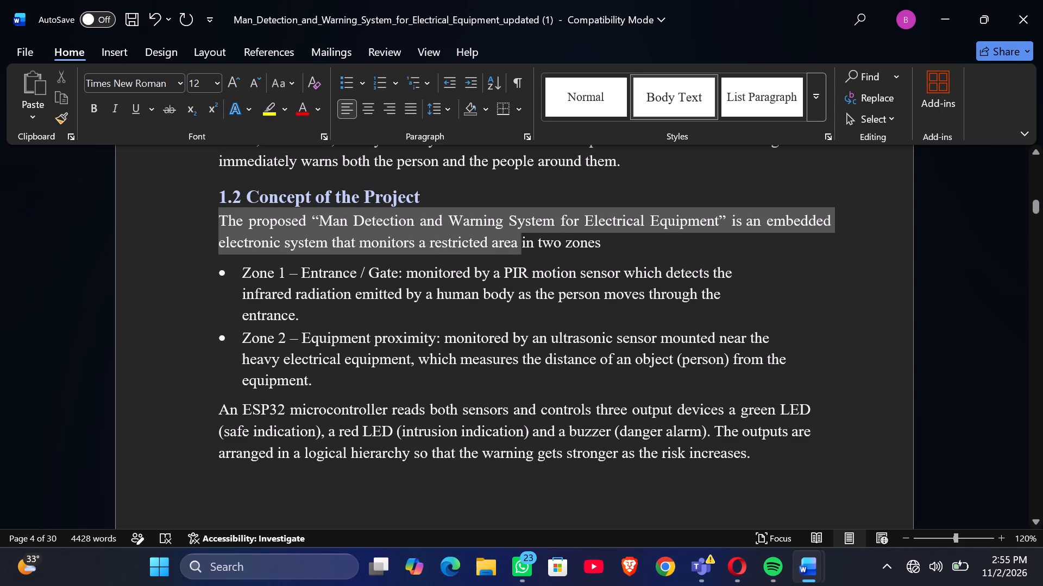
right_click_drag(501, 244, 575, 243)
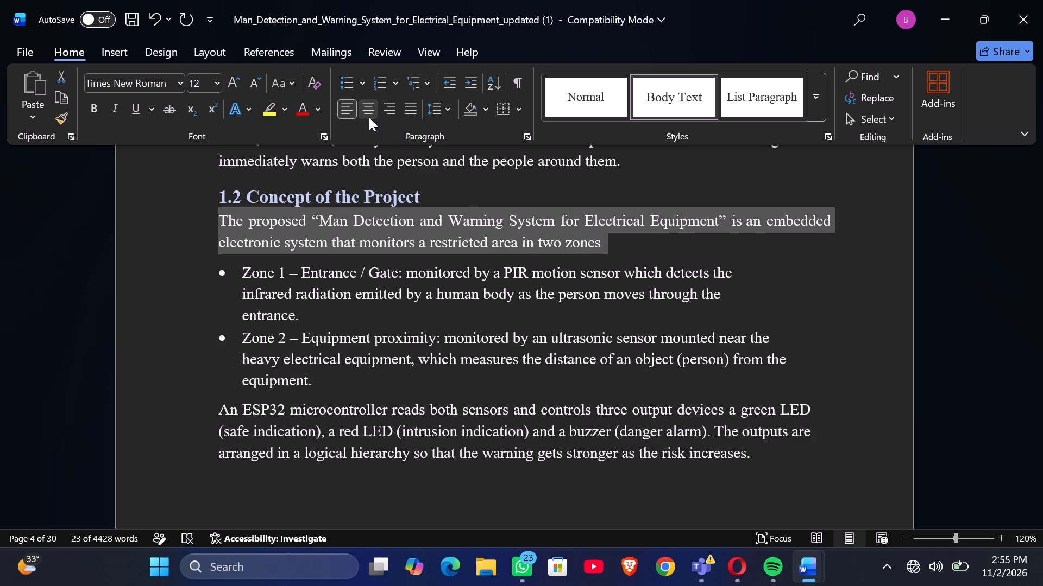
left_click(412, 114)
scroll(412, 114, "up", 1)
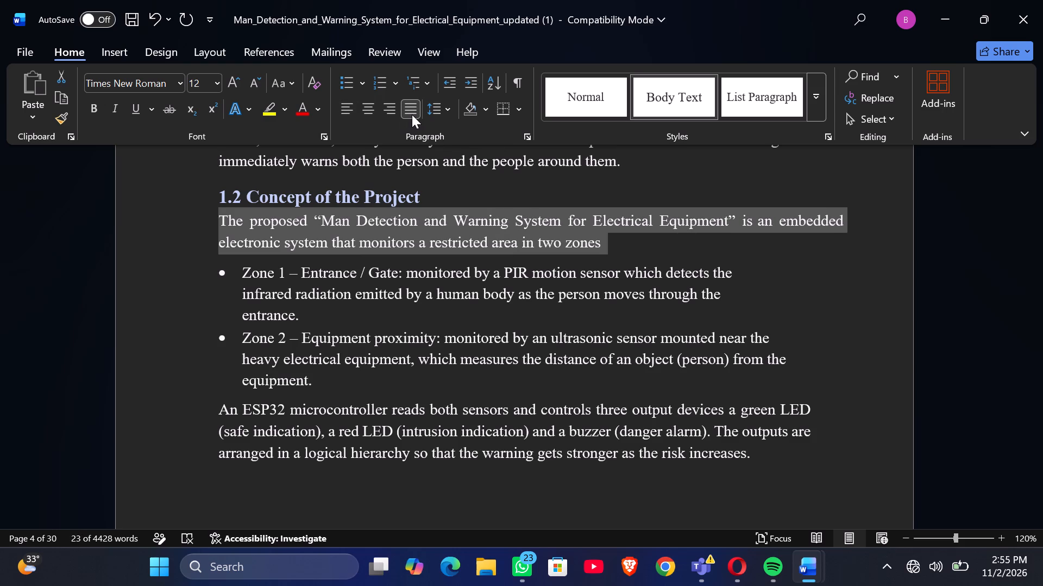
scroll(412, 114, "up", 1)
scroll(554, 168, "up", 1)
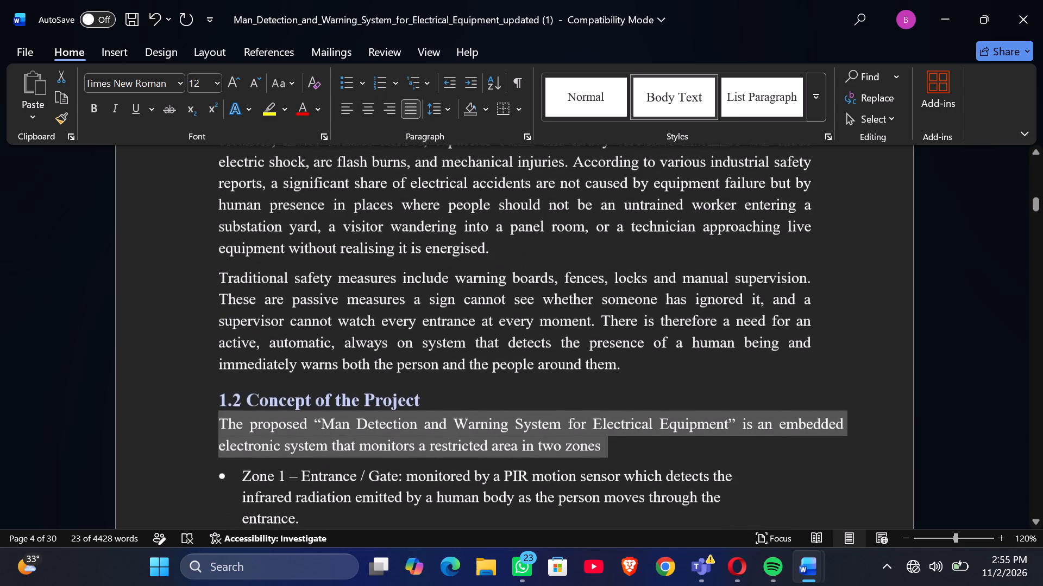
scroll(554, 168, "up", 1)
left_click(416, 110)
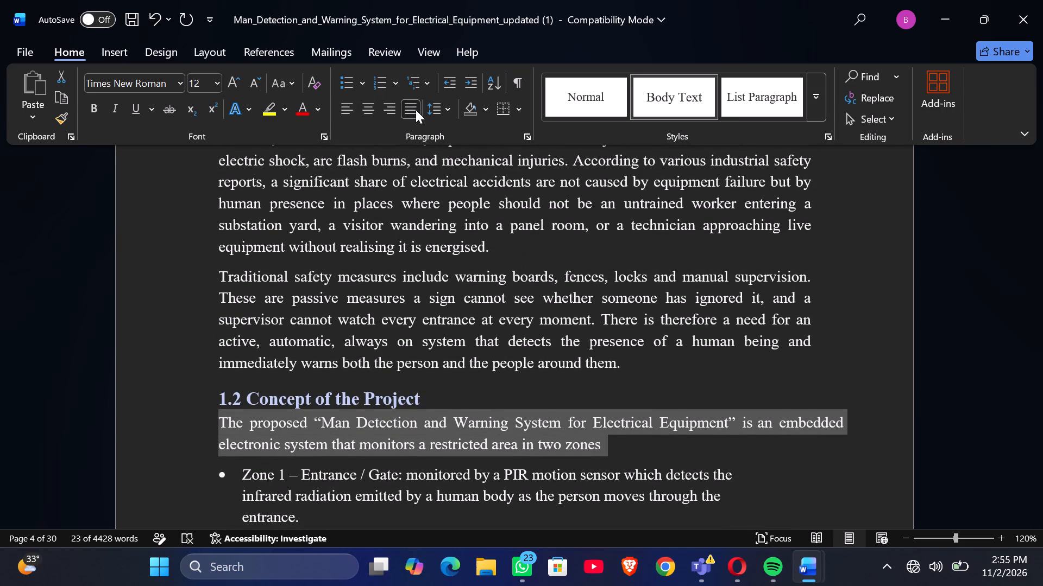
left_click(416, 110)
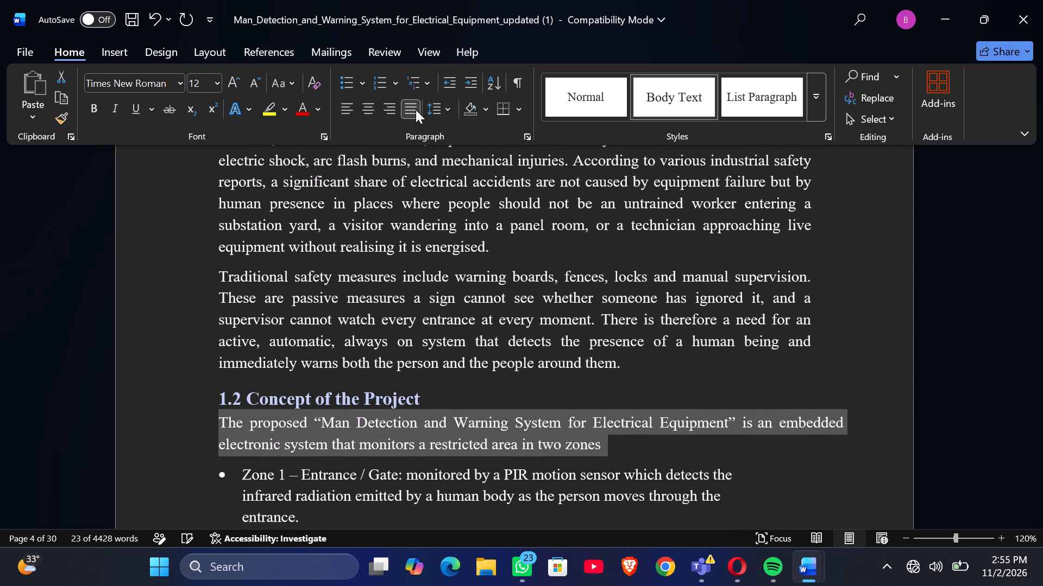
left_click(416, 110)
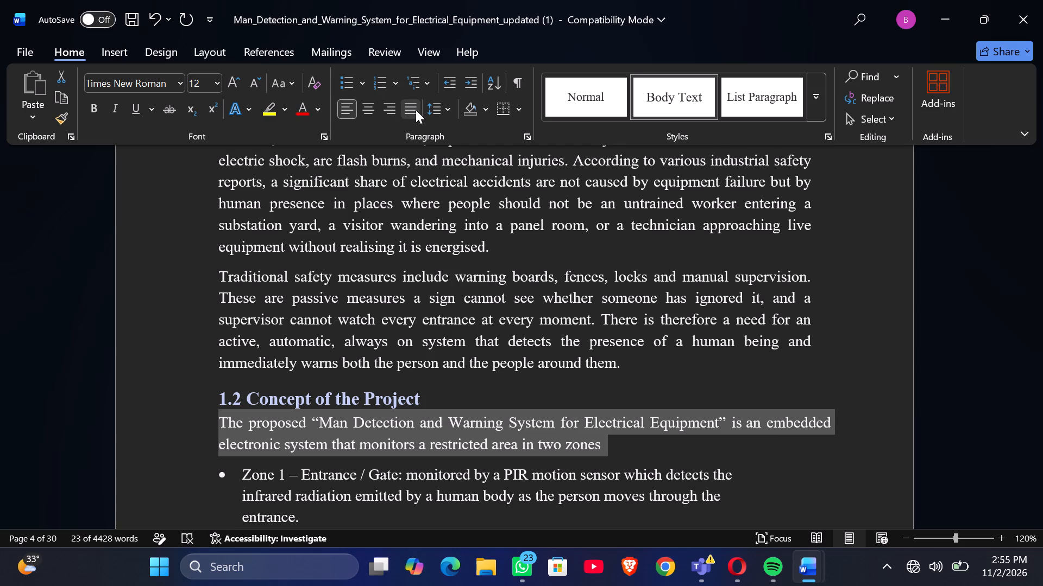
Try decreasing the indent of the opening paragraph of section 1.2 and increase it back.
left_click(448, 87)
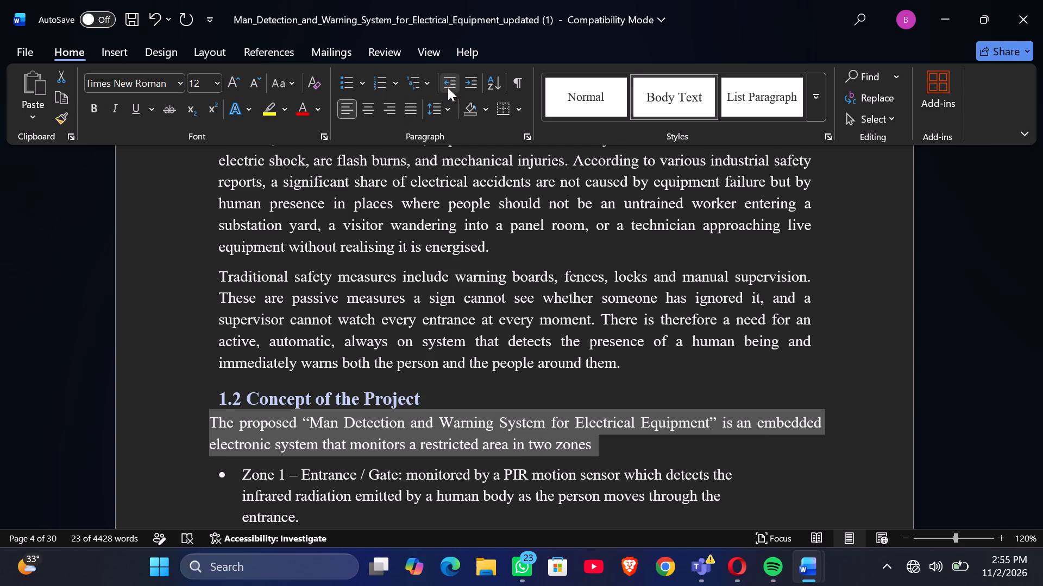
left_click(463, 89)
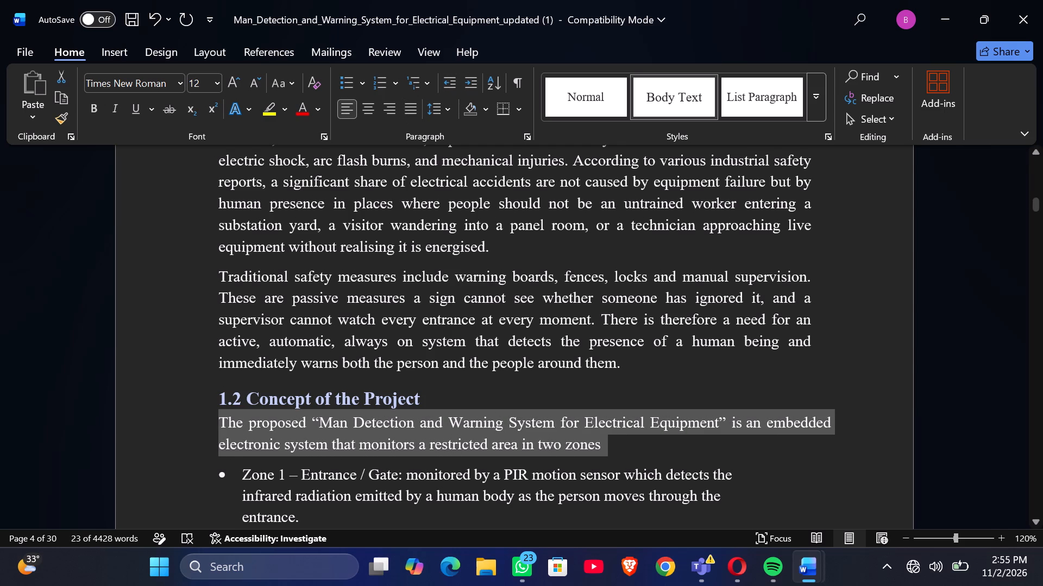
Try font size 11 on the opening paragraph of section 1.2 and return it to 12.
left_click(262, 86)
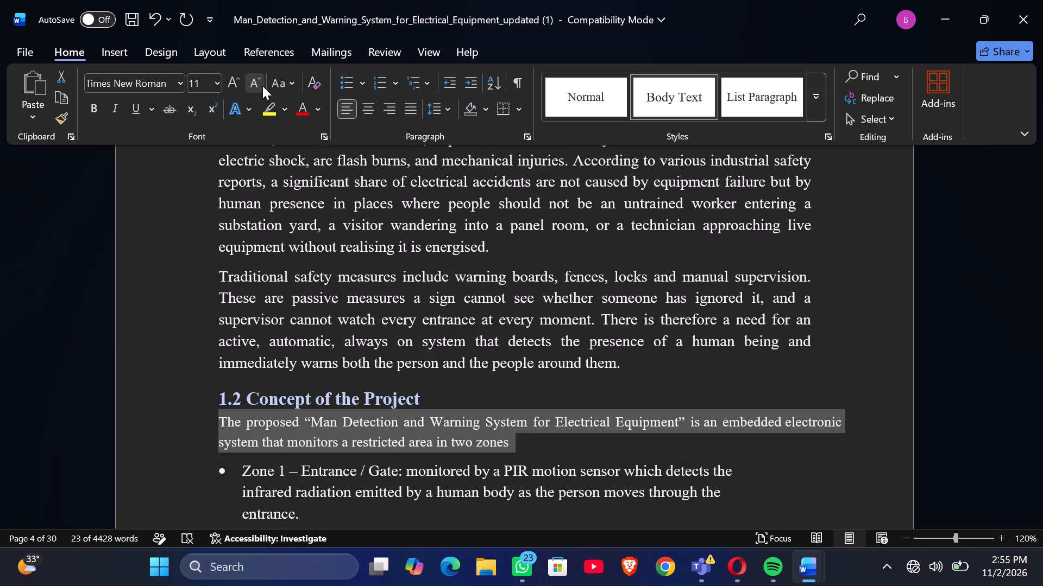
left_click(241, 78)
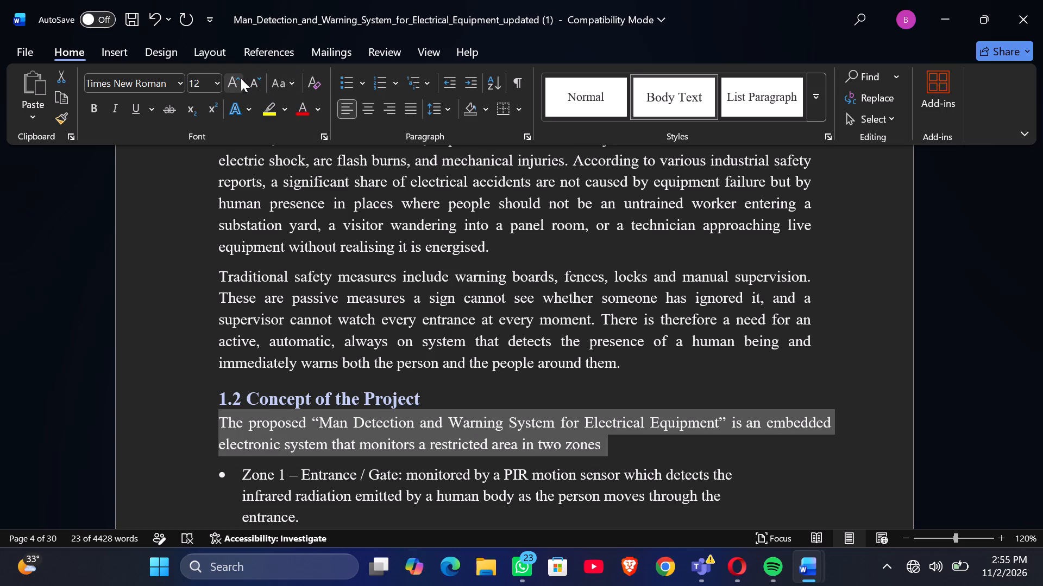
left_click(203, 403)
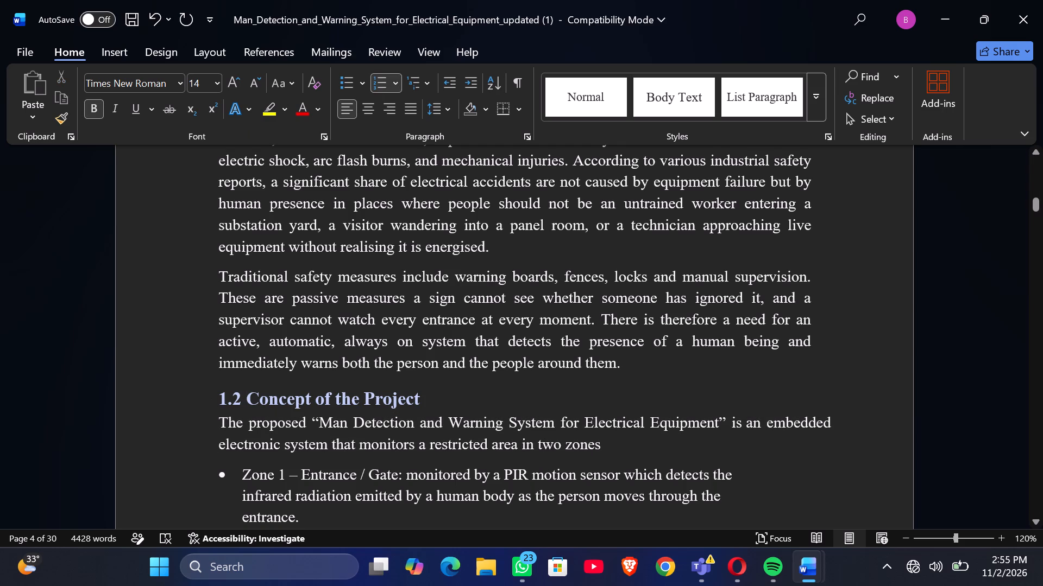
Delete the word "an" before "embedded" in the opening sentence of section 1.2 Concept of the Project.
left_click(759, 422)
key("BackSpace")
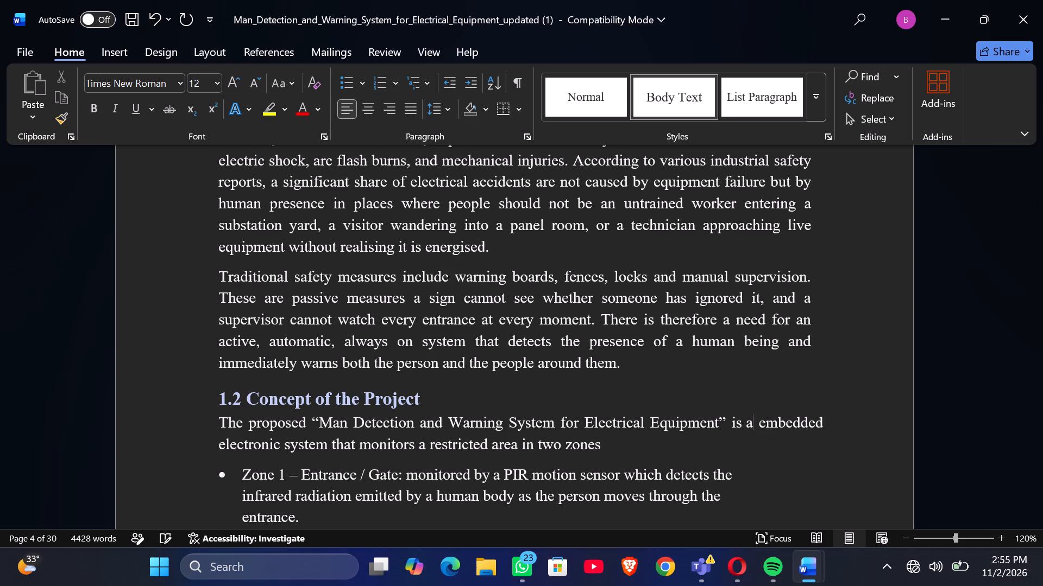
key("BackSpace")
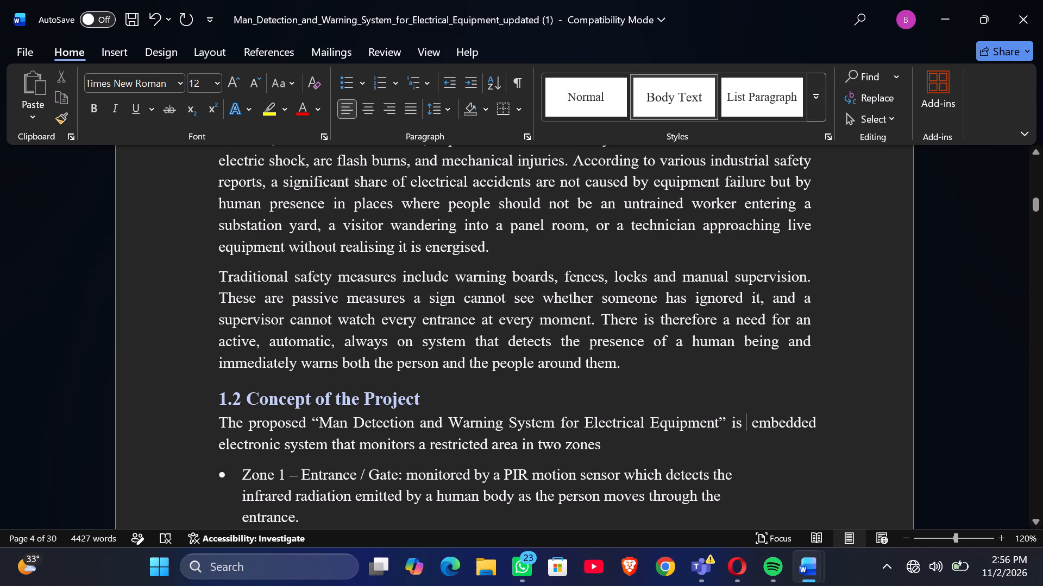
Remove the extra space before "embedded" in the opening sentence of section 1.2 Concept of the Project.
key("Right")
key("BackSpace")
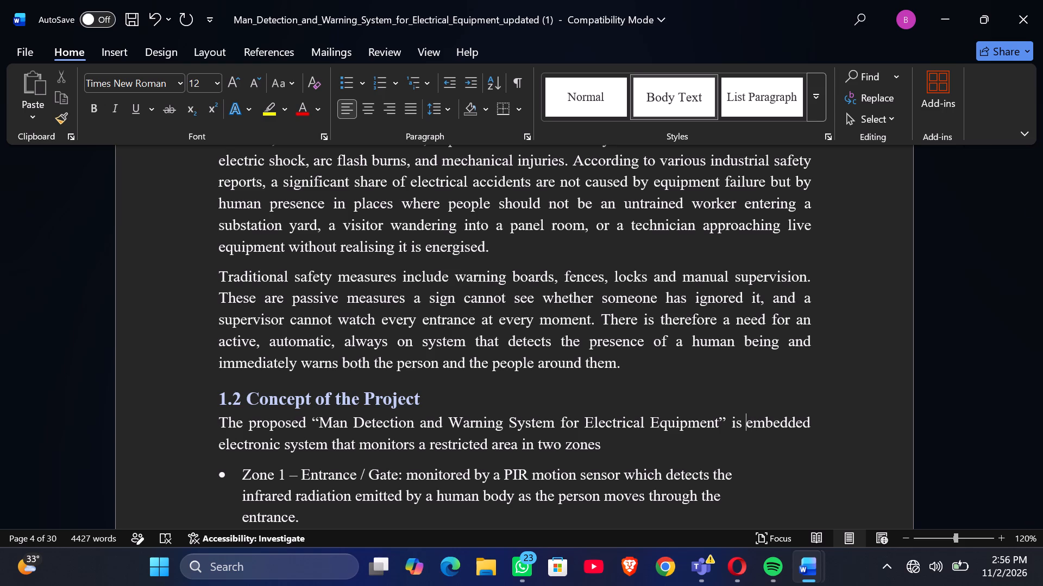
key("ctrl+z")
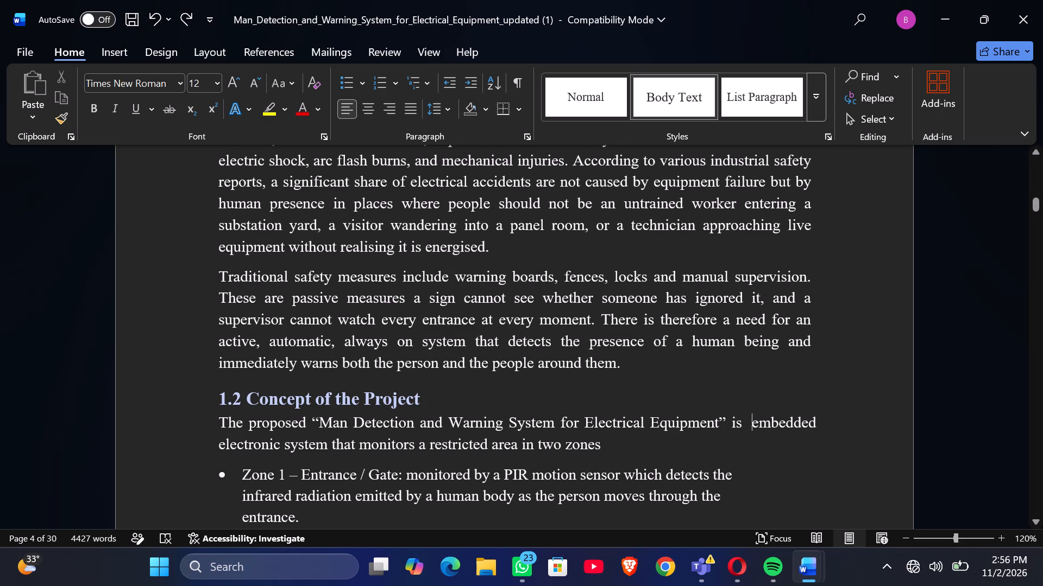
key("BackSpace")
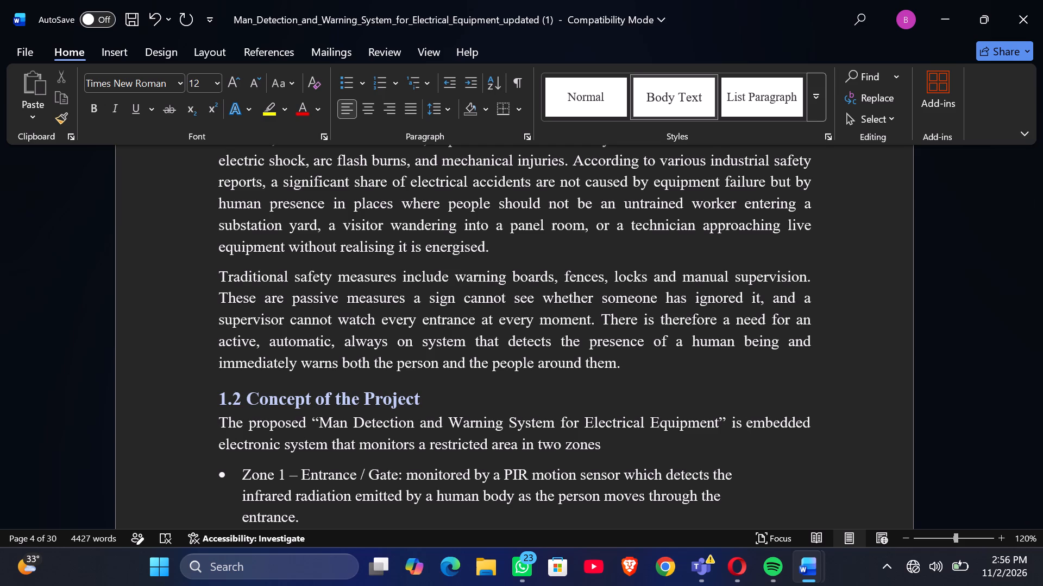
Read through the rest of Chapter 1 and Chapter 2 Literature Review up to the start of Chapter 3, checking text and layout.
scroll(764, 423, "down", 1)
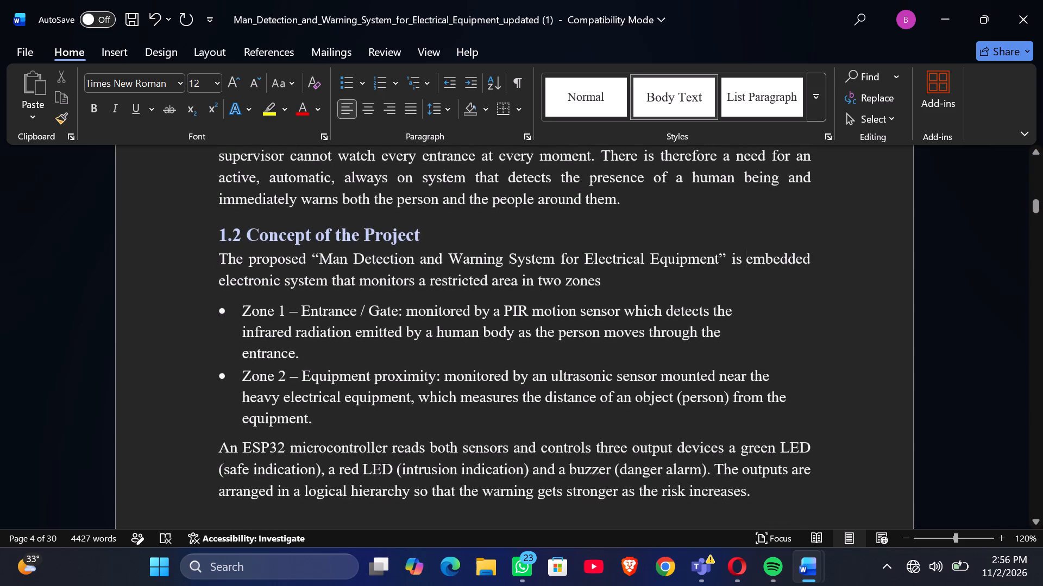
scroll(764, 423, "down", 3)
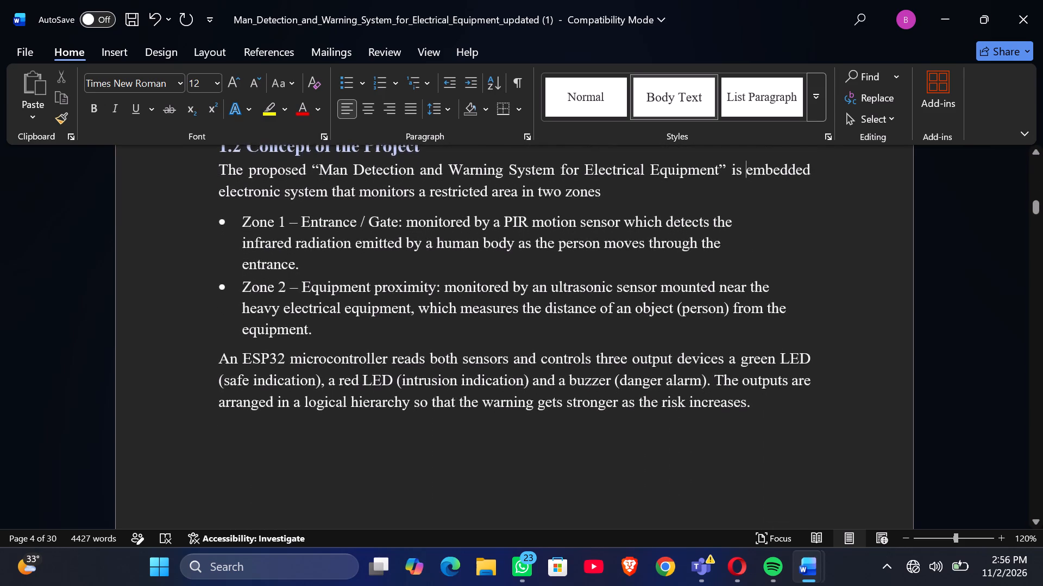
scroll(764, 423, "down", 2)
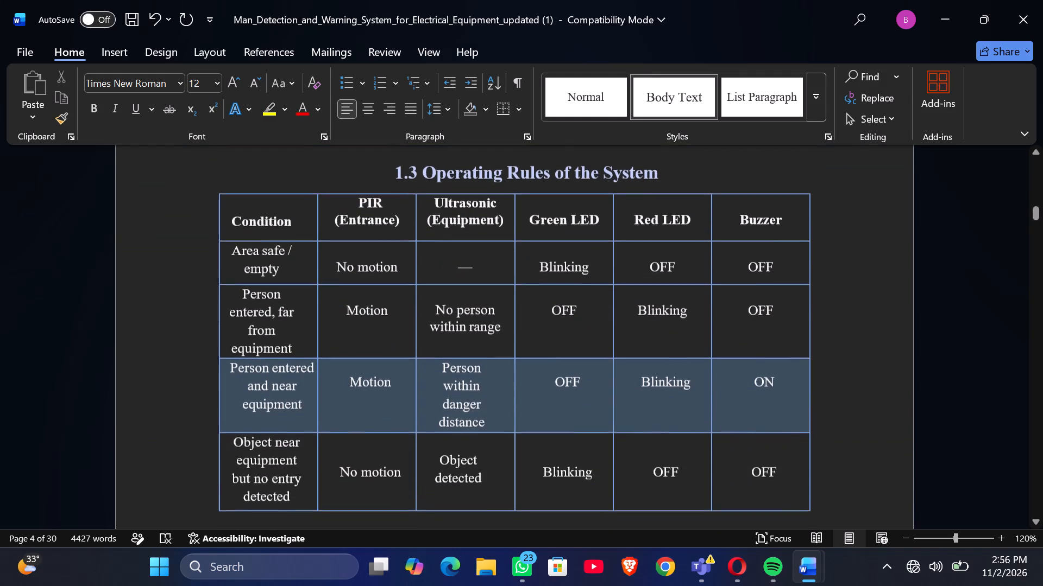
scroll(764, 423, "down", 2)
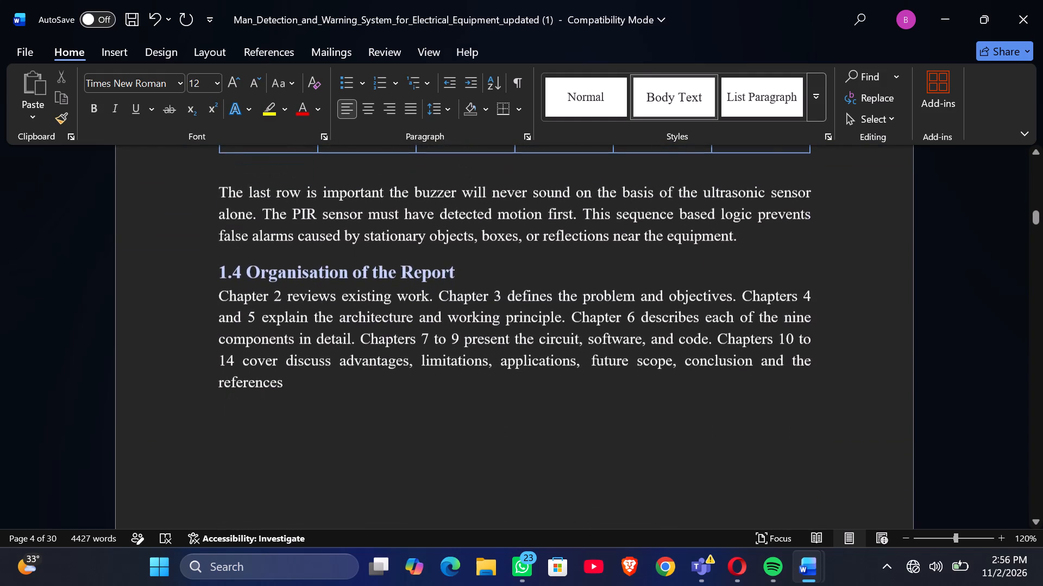
scroll(764, 423, "down", 2)
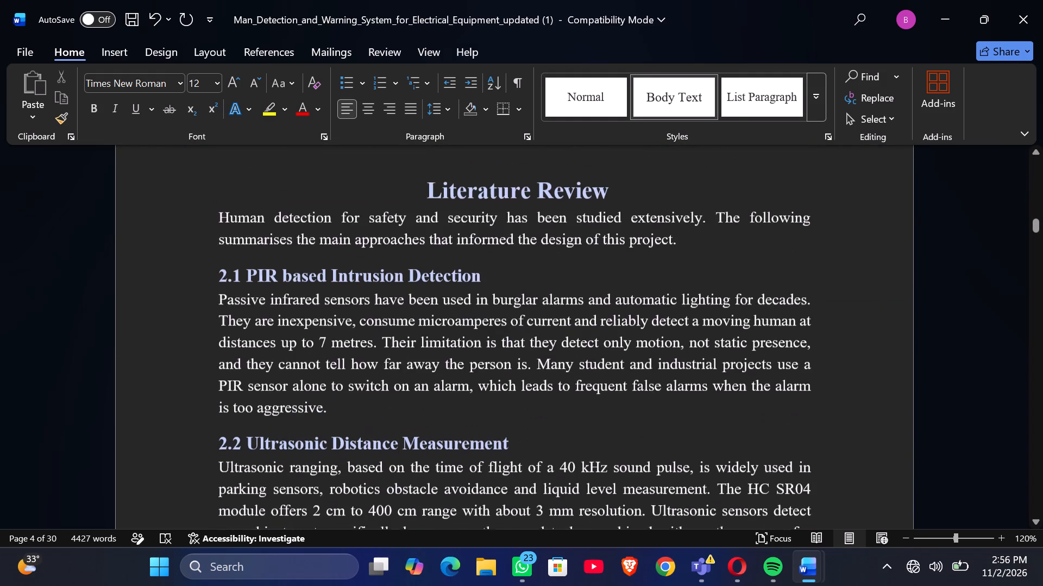
scroll(764, 423, "down", 1)
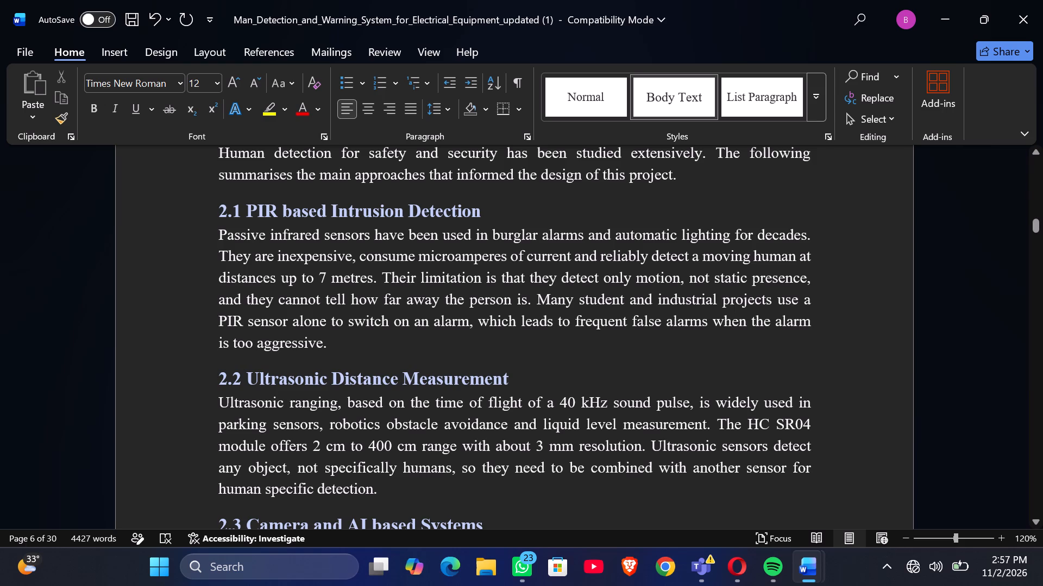
scroll(777, 377, "down", 1)
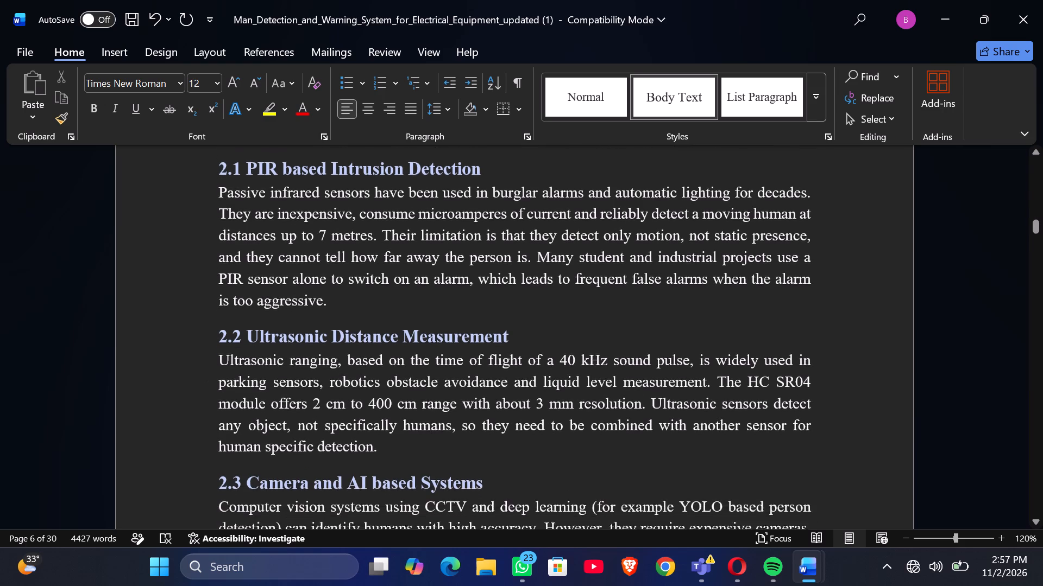
scroll(777, 377, "down", 3)
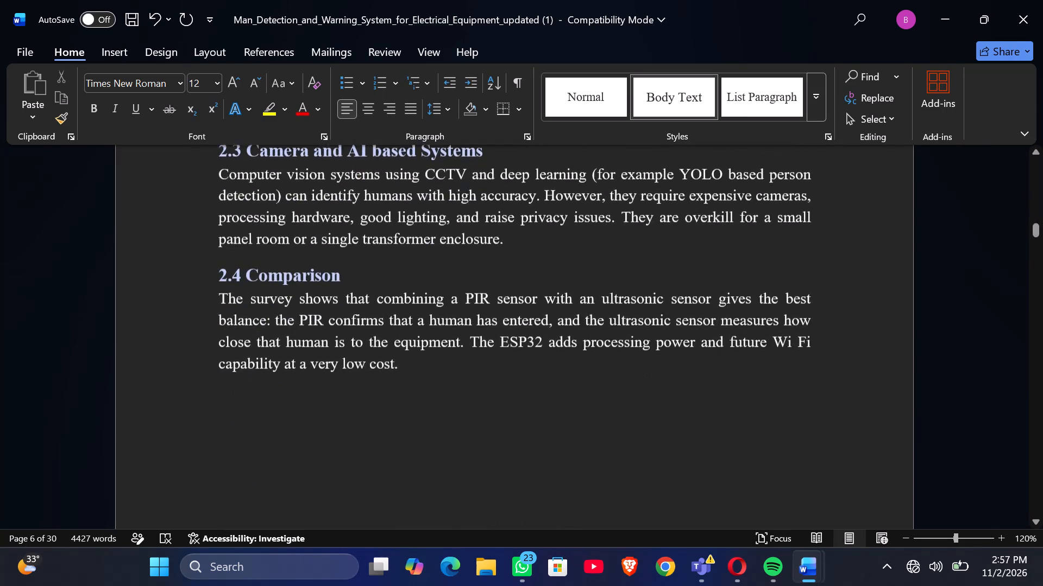
scroll(777, 377, "down", 2)
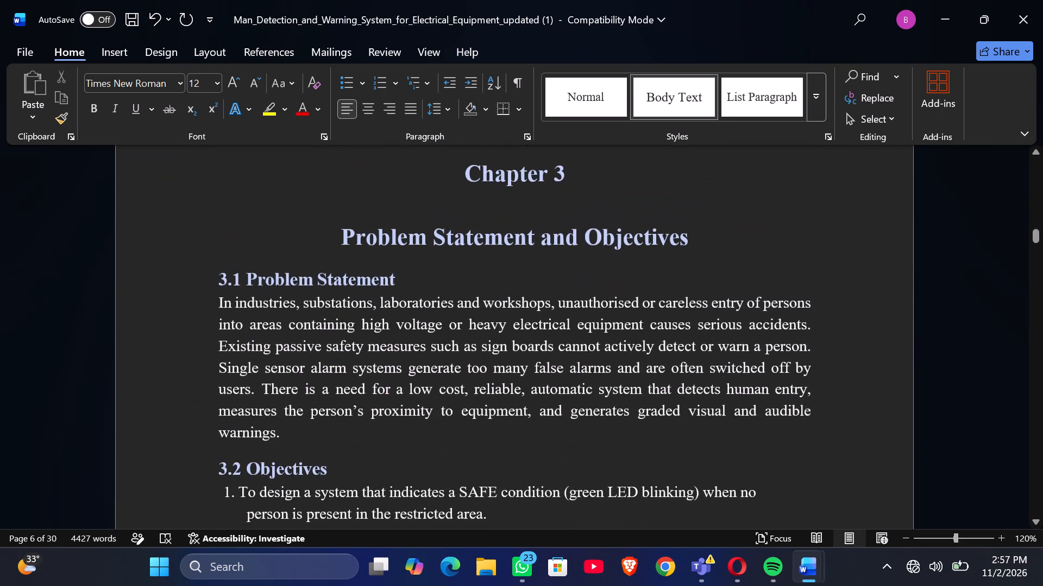
Delete the comma after "not static presence" in the section 2.1 PIR based Intrusion Detection paragraph.
scroll(777, 377, "up", 5)
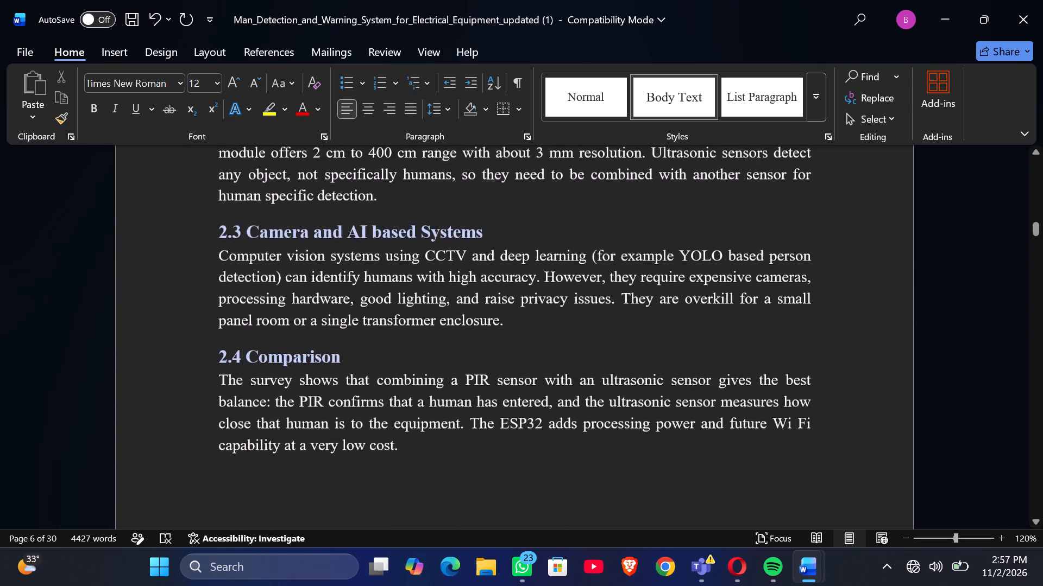
scroll(777, 377, "up", 2)
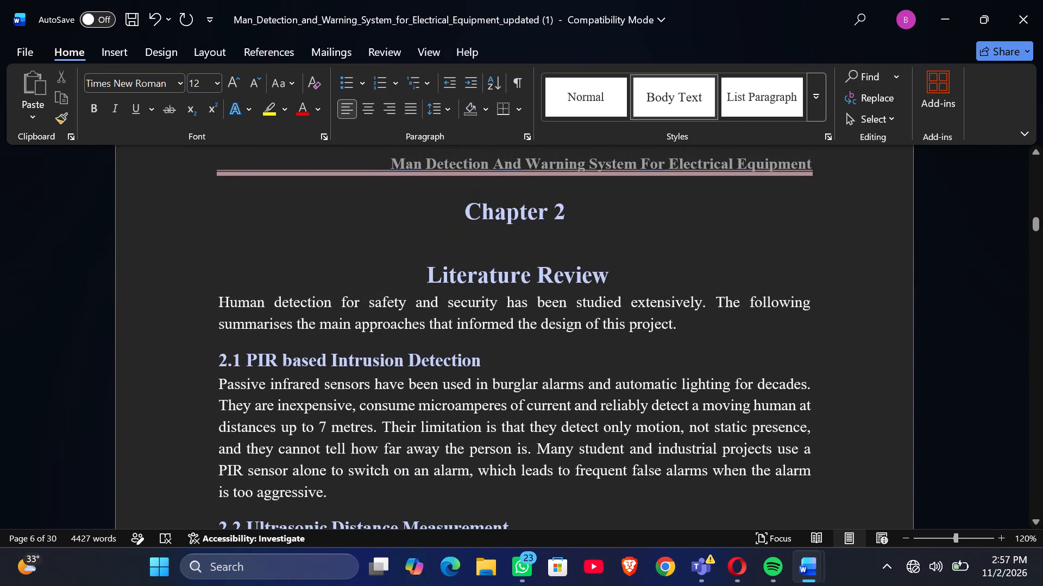
left_click(810, 430)
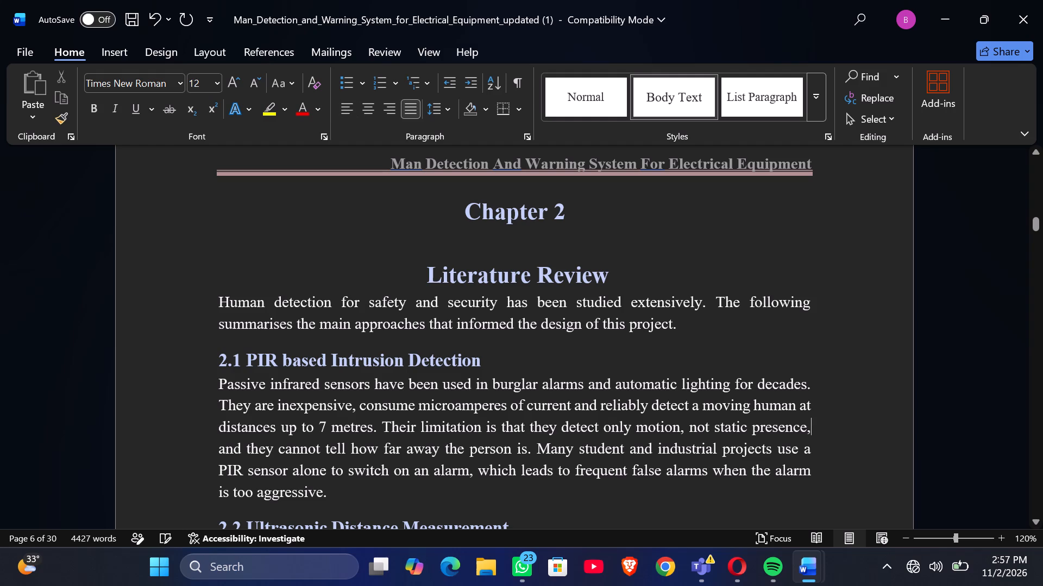
key("BackSpace")
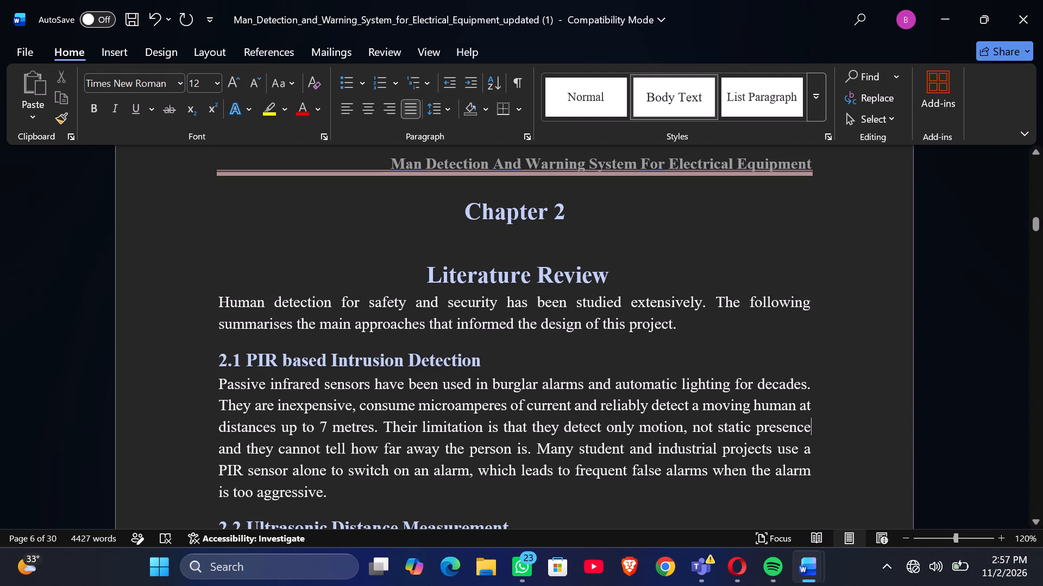
Check the line ends and paragraph alignment from section 2.1 back through section 1.4 to the opening paragraph of section 1.2.
key("Up")
key("Down")
key("Down")
key("Down")
key("Up")
key("Up")
key("Up")
key("Up")
key("Up")
key("Up")
key("Up")
key("Up")
key("Up")
key("Up")
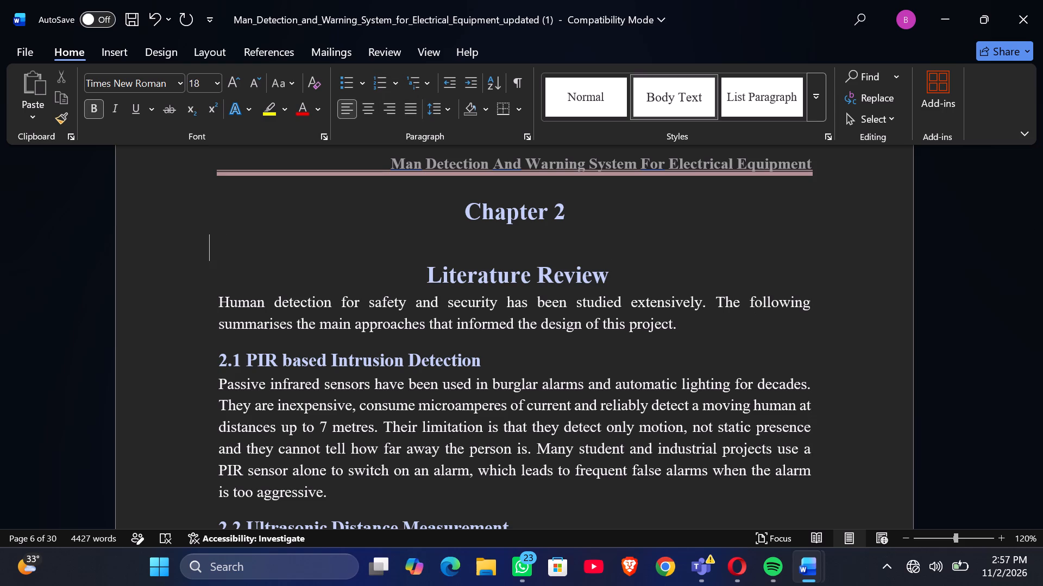
key("Up")
key("Up")
key("Up")
key("Up")
key("Up")
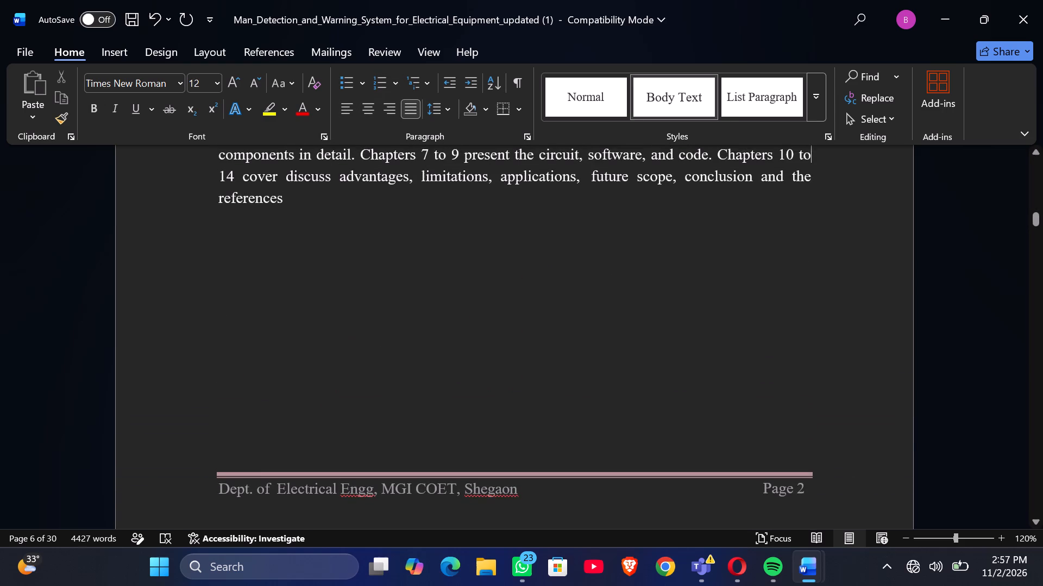
key("Up")
scroll(847, 460, "up", 1)
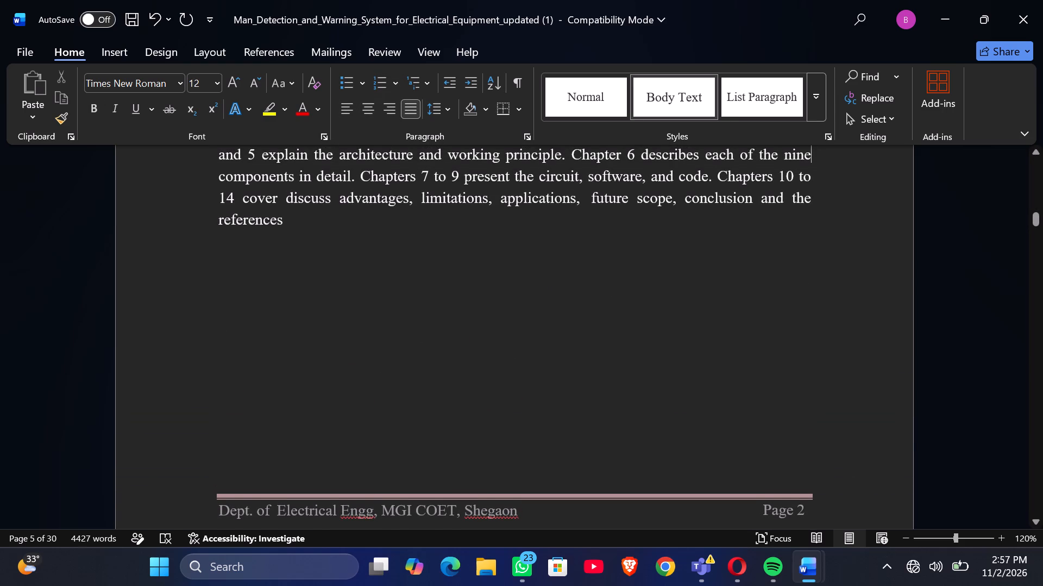
scroll(847, 460, "up", 2)
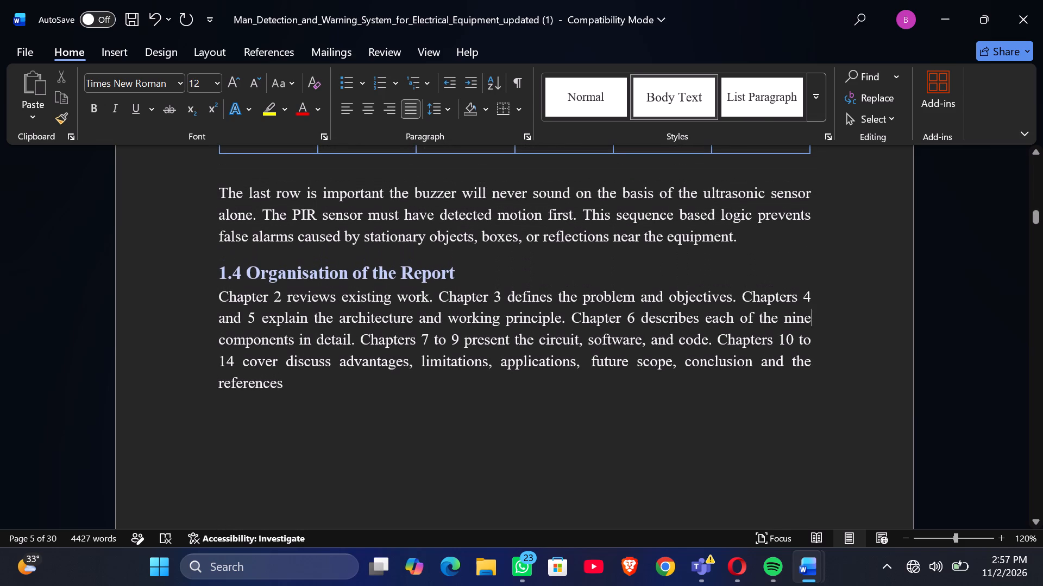
key("Up")
key("Up")
key("Up")
key("Up")
key("Up")
key("Up")
scroll(847, 460, "up", 7)
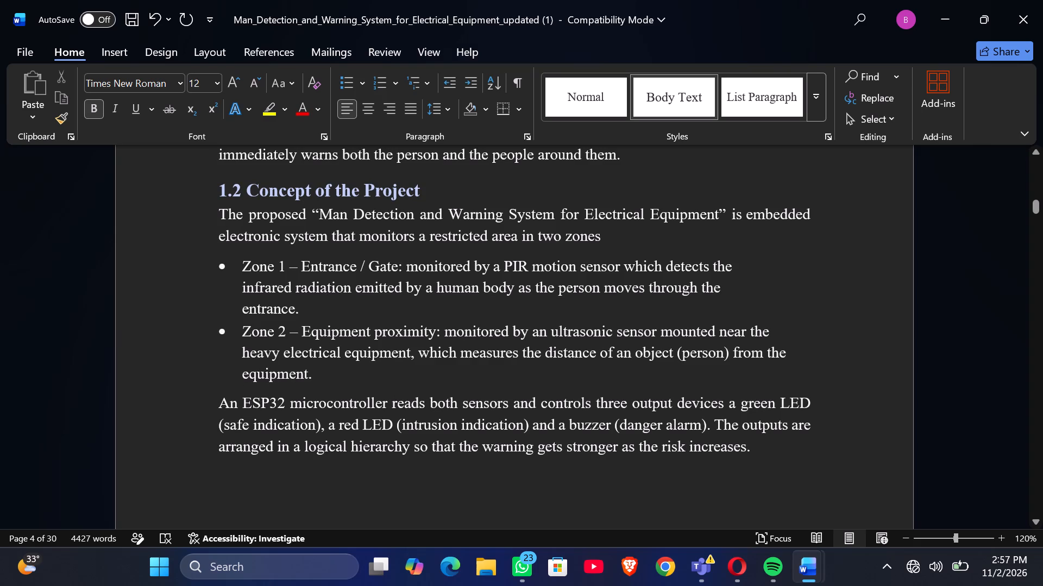
left_click(808, 428)
key("Up")
key("Up")
key("Up")
key("Up")
key("Up")
key("Up")
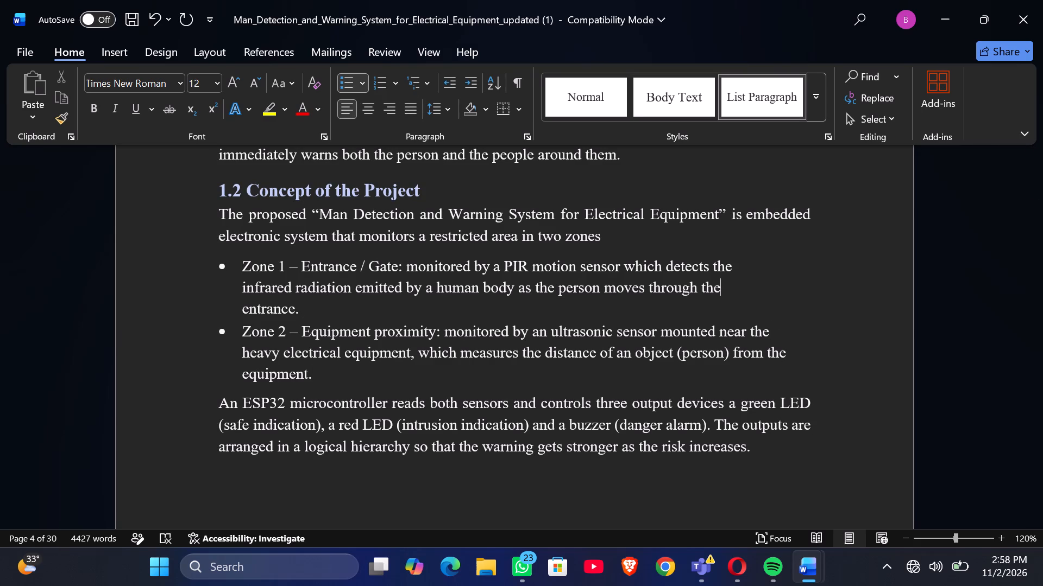
key("Up")
key("Up")
key("Up")
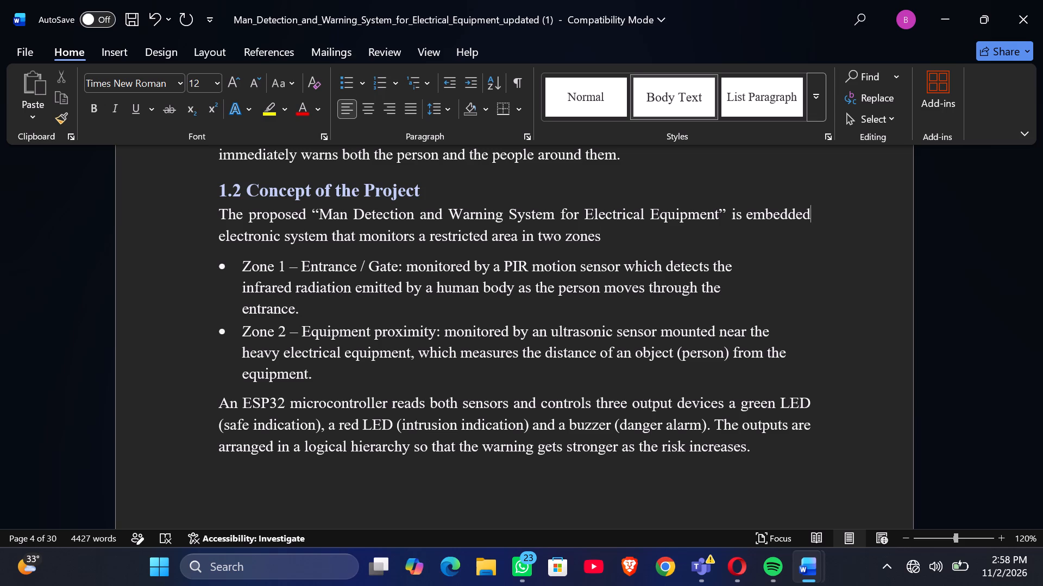
key("Up")
Check the text and layout from section 1.2 through Chapter 2 to section 3.1 Problem Statement.
key("Down")
key("Down")
key("Down")
key("Down")
key("Down")
key("Down")
key("Down")
key("Down")
key("Down")
key("Down")
key("Down")
key("Down")
key("Down")
key("Down")
key("Down")
key("Down")
key("Down")
key("Down")
key("Down")
key("Down")
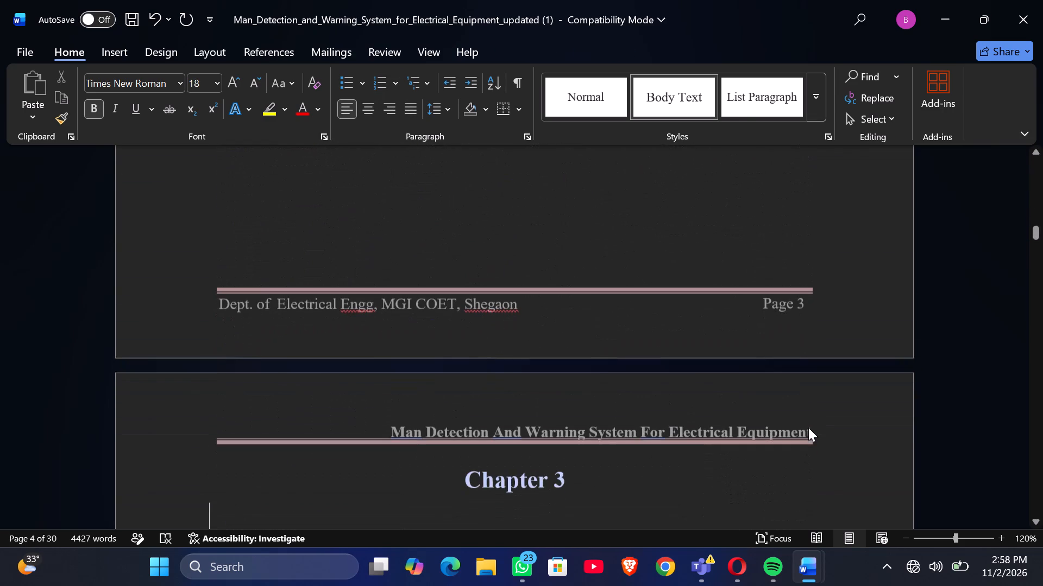
key("Down")
scroll(808, 428, "down", 1)
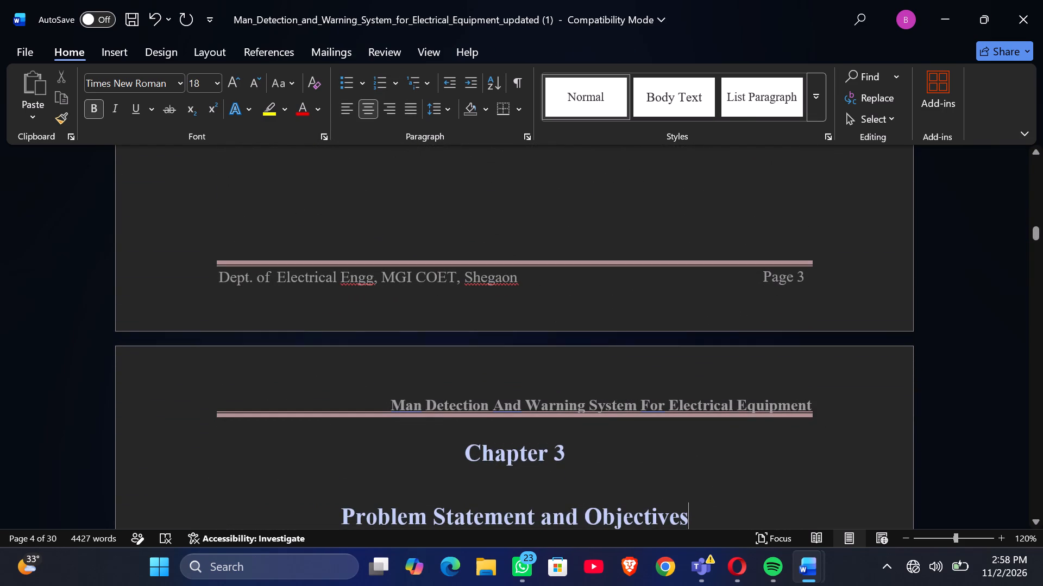
scroll(808, 428, "down", 1)
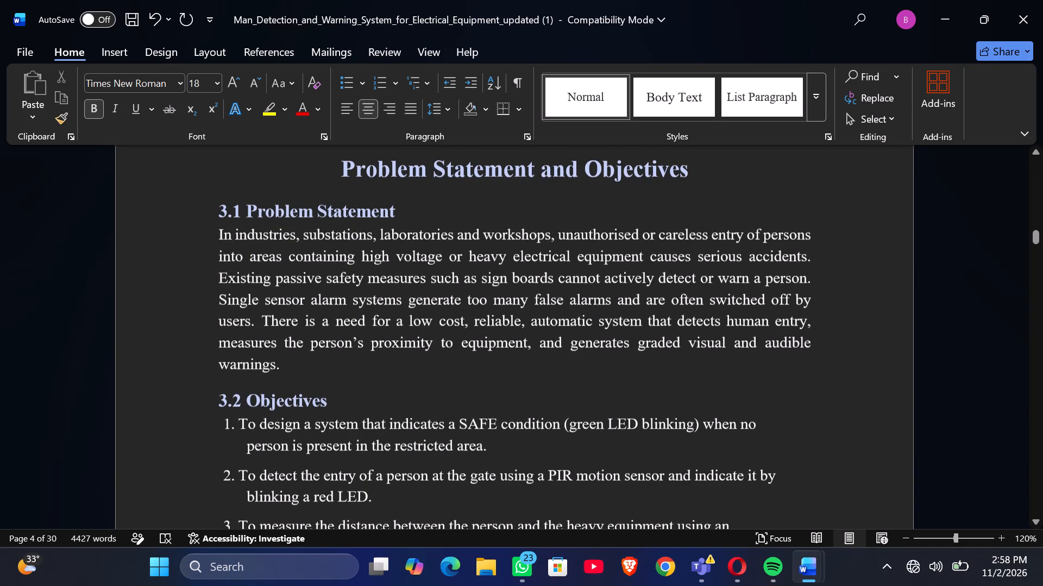
scroll(808, 428, "down", 1)
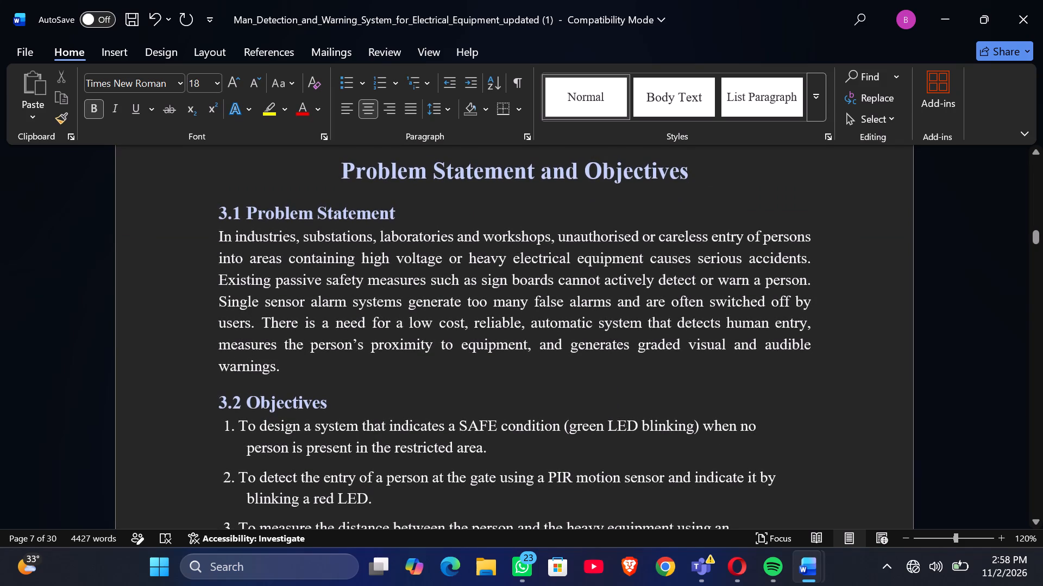
scroll(808, 428, "down", 6)
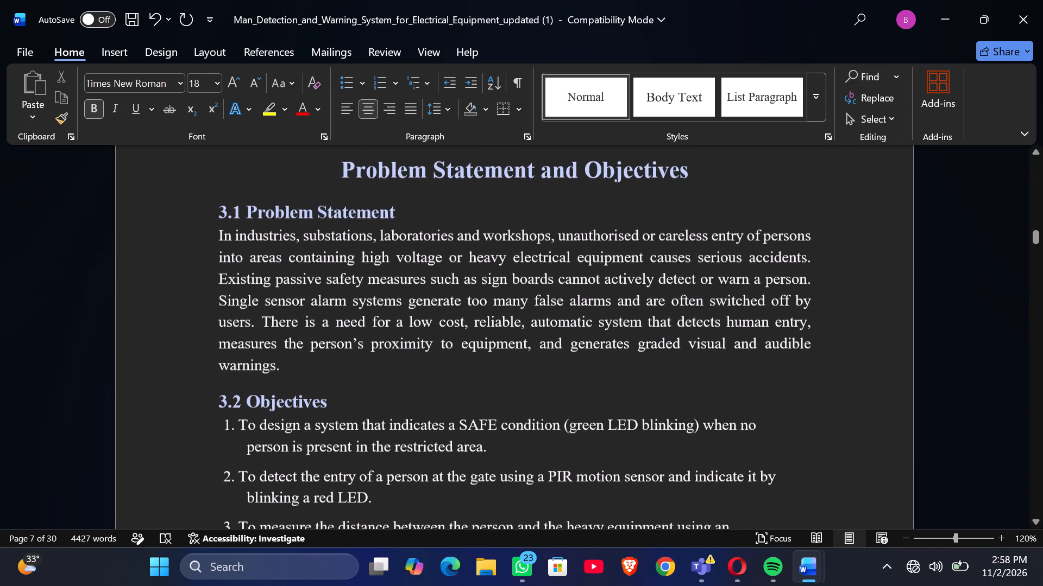
scroll(808, 428, "down", 1)
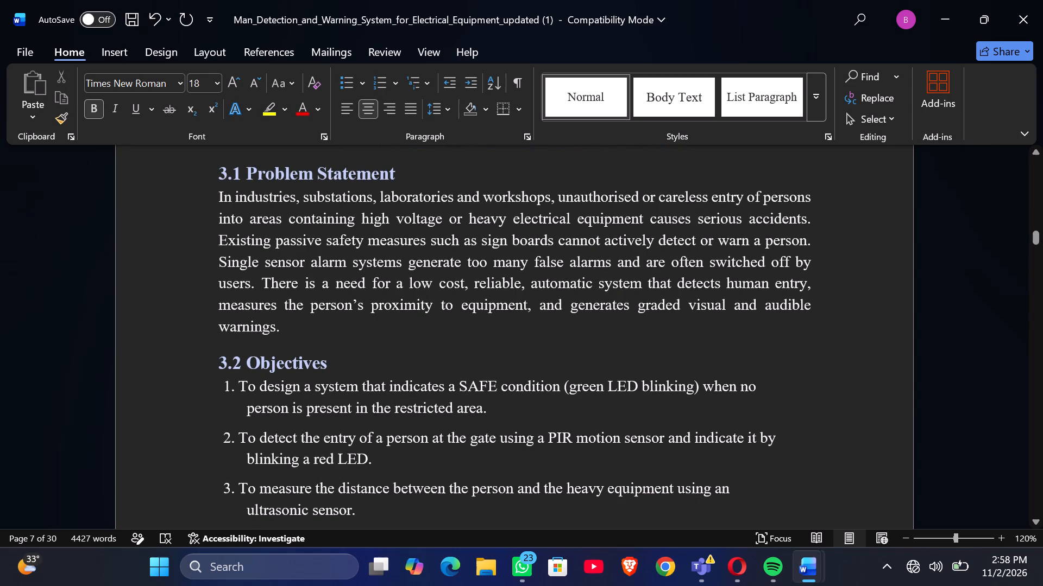
Delete the spaces after "human entry,", "warn a person." and "serious accidents." in the section 3.1 Problem Statement paragraph.
left_click(818, 286)
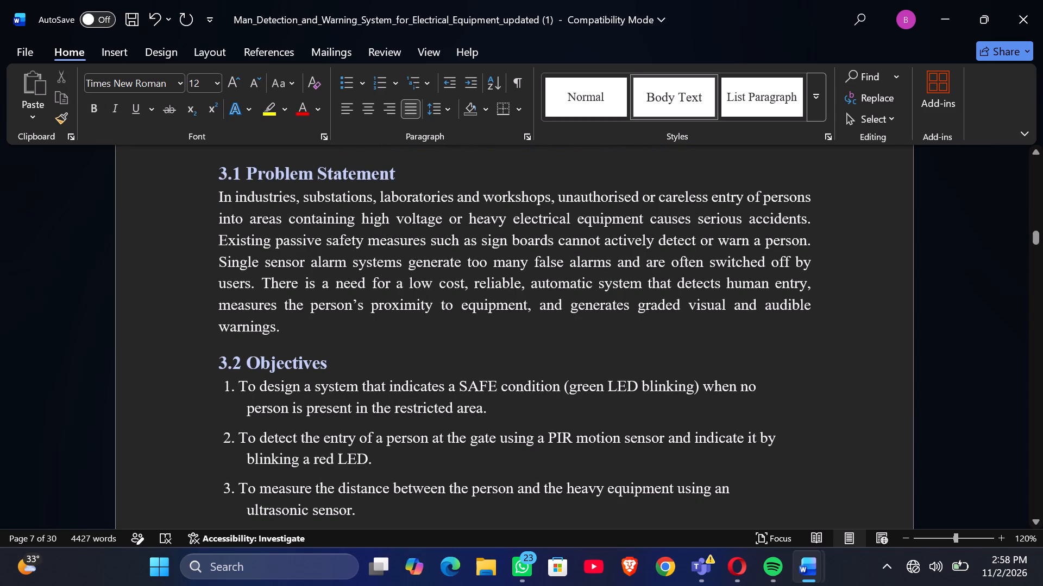
key("BackSpace")
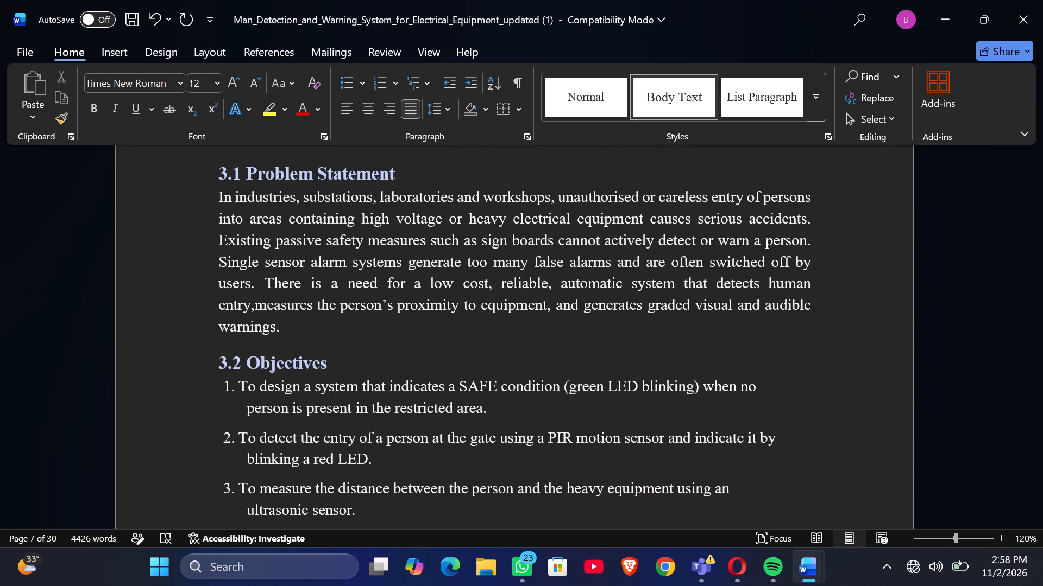
left_click(816, 239)
key("BackSpace")
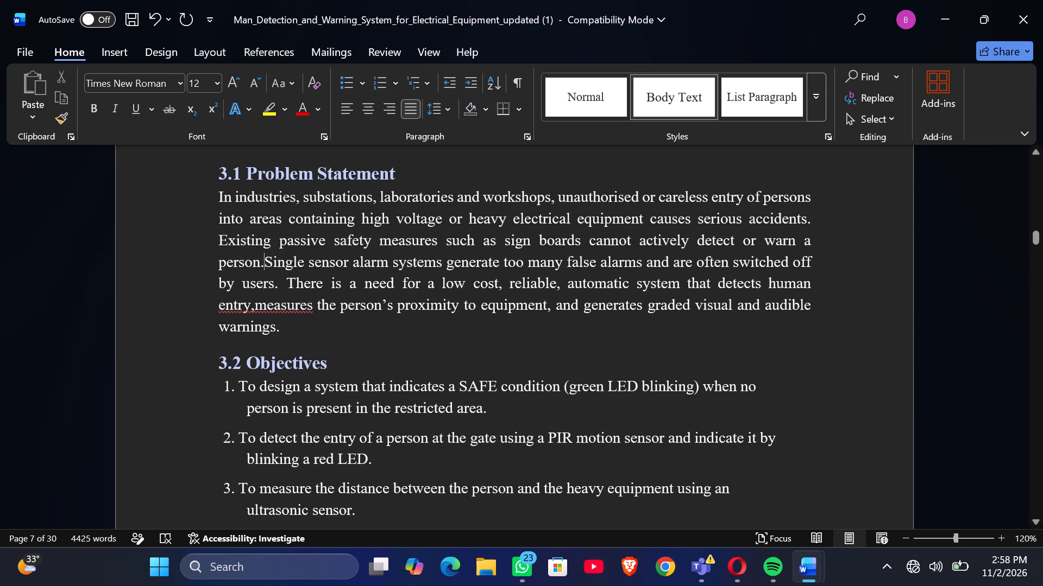
left_click(816, 219)
key("BackSpace")
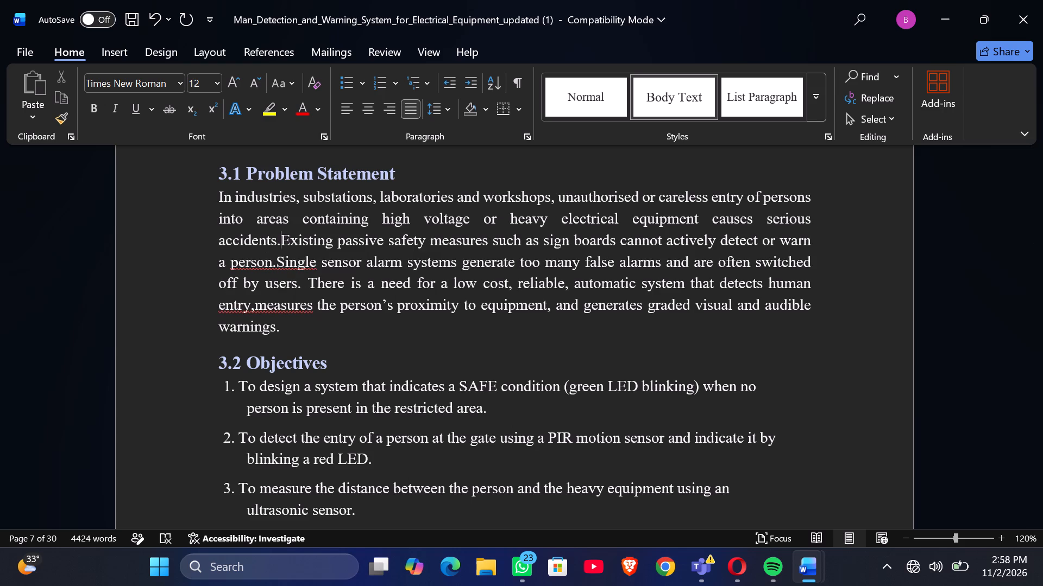
key("space")
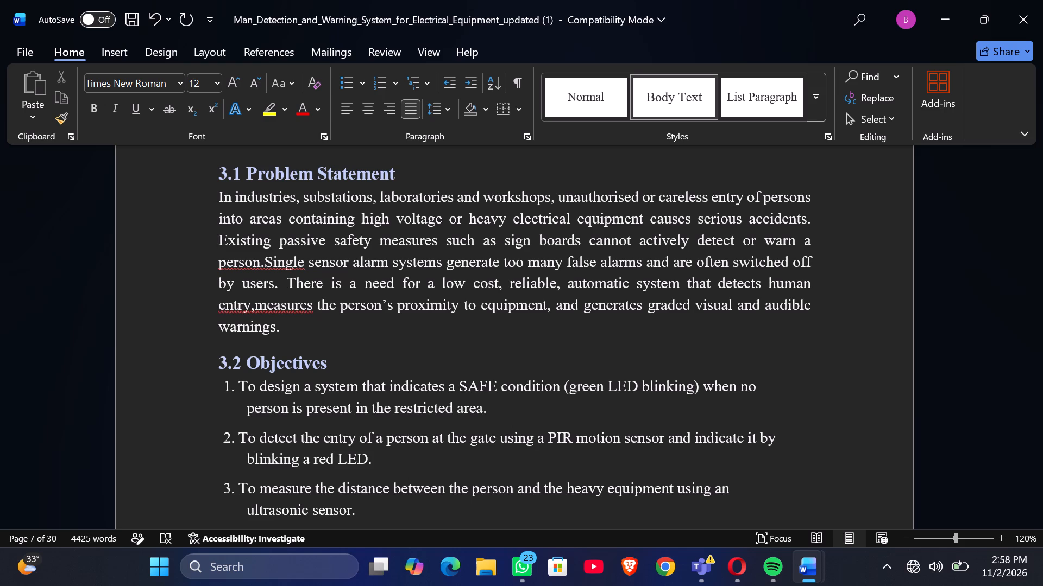
key("BackSpace")
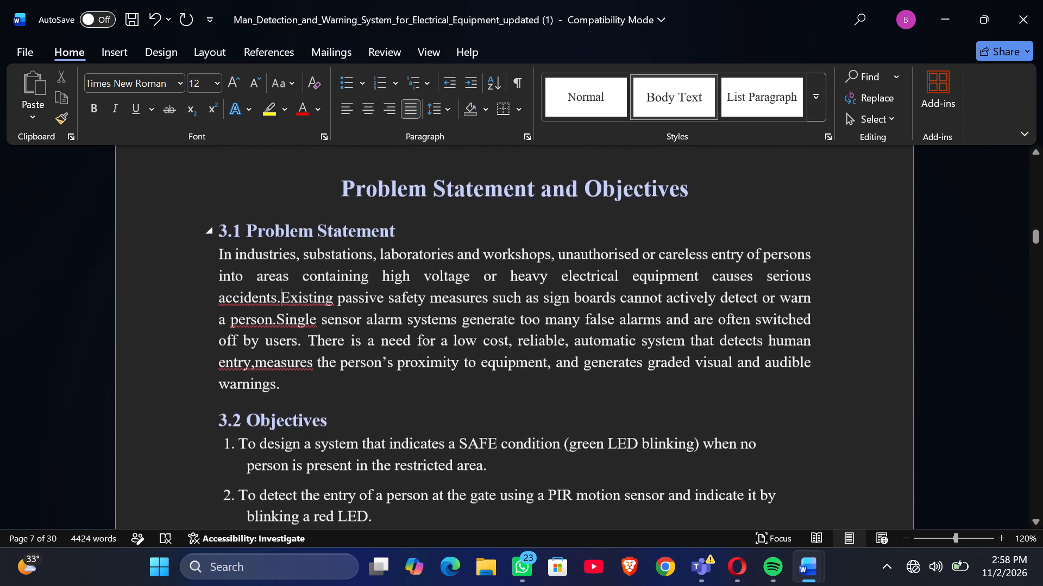
Read through the rest of Chapter 3 and Chapter 4 System Overview and Block Diagram, checking text and alignment.
scroll(816, 219, "down", 1)
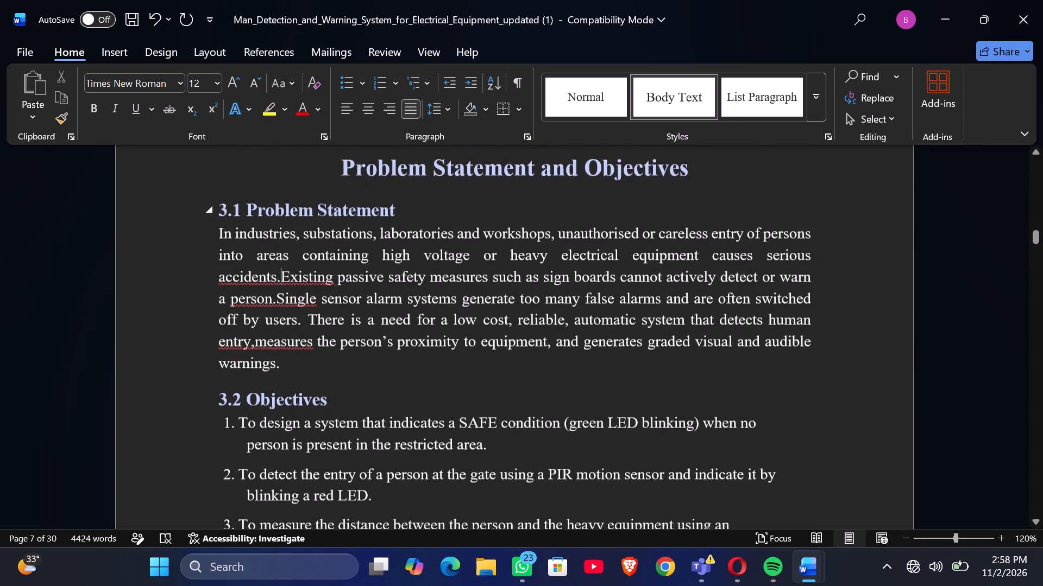
scroll(816, 219, "down", 3)
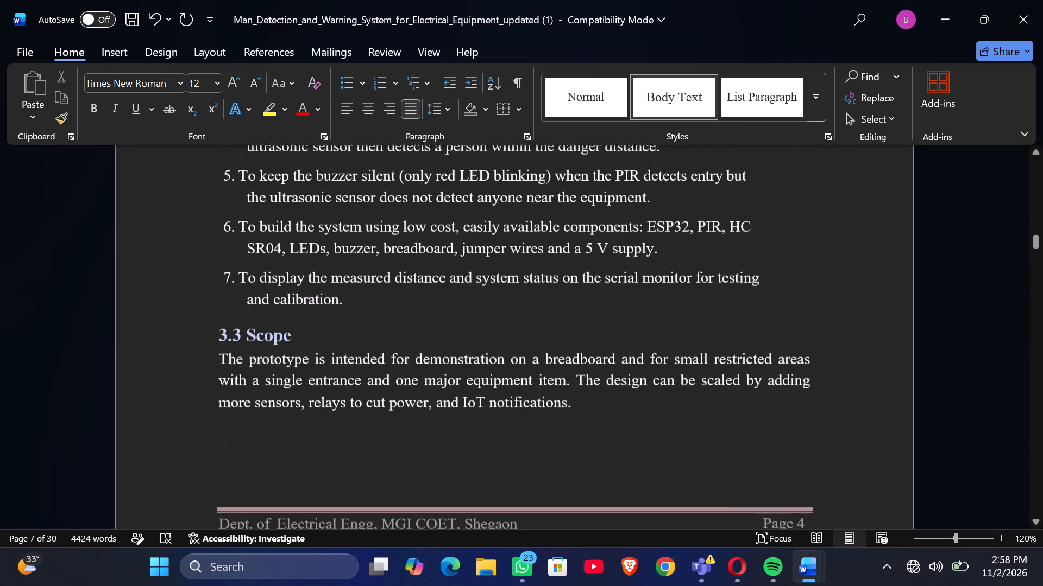
scroll(816, 219, "down", 2)
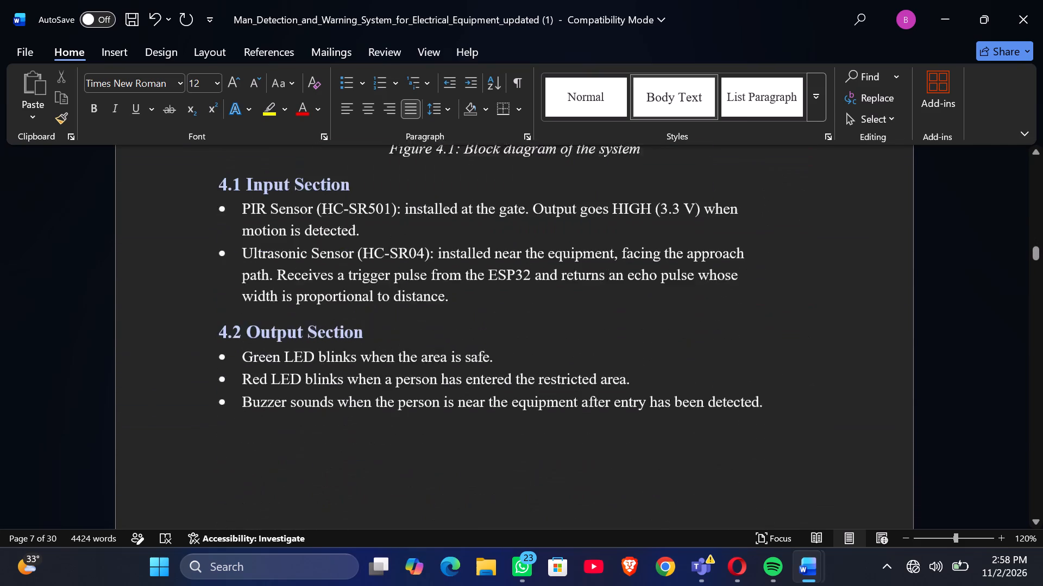
scroll(816, 219, "down", 1)
scroll(816, 219, "up", 1)
scroll(816, 219, "down", 1)
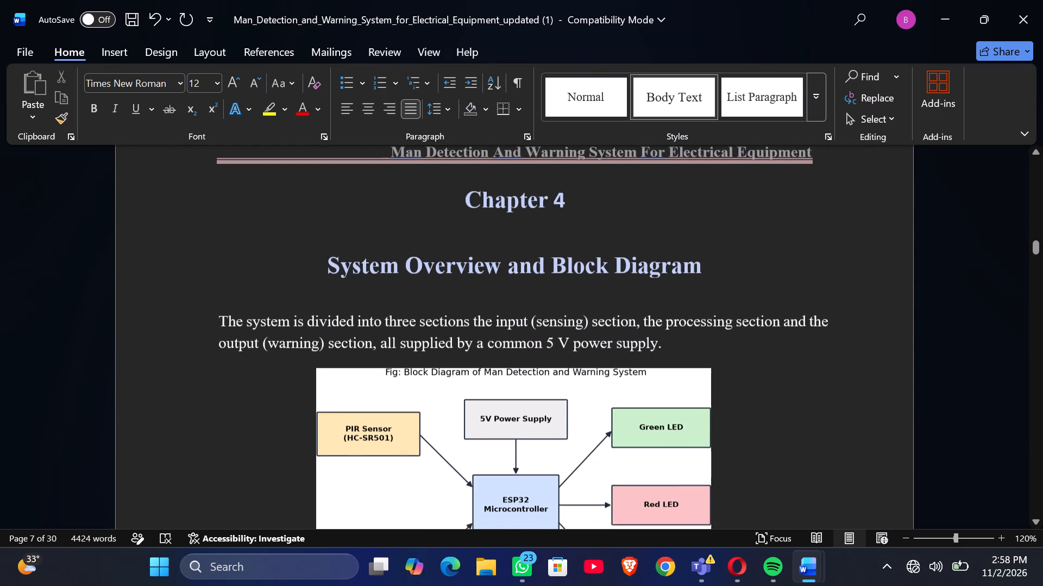
scroll(816, 219, "down", 1)
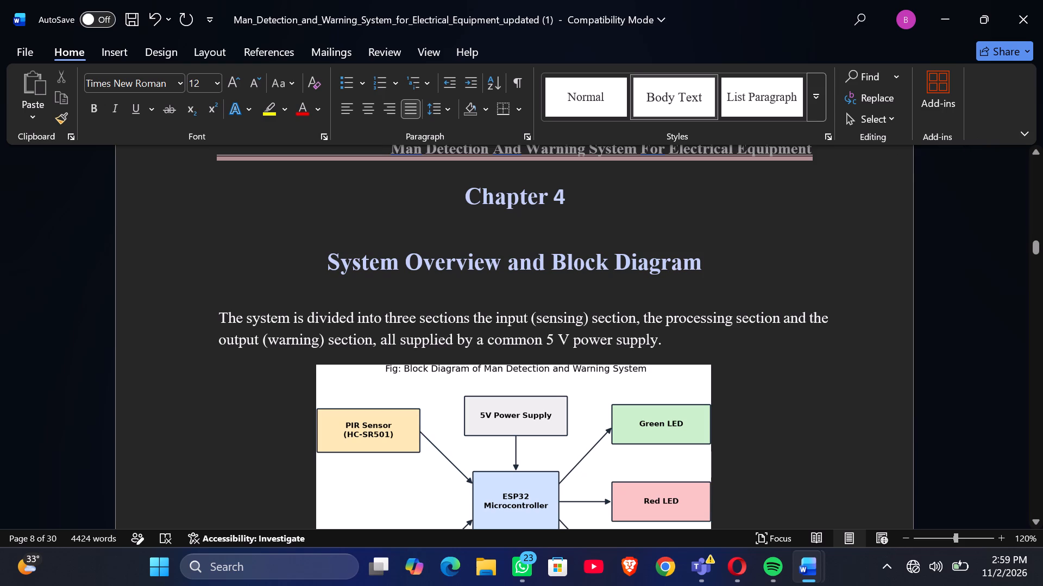
scroll(835, 253, "down", 2)
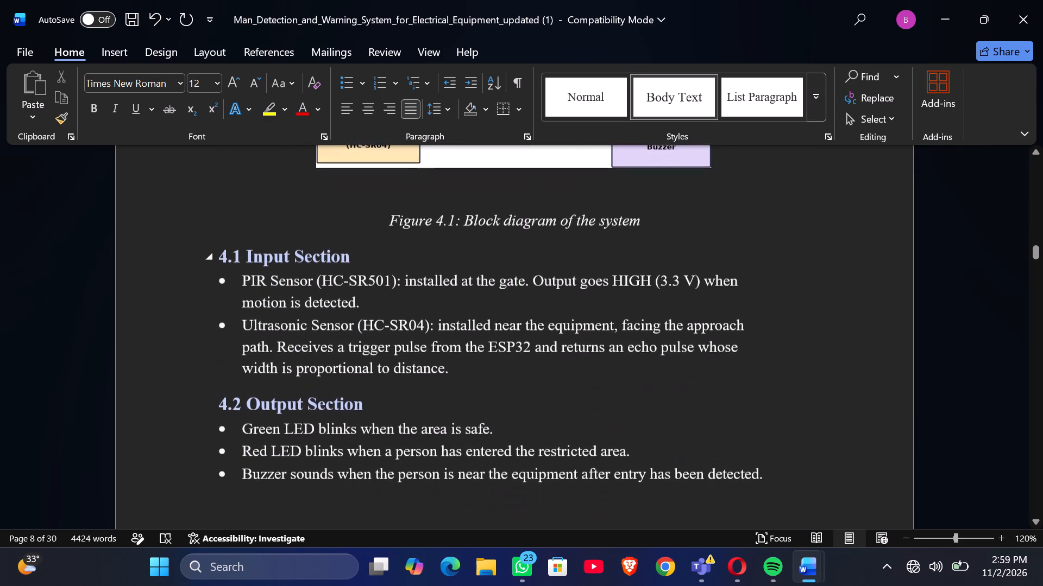
scroll(835, 253, "down", 1)
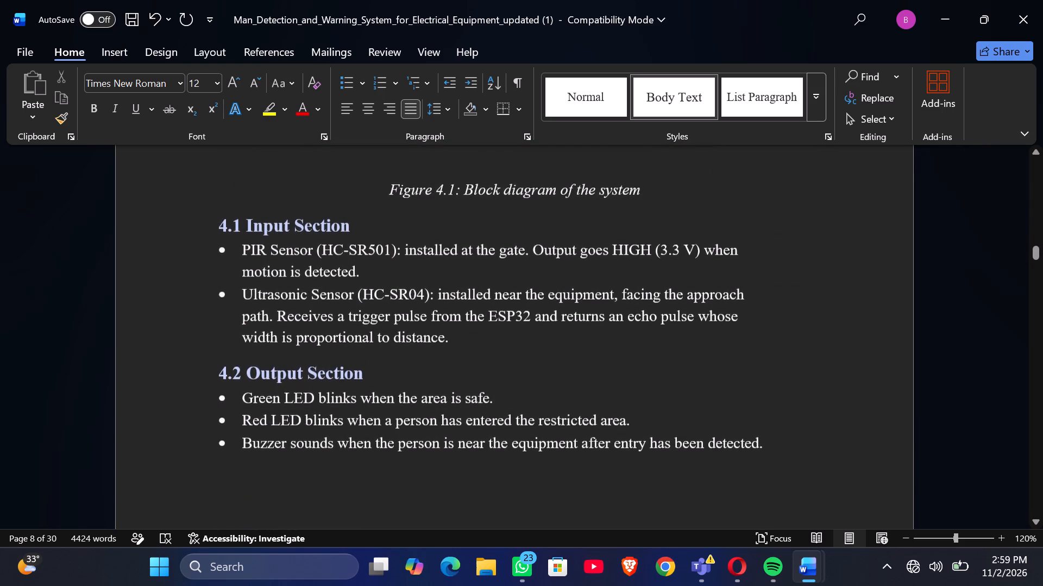
Review Chapter 5 Working Principle and Chapter 6 Component Description up to section 6.3.1 Construction.
scroll(835, 253, "down", 1)
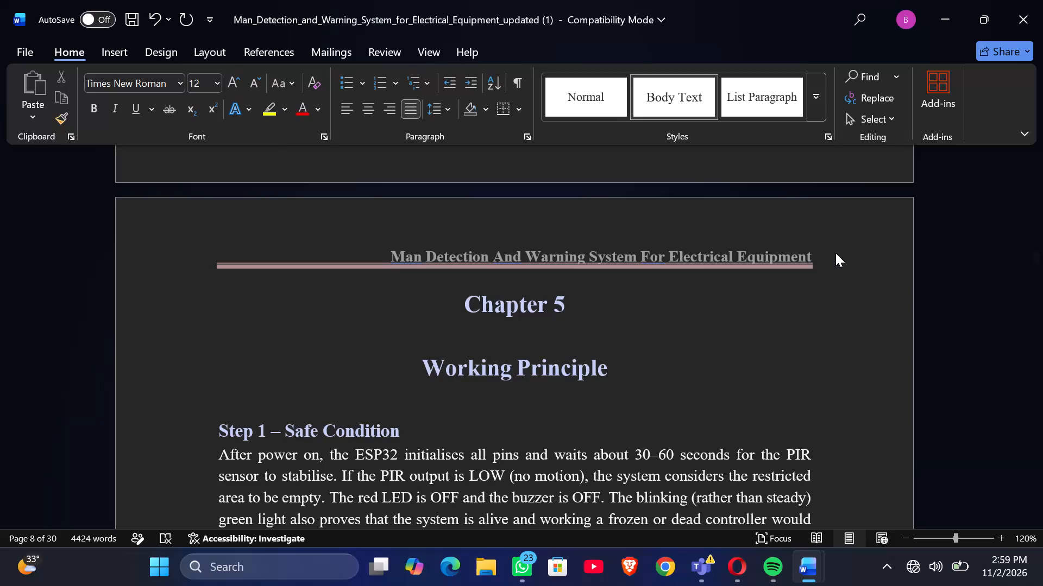
scroll(835, 253, "down", 1)
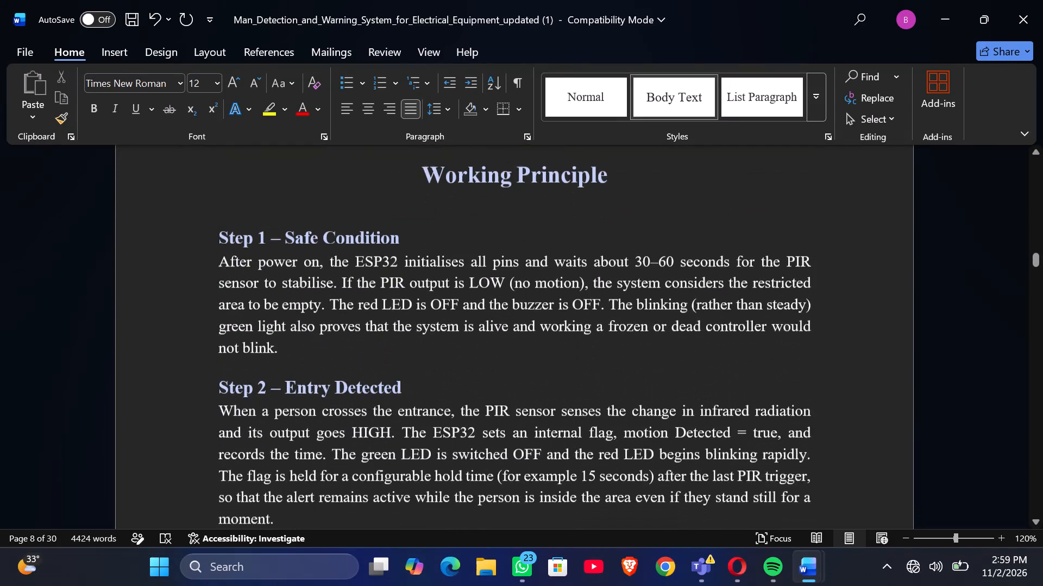
scroll(835, 253, "down", 2)
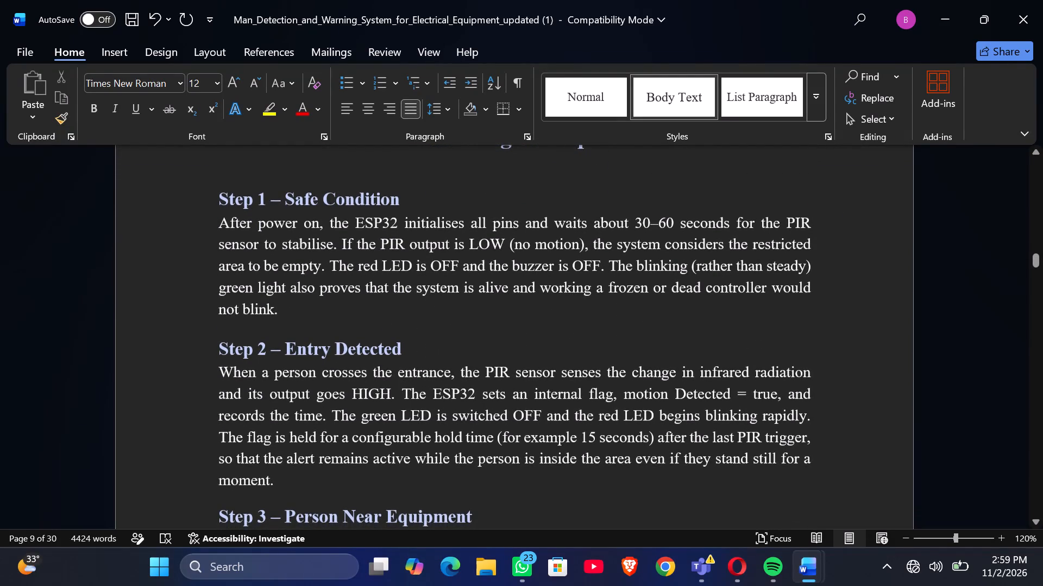
scroll(835, 253, "down", 2)
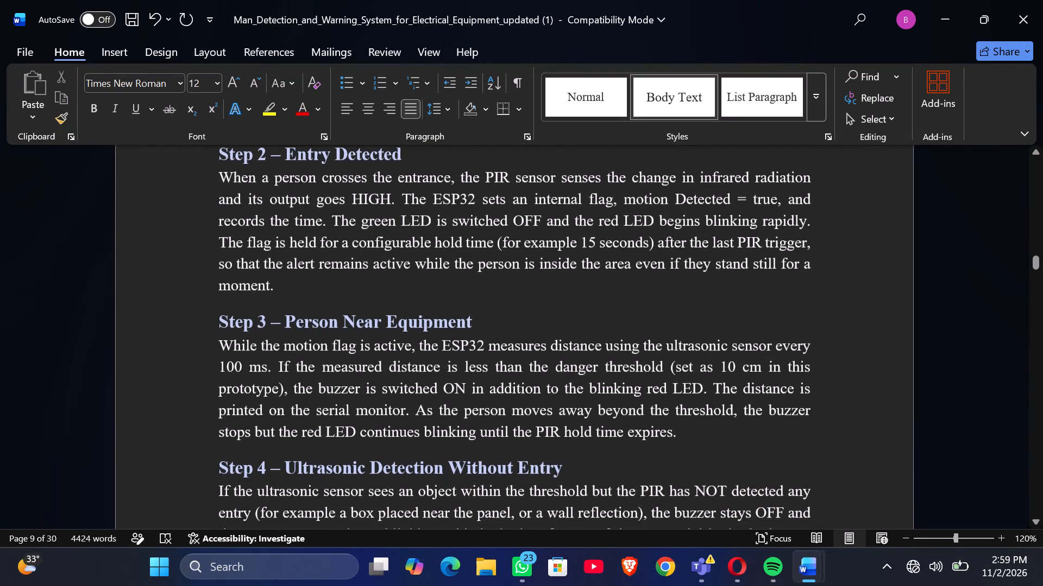
scroll(835, 253, "down", 2)
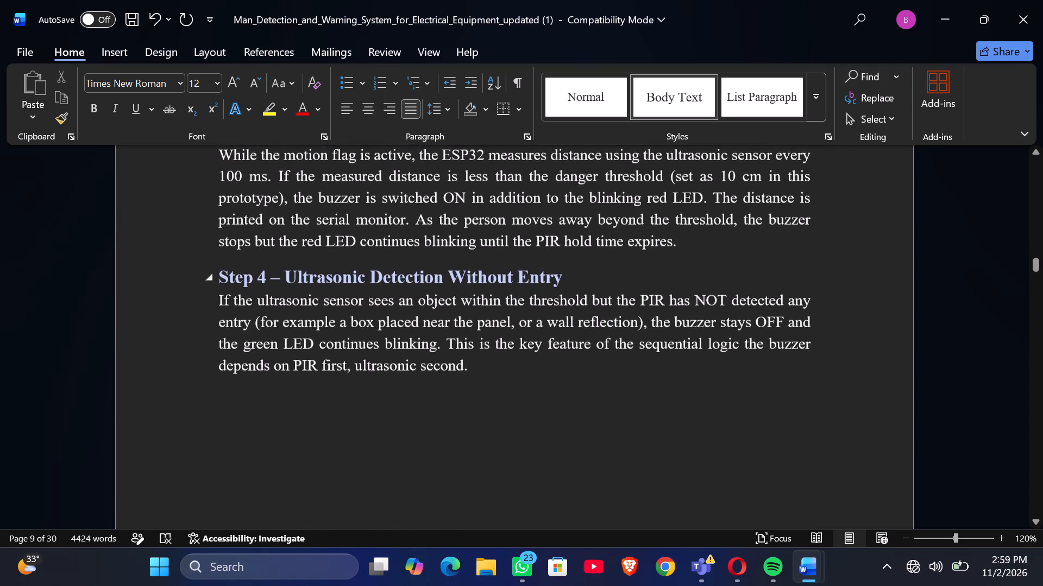
scroll(835, 253, "down", 2)
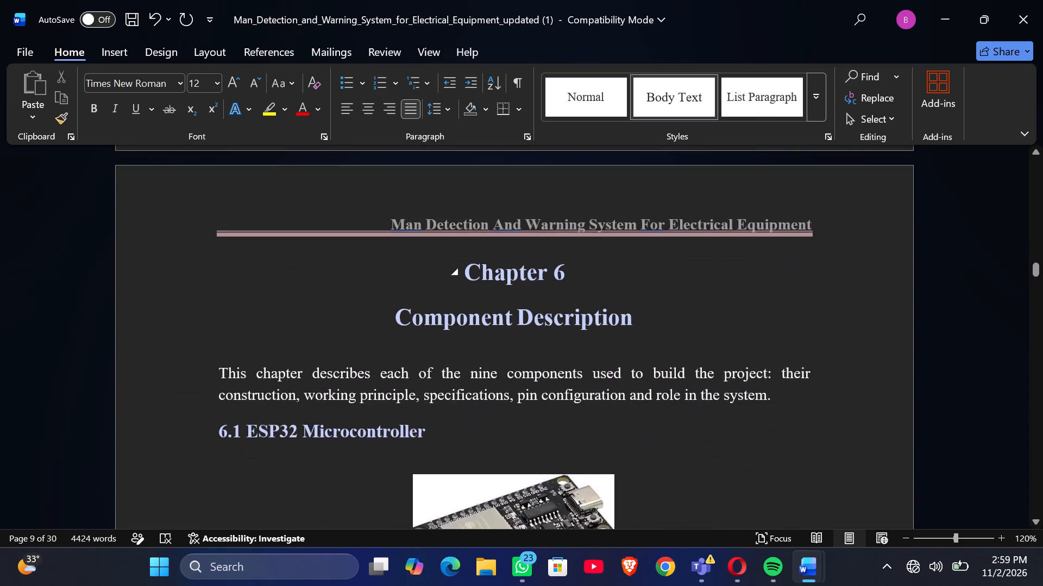
scroll(835, 253, "down", 3)
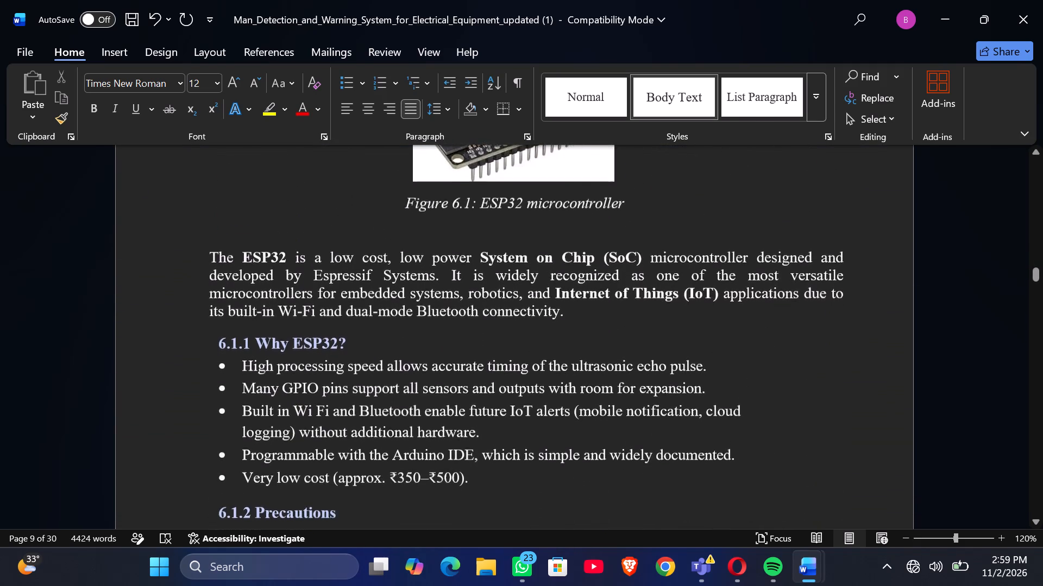
scroll(835, 253, "down", 4)
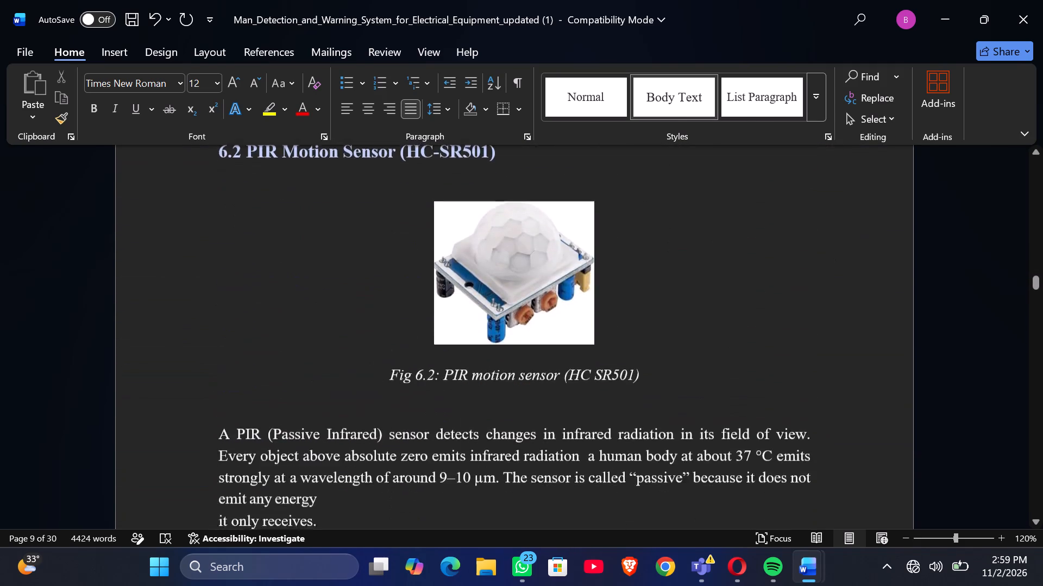
scroll(835, 253, "down", 3)
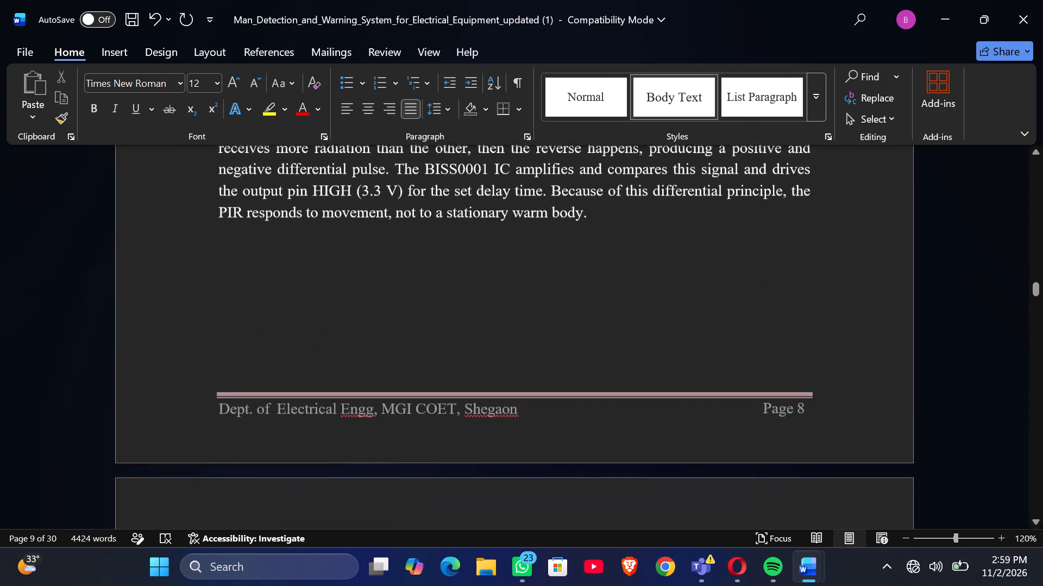
scroll(835, 253, "down", 3)
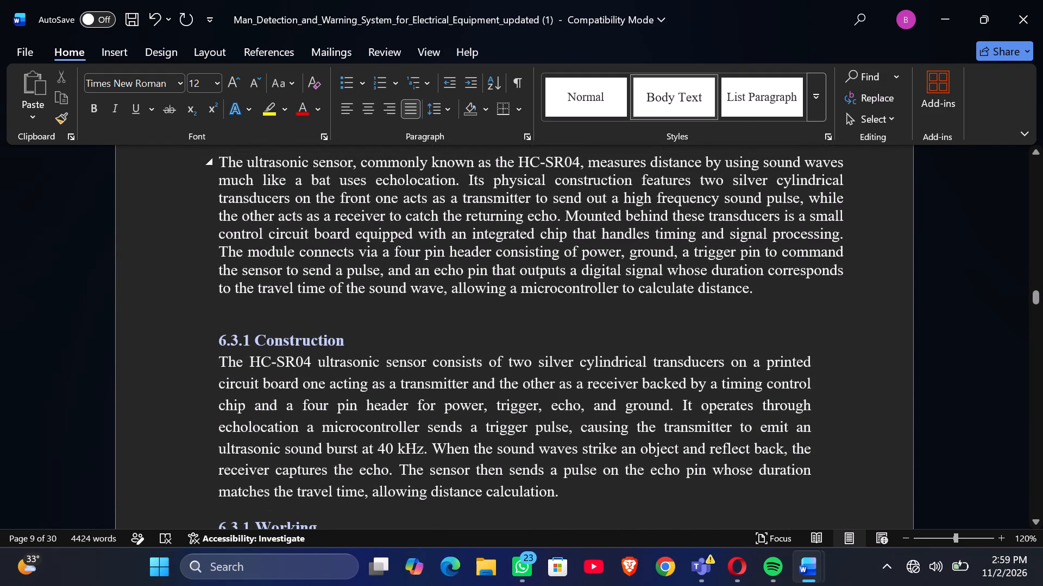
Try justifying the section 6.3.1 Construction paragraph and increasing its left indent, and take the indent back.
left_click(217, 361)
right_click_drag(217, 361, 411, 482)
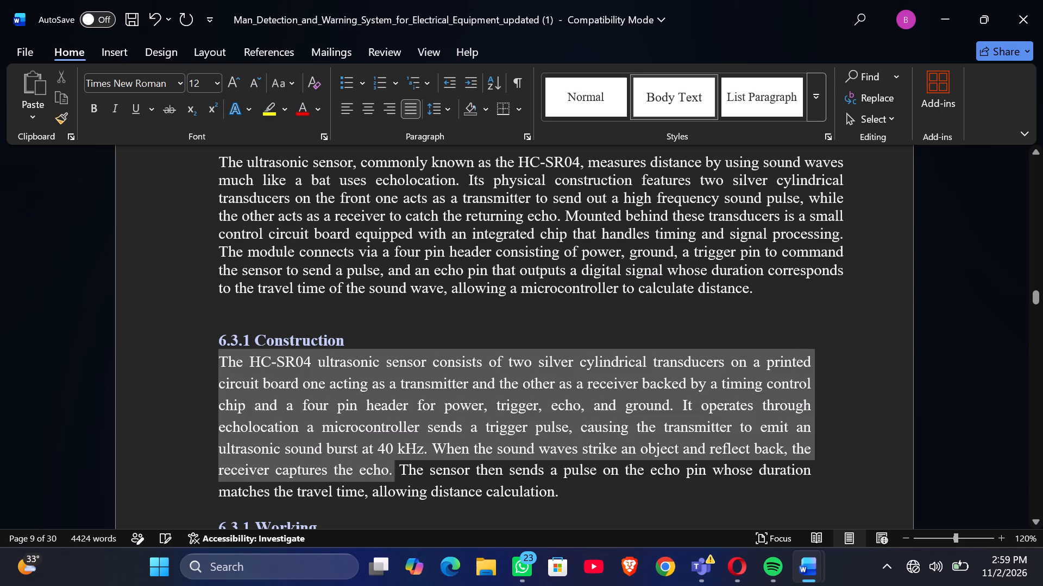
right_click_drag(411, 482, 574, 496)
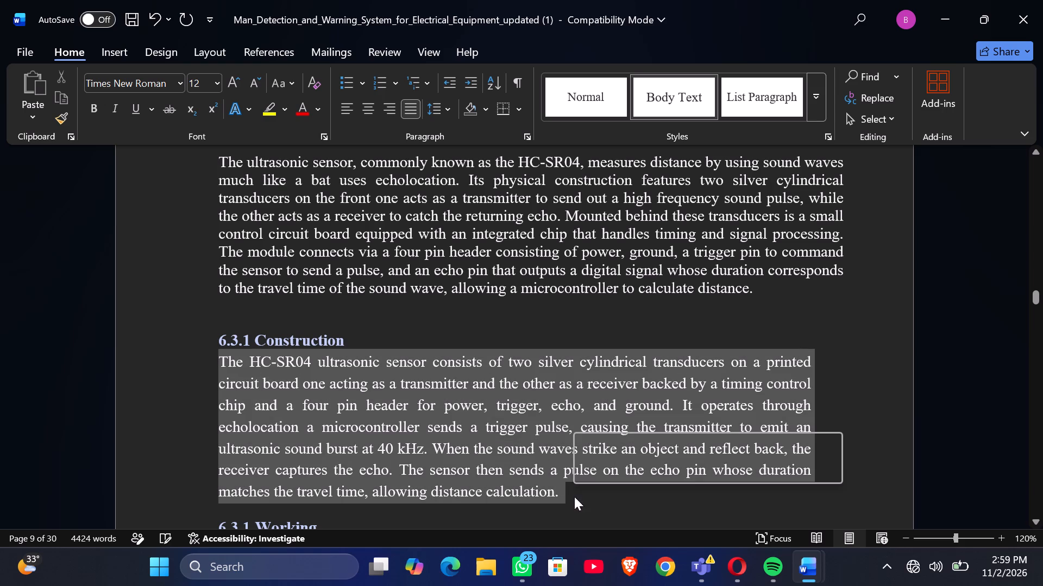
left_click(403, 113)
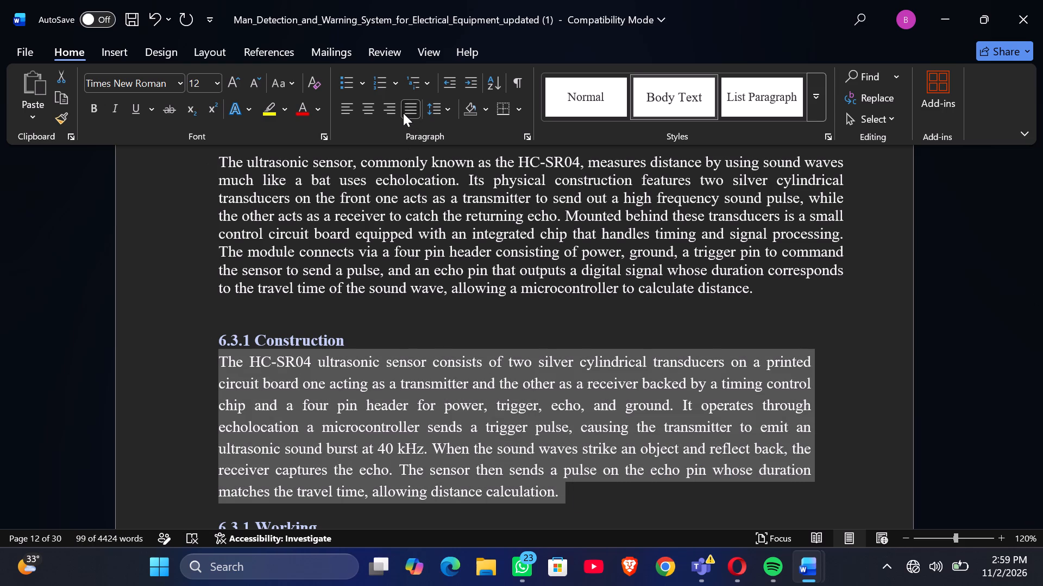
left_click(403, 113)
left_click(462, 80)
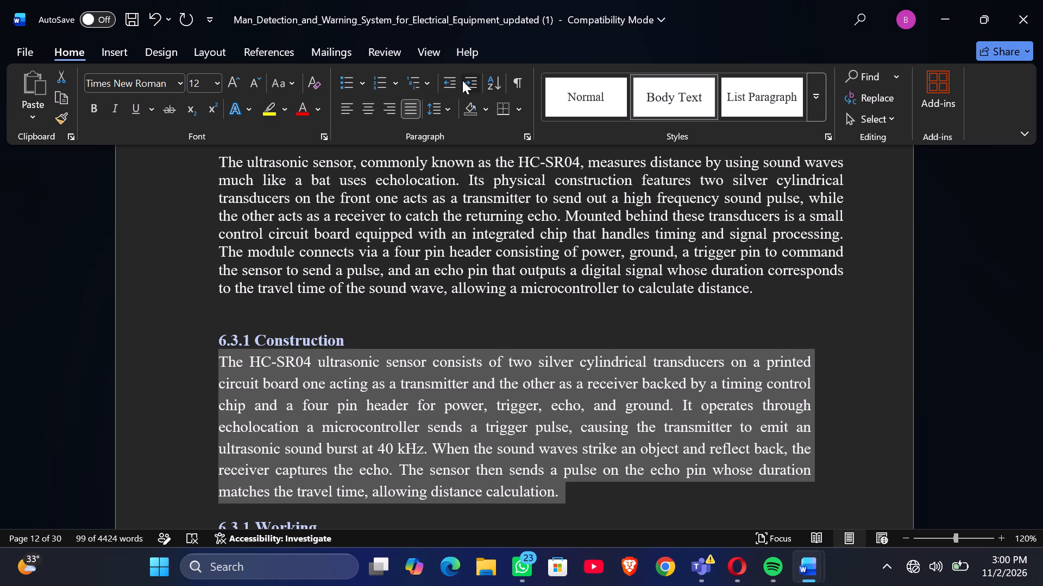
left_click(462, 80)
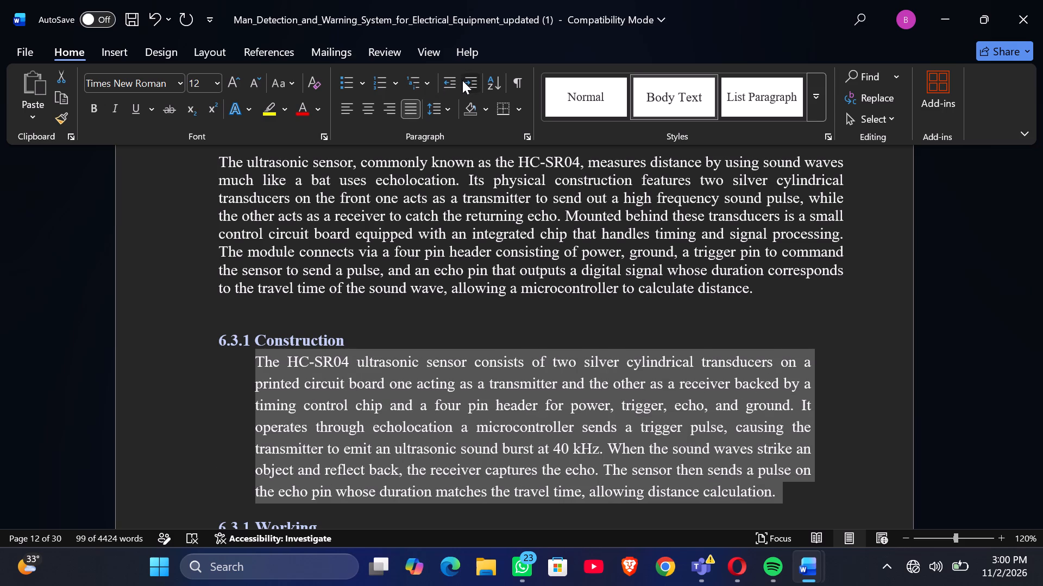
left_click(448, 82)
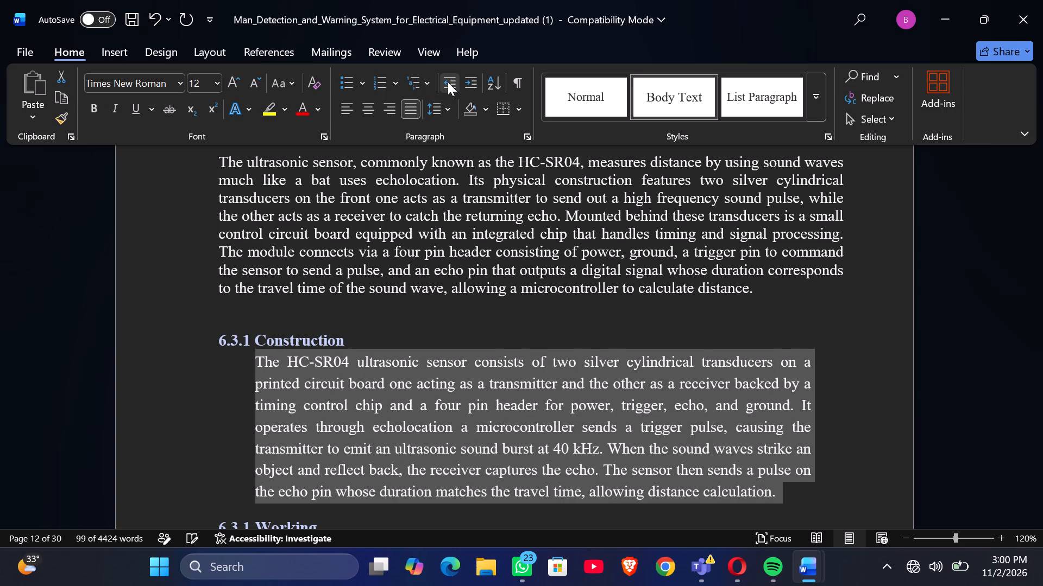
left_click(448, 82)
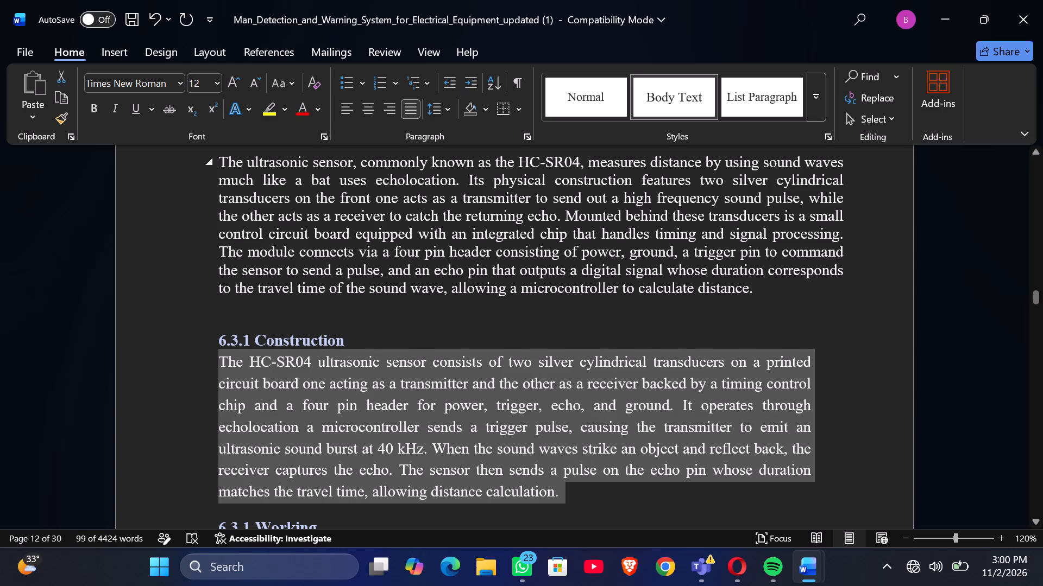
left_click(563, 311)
Add six spaces between "through" and "echolocation" in the section 6.3.1 Construction paragraph.
scroll(563, 311, "down", 1)
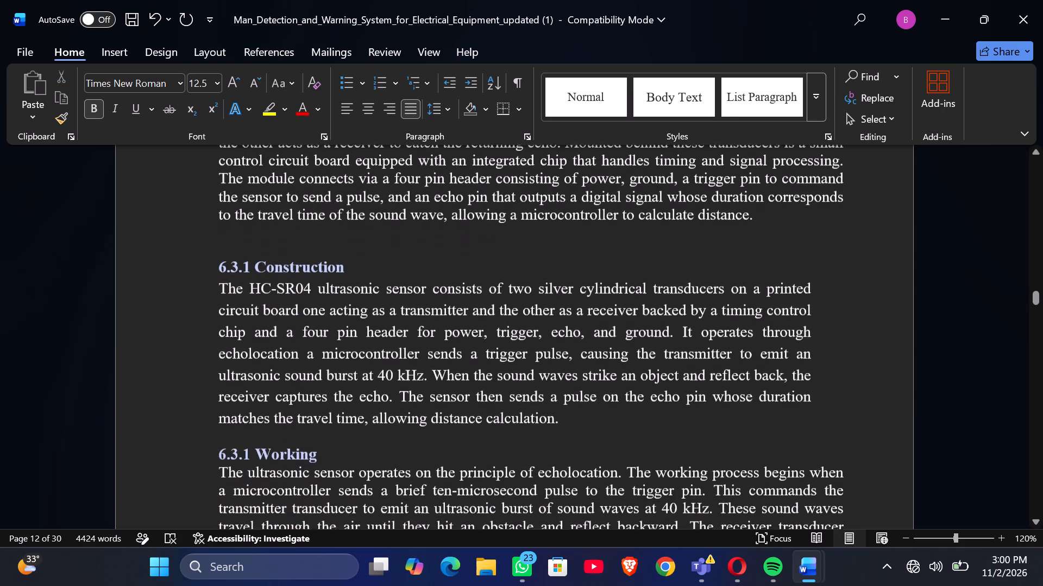
scroll(563, 311, "up", 1)
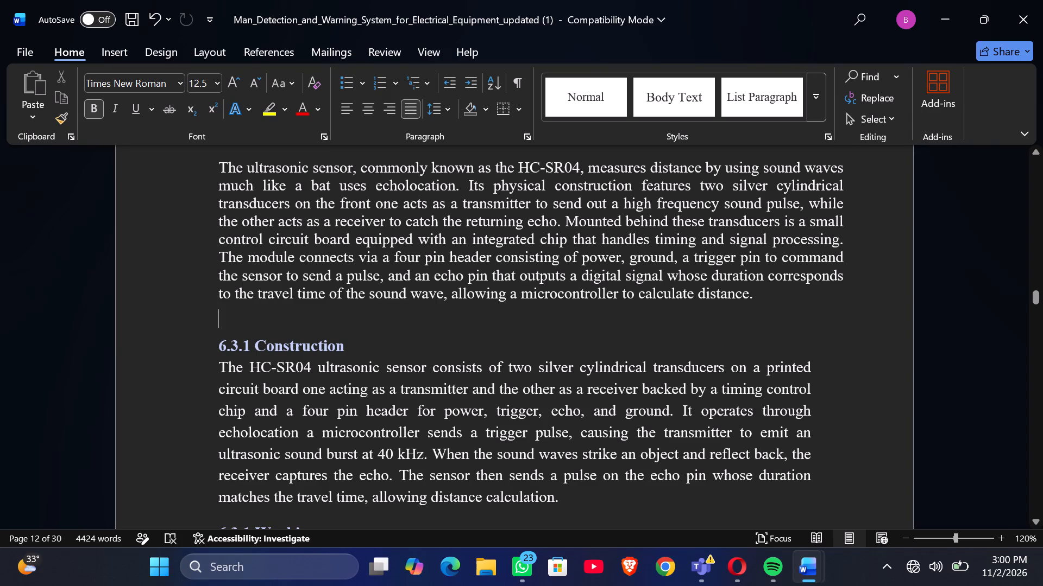
left_click(832, 417)
left_click(832, 417)
left_click_drag(831, 417, 845, 419)
key("space")
key("space")
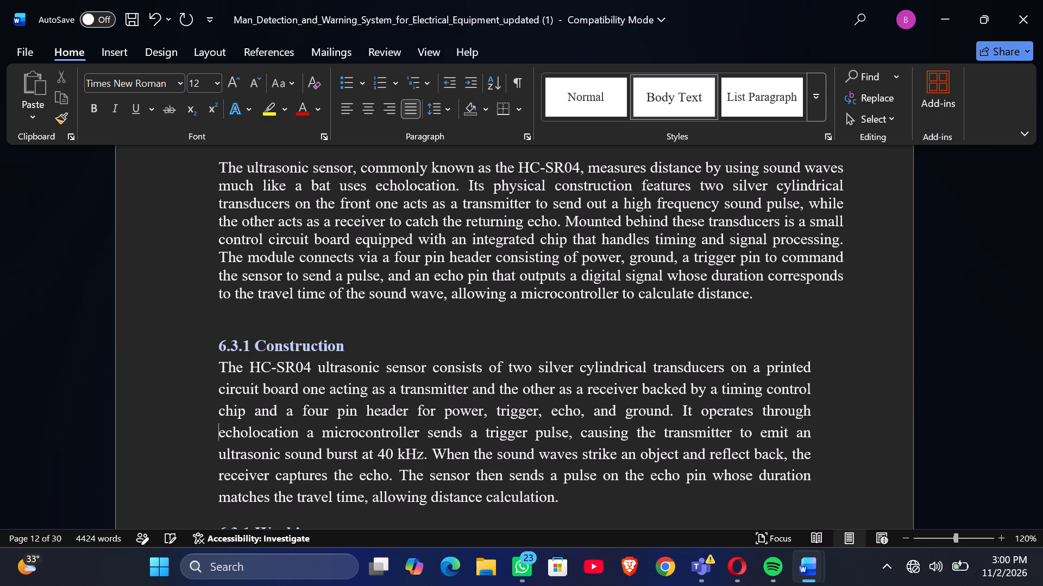
key("space")
key("space")
key("space")
key("space")
Review the rest of Chapter 6, from the ultrasonic sensor's working to section 6.9 5 V Power Supply, checking text and figure layout.
scroll(831, 397, "down", 2)
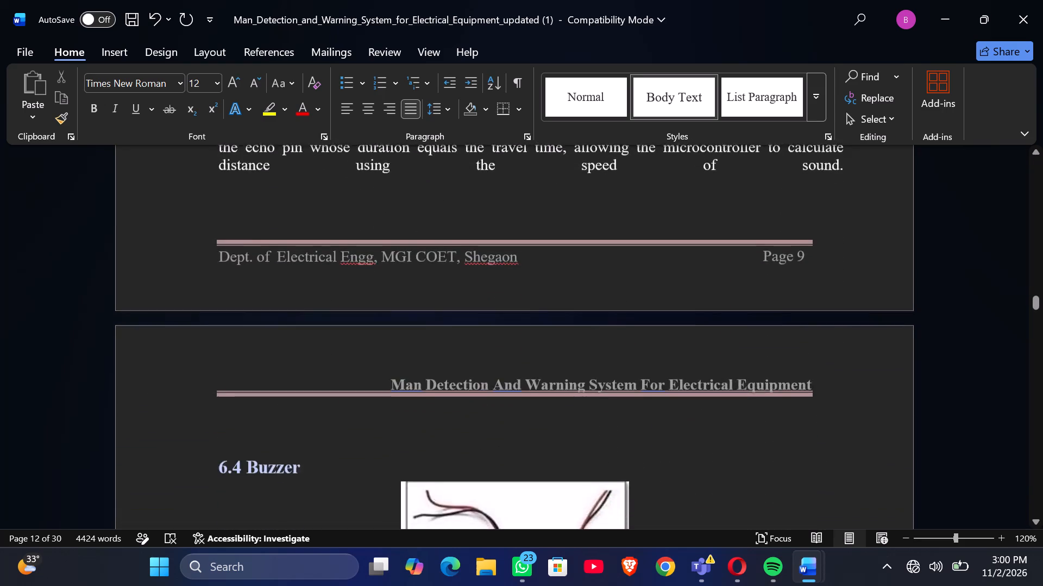
scroll(831, 397, "down", 3)
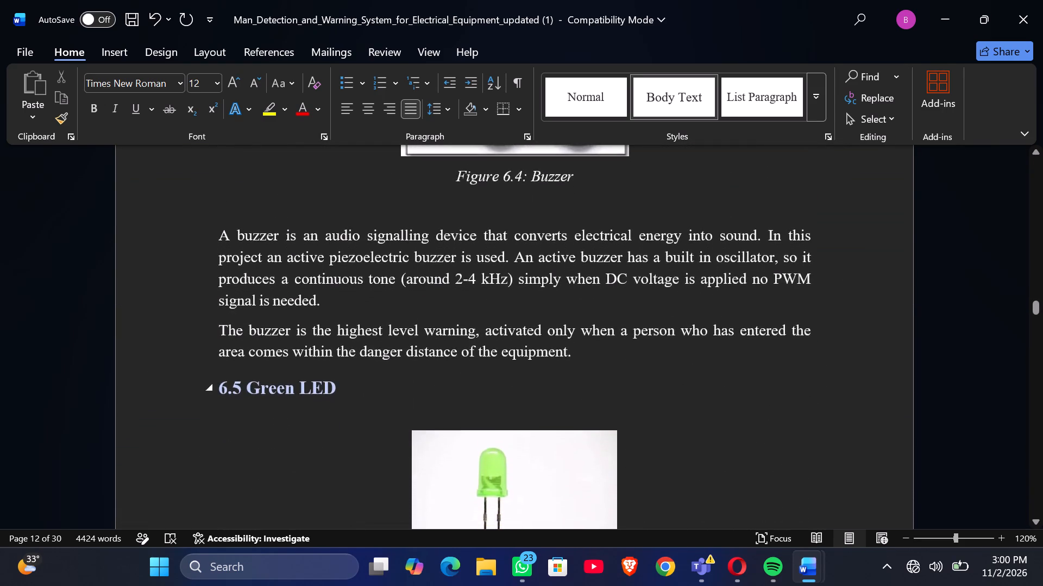
scroll(831, 397, "down", 2)
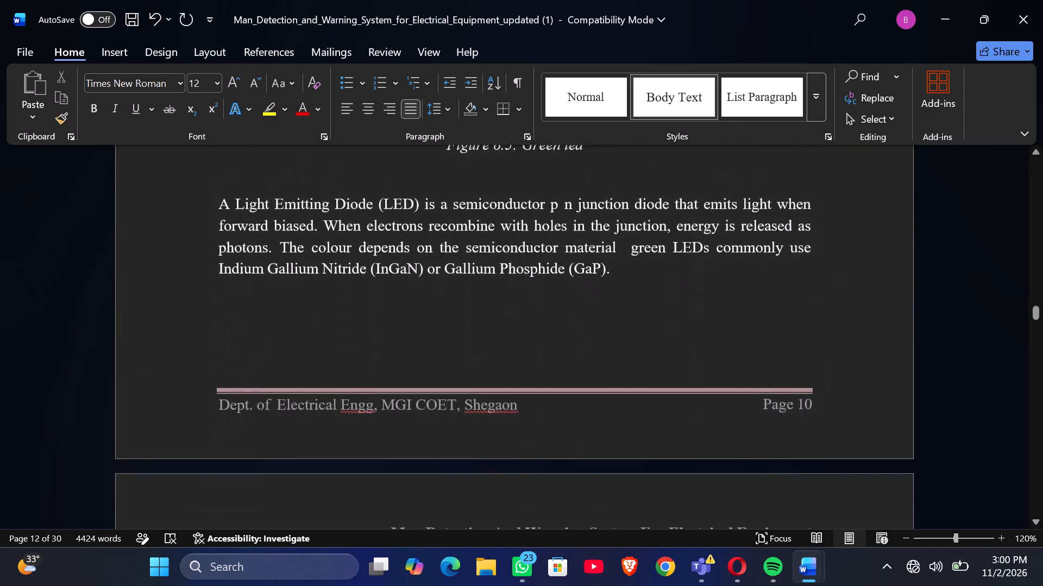
scroll(831, 397, "down", 3)
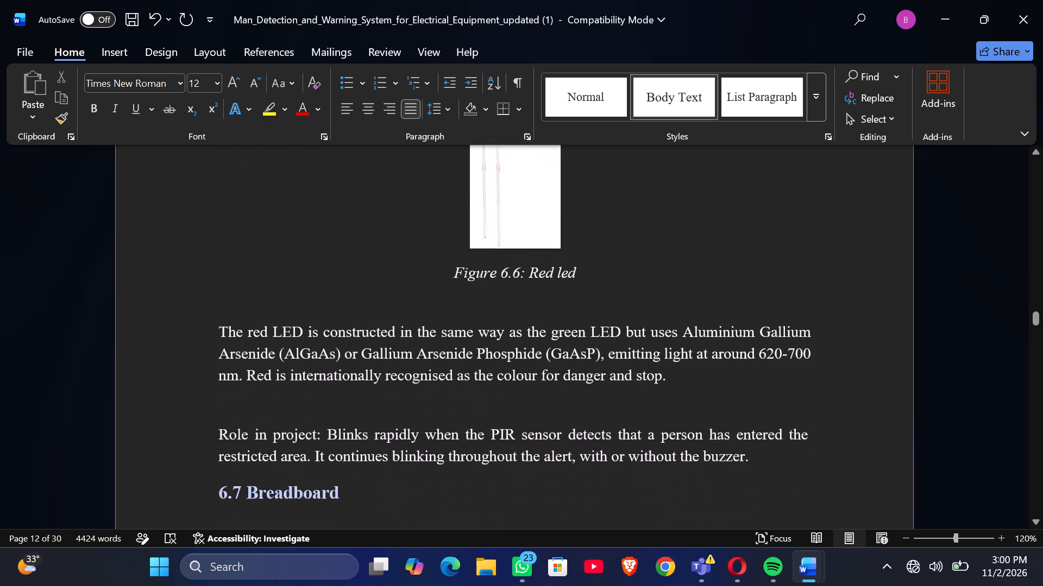
scroll(831, 397, "down", 3)
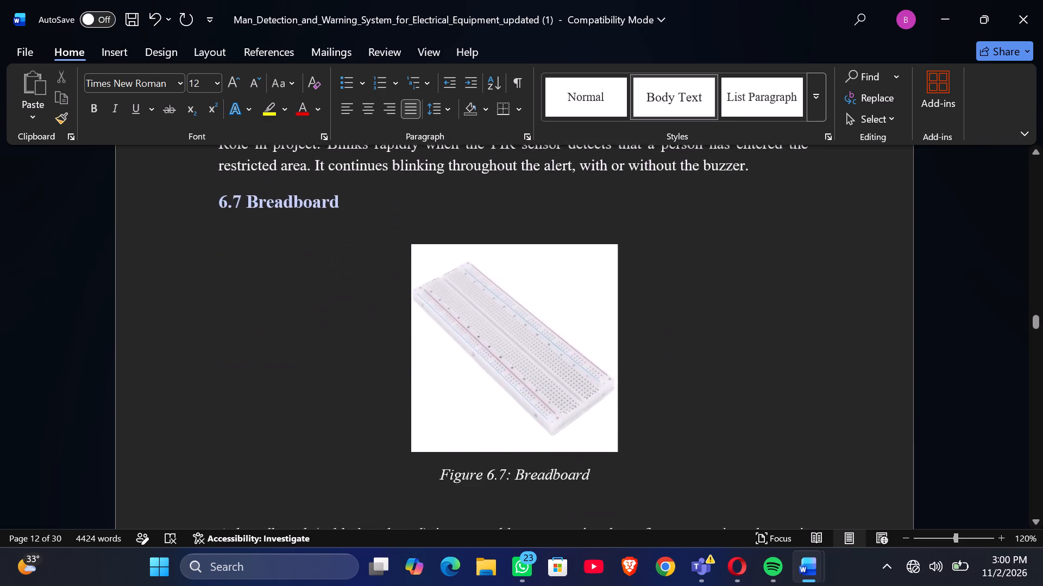
scroll(831, 397, "down", 3)
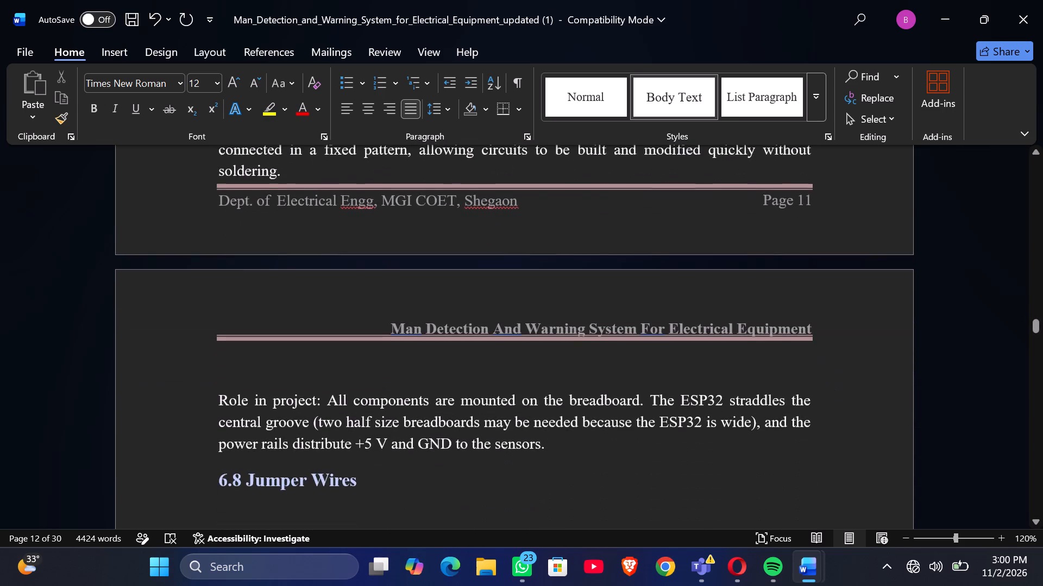
scroll(831, 396, "up", 1)
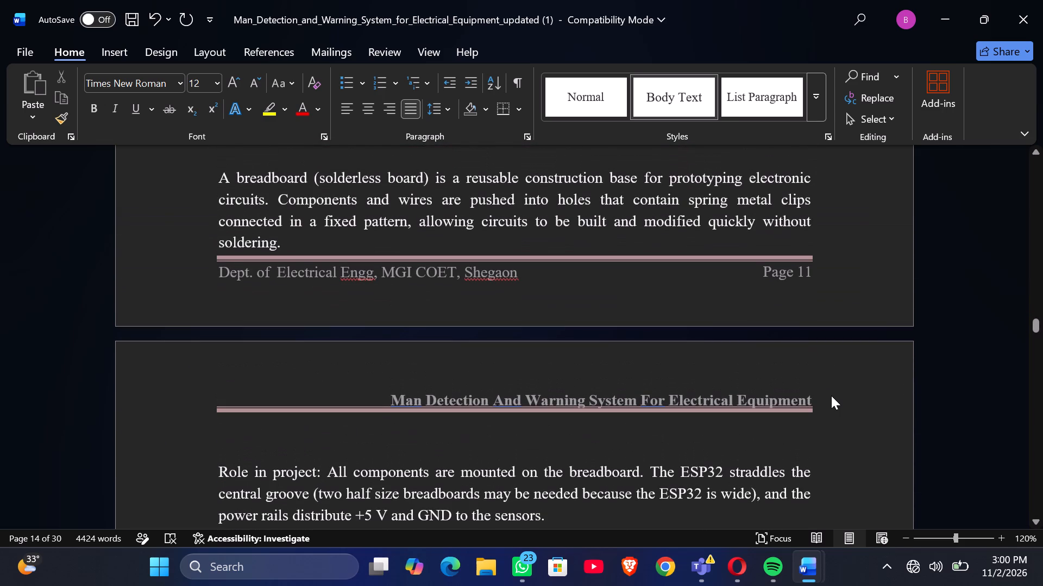
scroll(831, 396, "down", 1)
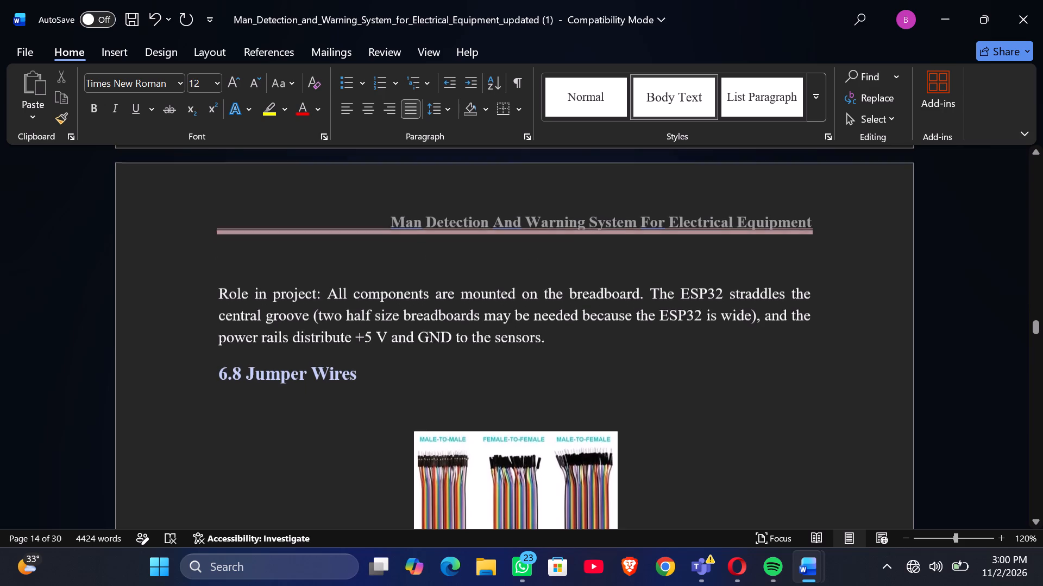
scroll(831, 396, "down", 3)
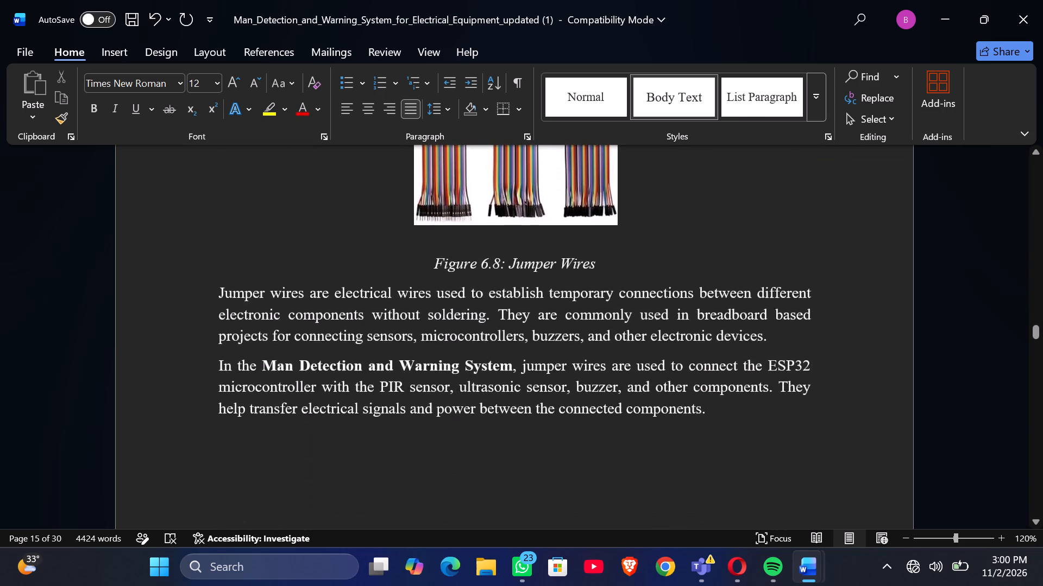
scroll(831, 396, "down", 4)
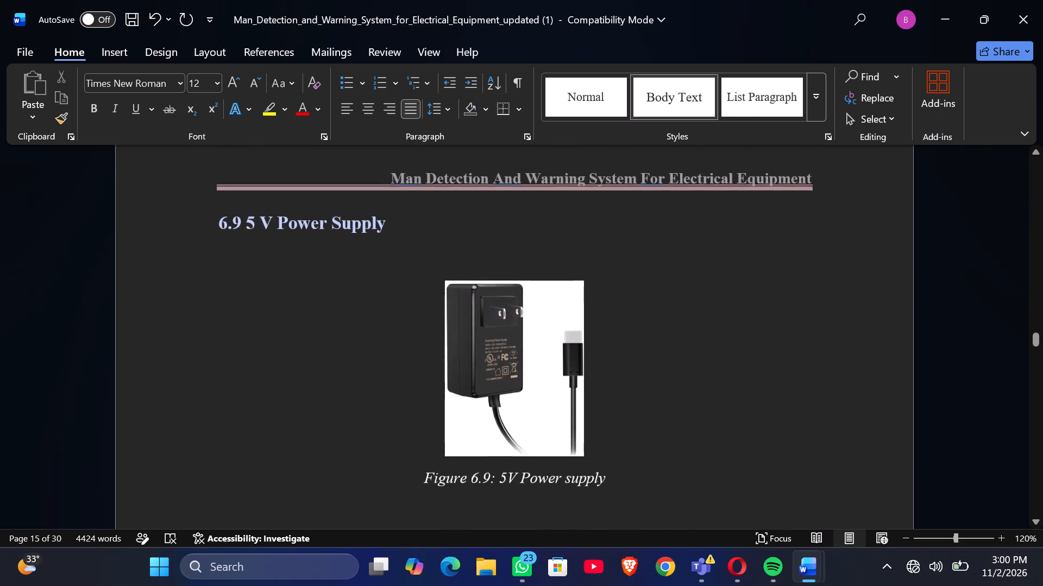
scroll(831, 396, "down", 4)
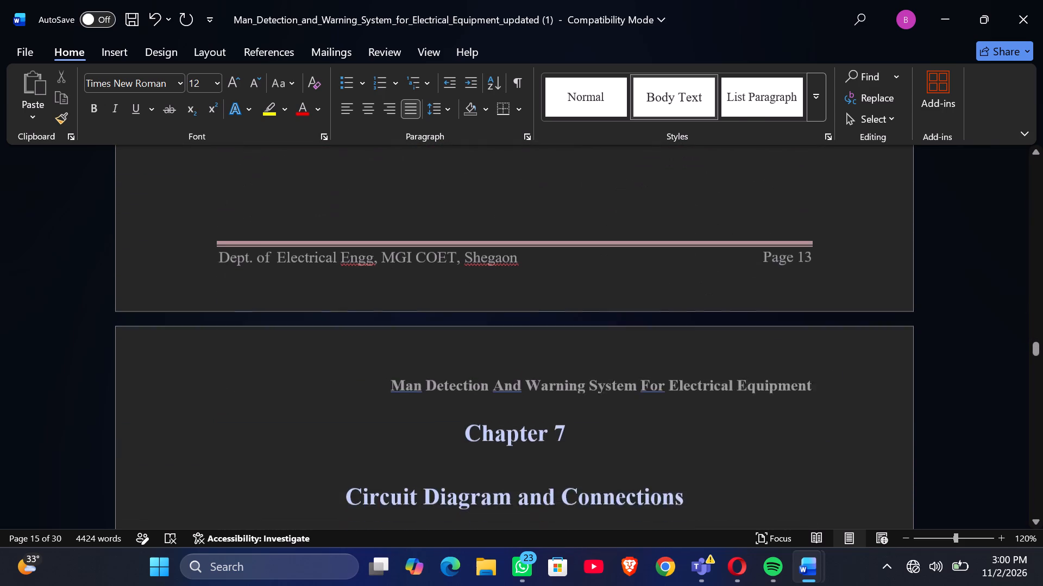
Skim from the Chapter 7 connection diagram and table through the Chapter 9 program code to the end of the references.
scroll(831, 396, "down", 4)
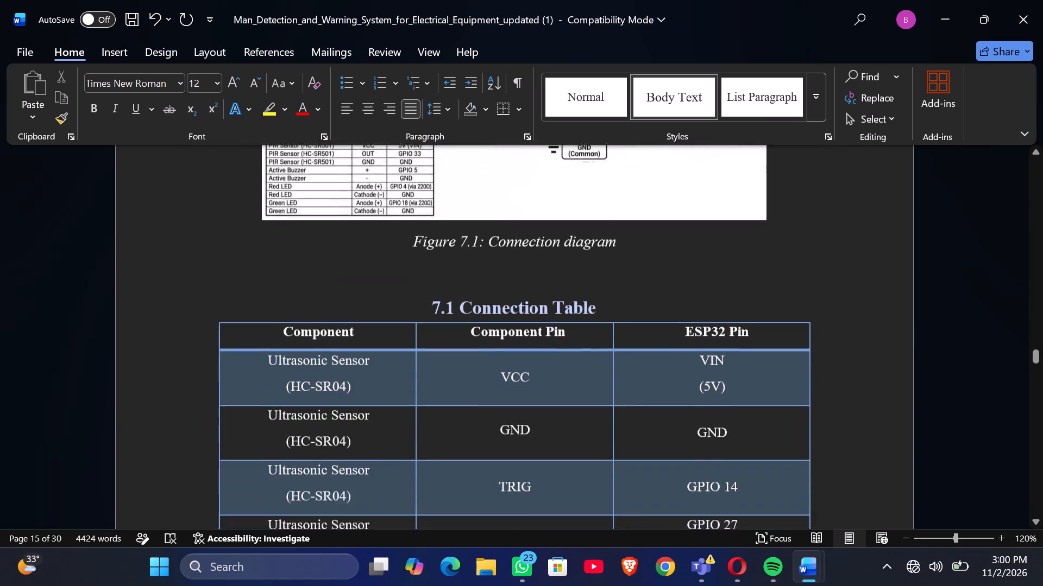
scroll(831, 396, "down", 4)
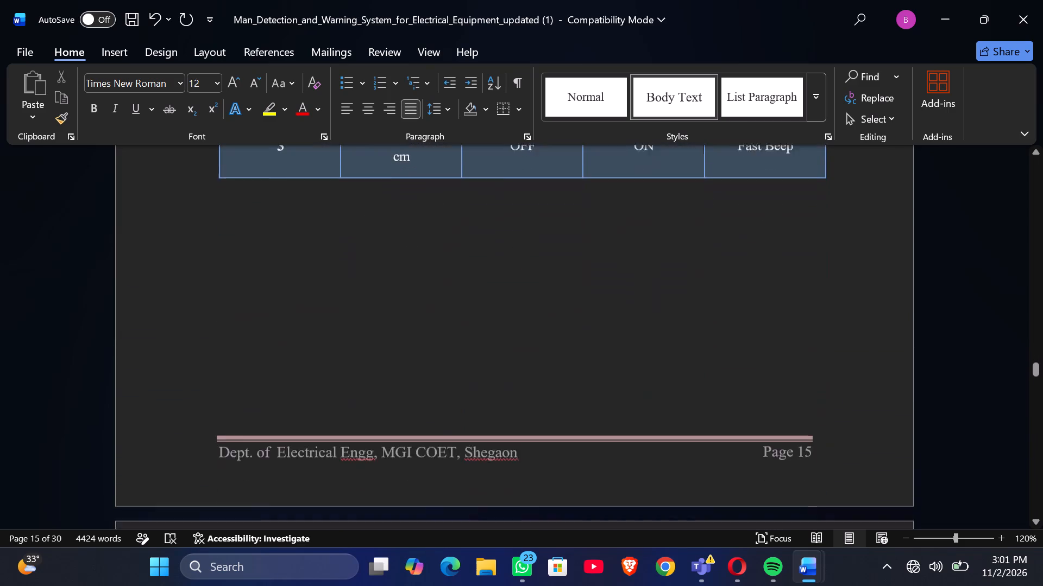
scroll(831, 396, "down", 4)
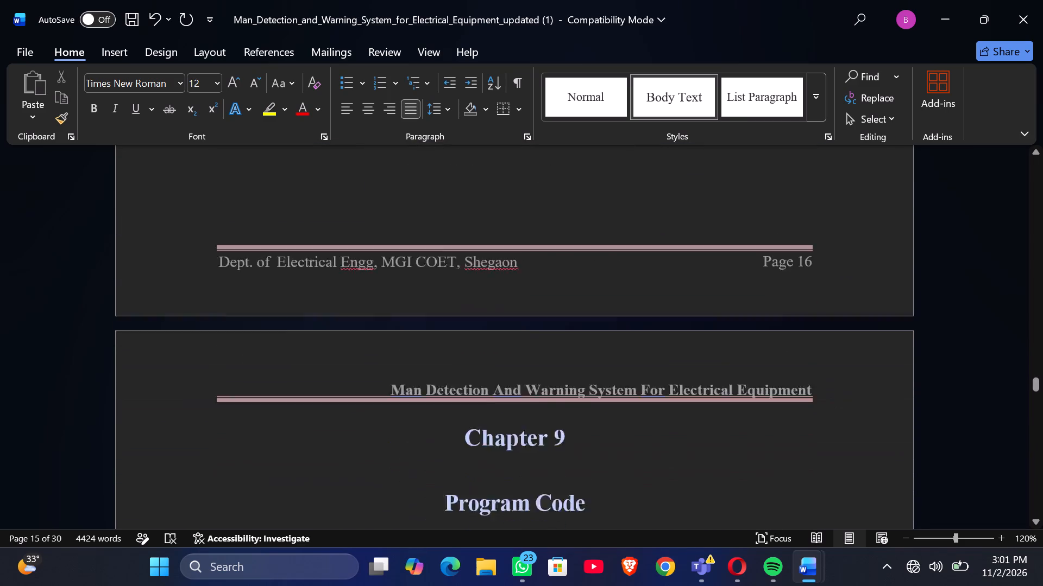
scroll(831, 396, "down", 6)
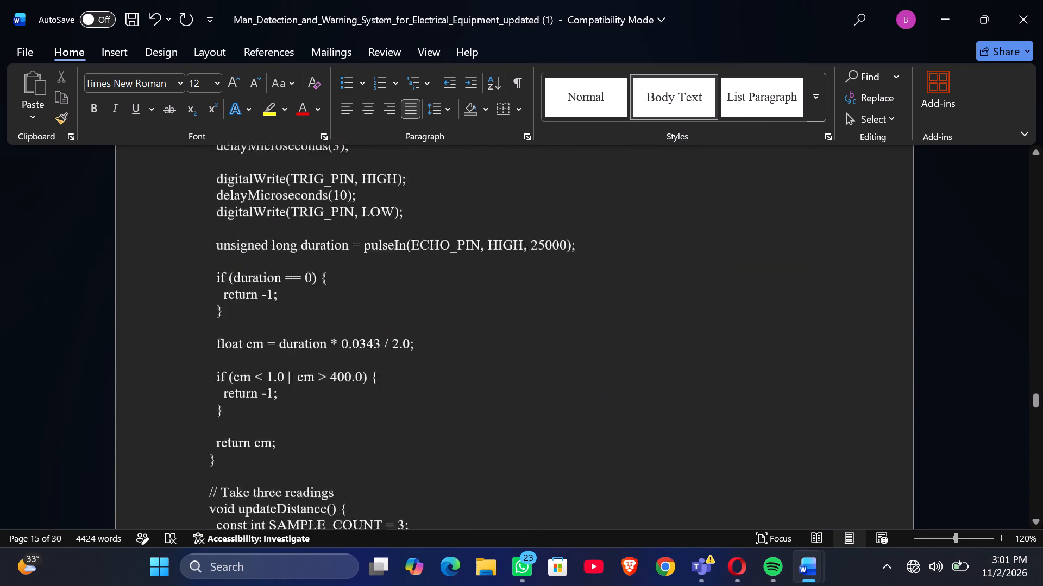
scroll(831, 396, "down", 16)
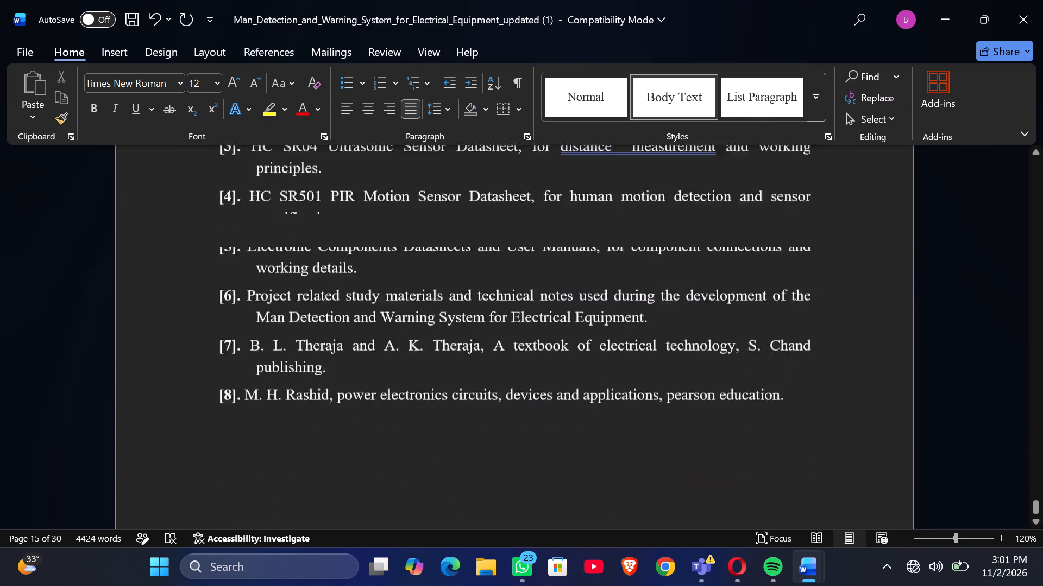
scroll(831, 396, "down", 5)
Check the Chapter 14 References list and the concluding paragraphs on the page before it.
scroll(831, 396, "up", 2)
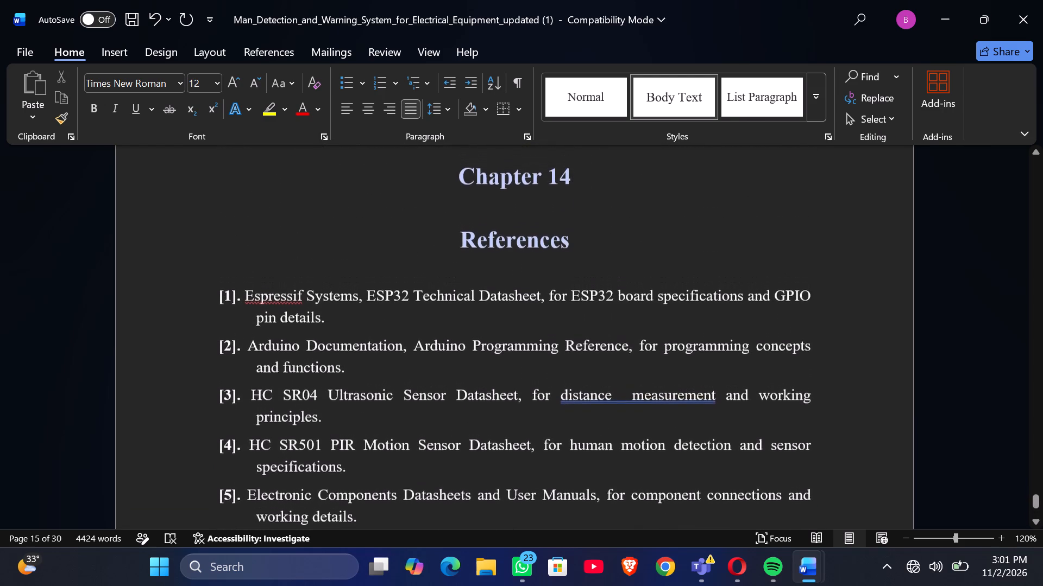
scroll(831, 396, "up", 2)
scroll(831, 396, "down", 1)
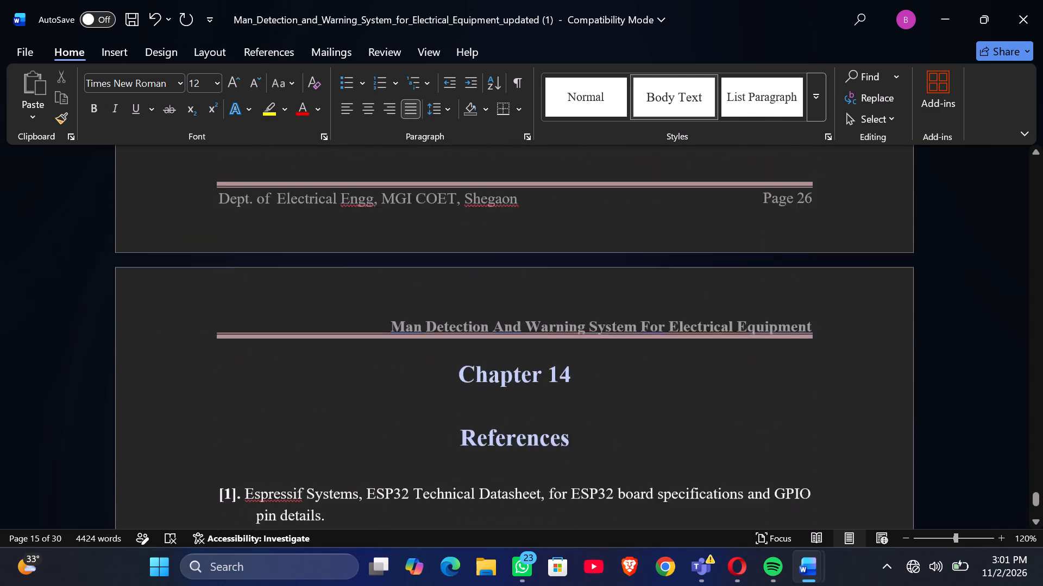
scroll(831, 396, "down", 1)
scroll(831, 396, "up", 1)
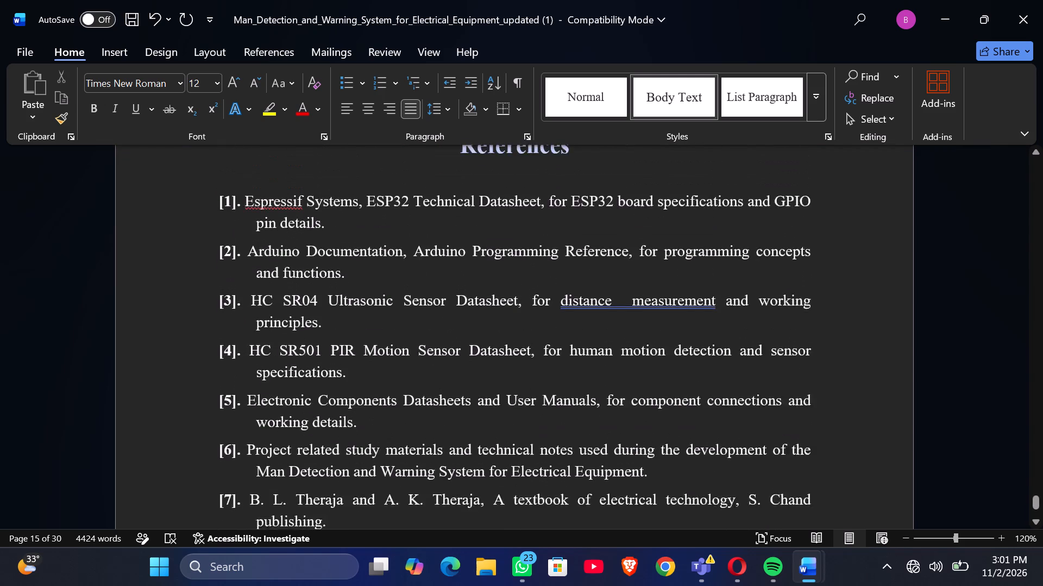
scroll(831, 396, "up", 2)
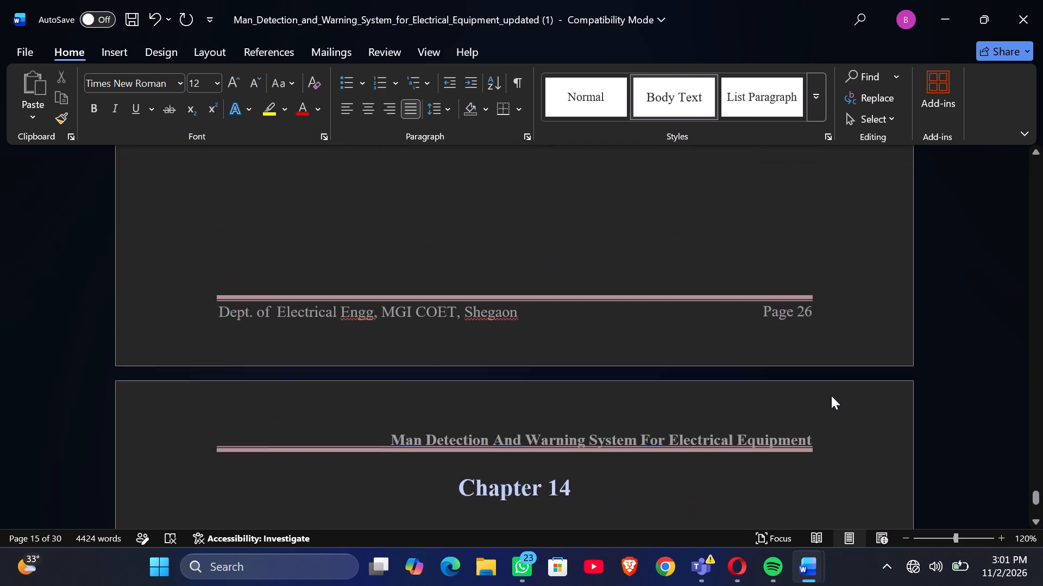
scroll(831, 396, "up", 4)
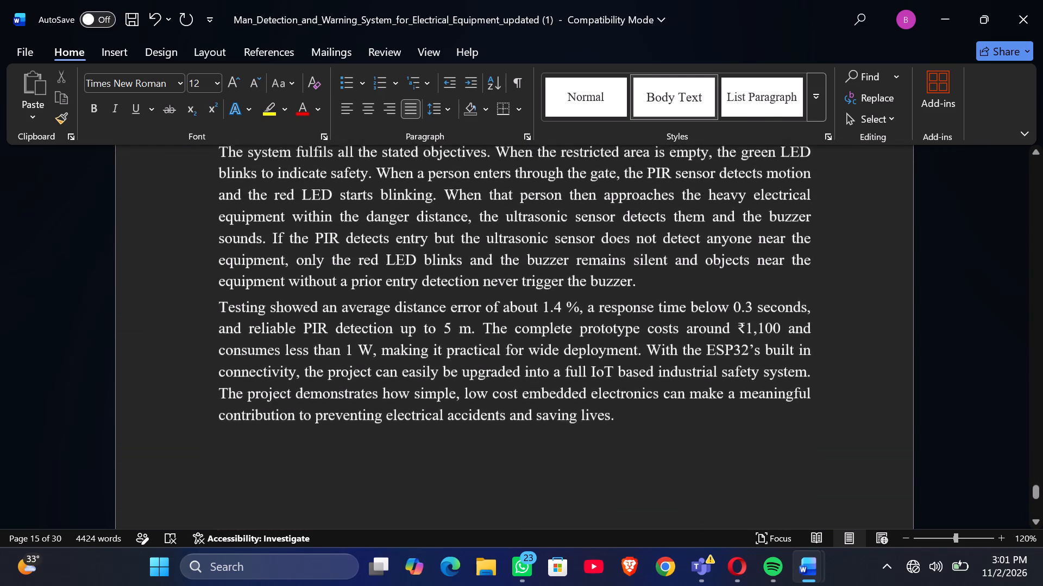
Review backward from the concluding paragraphs through the Chapter 12 Future Scope page, checking its introduction and bullet list.
scroll(831, 396, "up", 3)
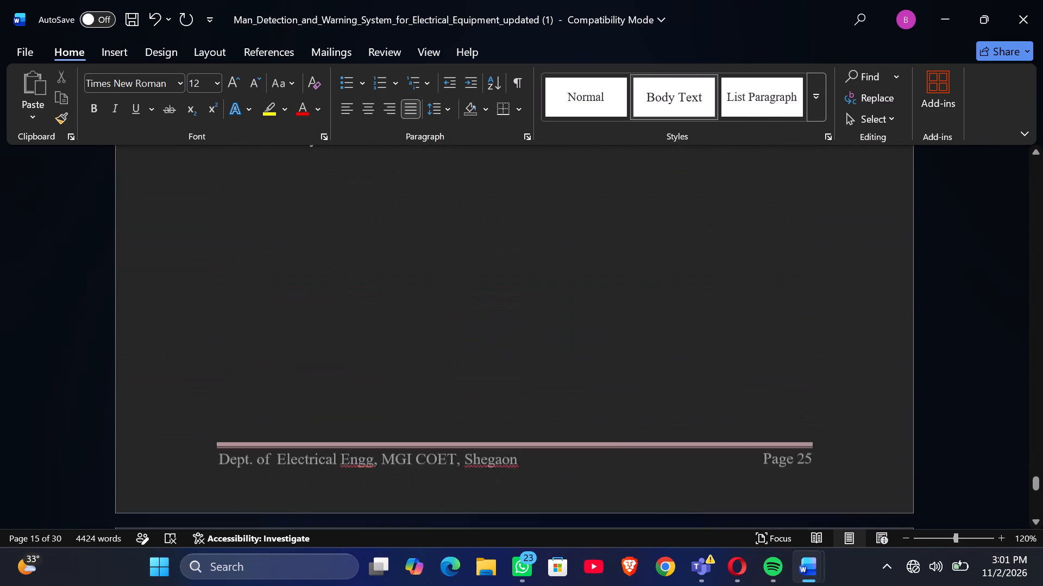
scroll(831, 396, "down", 1)
scroll(831, 396, "up", 1)
scroll(831, 396, "down", 1)
scroll(831, 396, "up", 1)
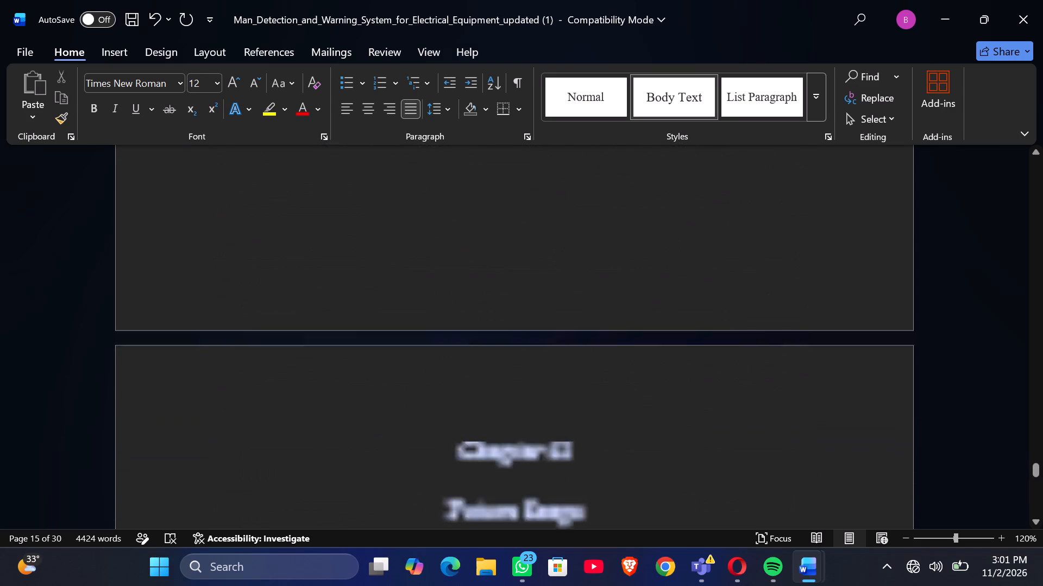
scroll(831, 396, "down", 1)
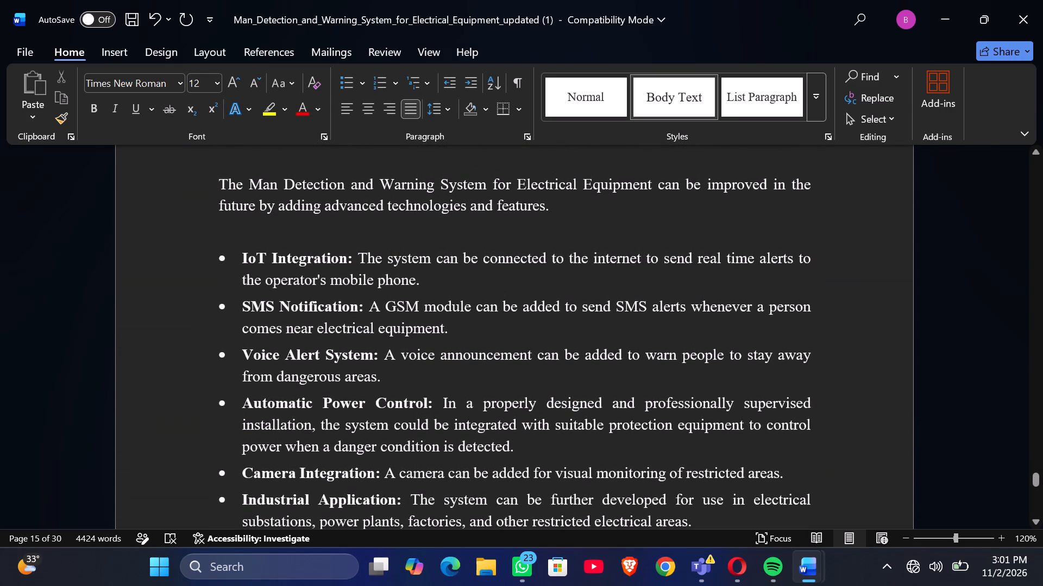
scroll(831, 396, "up", 2)
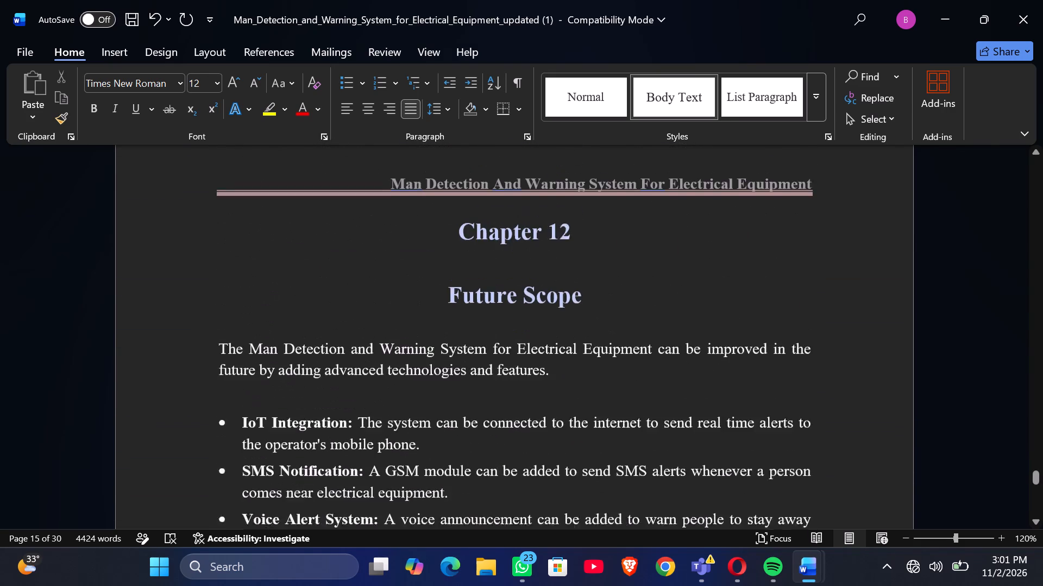
scroll(831, 396, "up", 3)
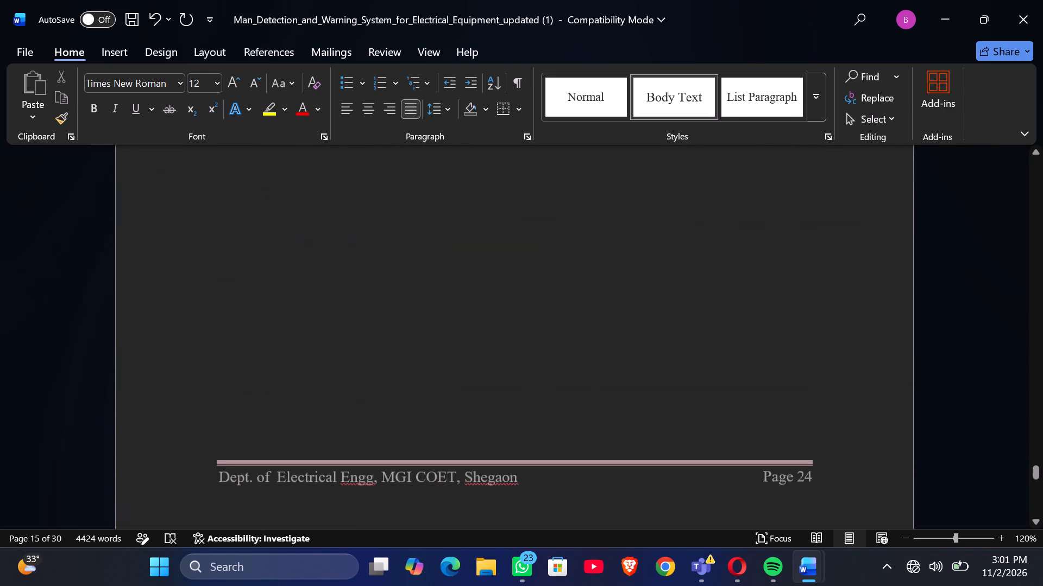
Review the Chapter 11 Applications list and the section 10.2 Limitations bullets, checking wording, punctuation and alignment.
scroll(831, 395, "up", 4)
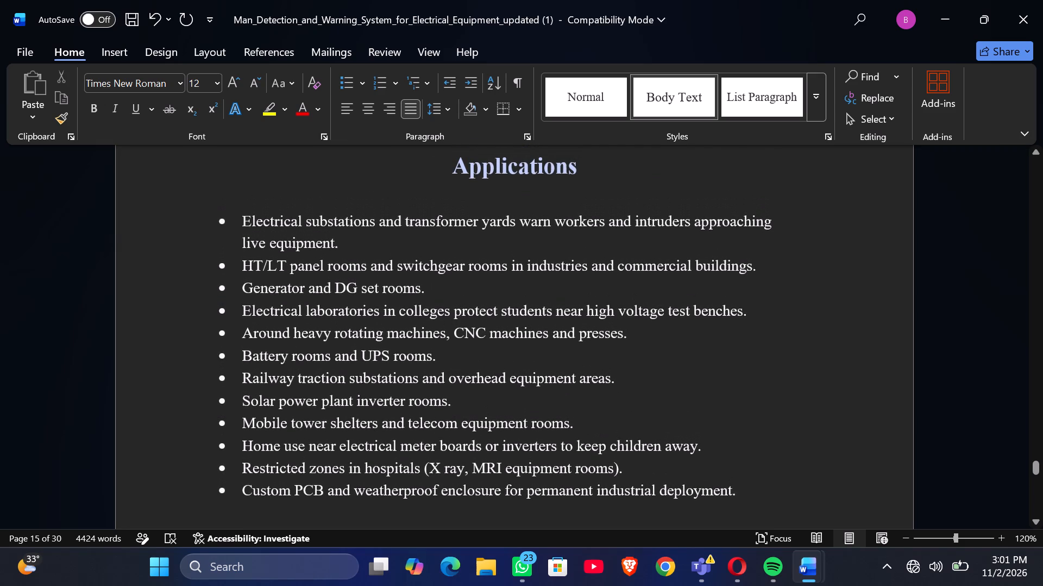
scroll(831, 395, "up", 1)
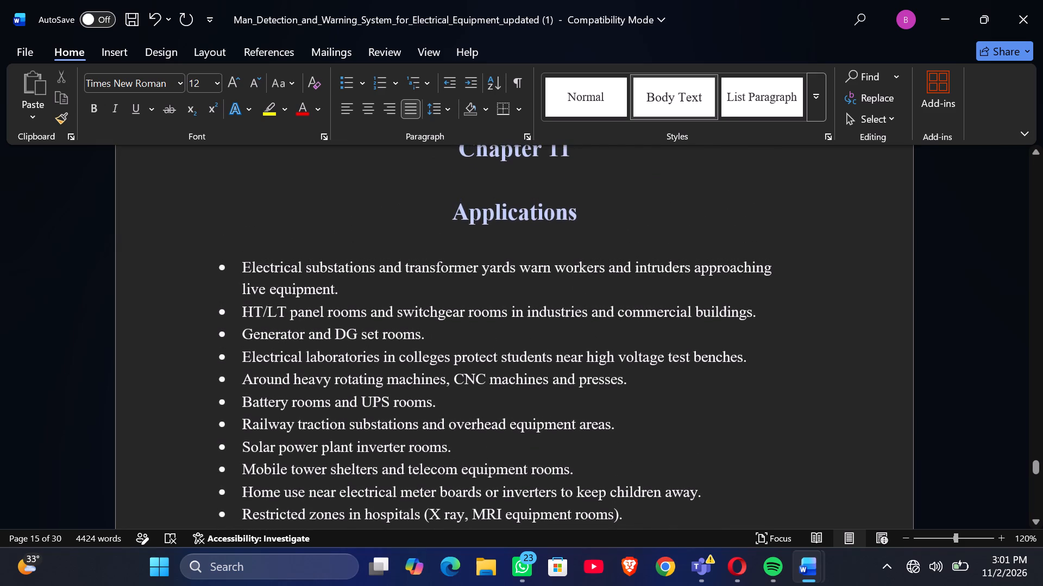
scroll(831, 395, "up", 1)
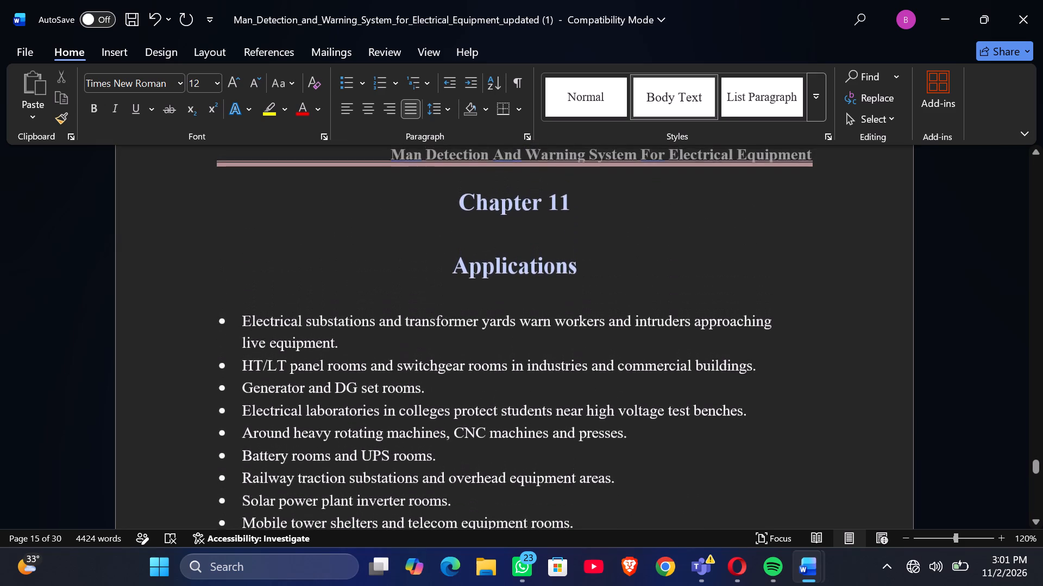
scroll(831, 395, "up", 4)
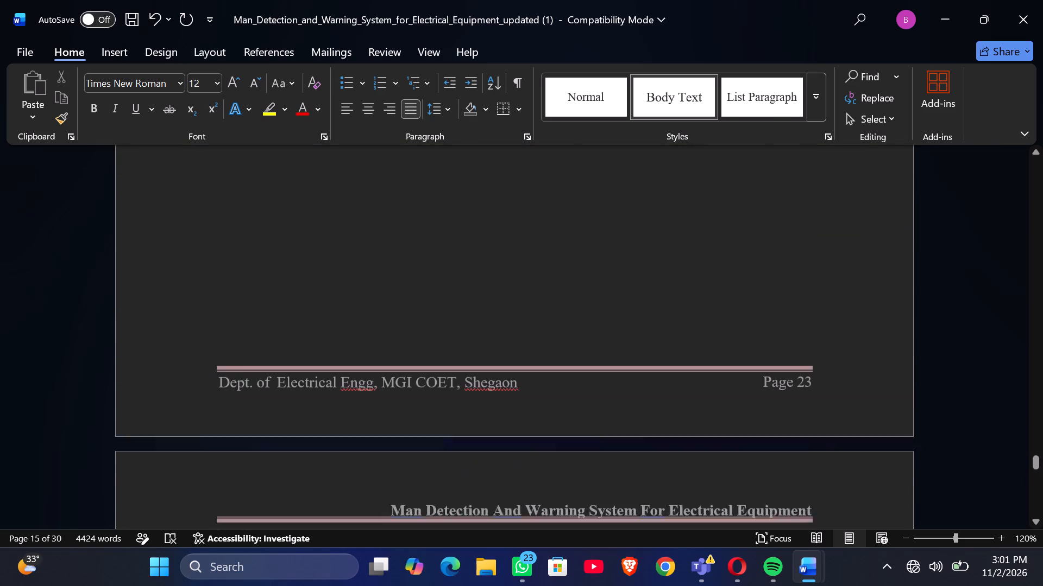
scroll(831, 395, "up", 2)
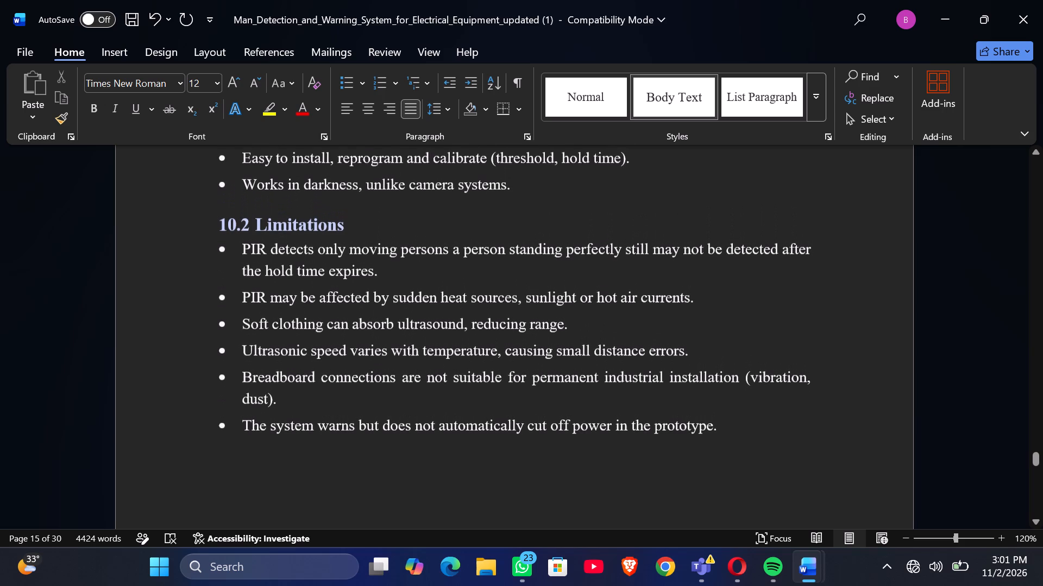
scroll(831, 395, "up", 1)
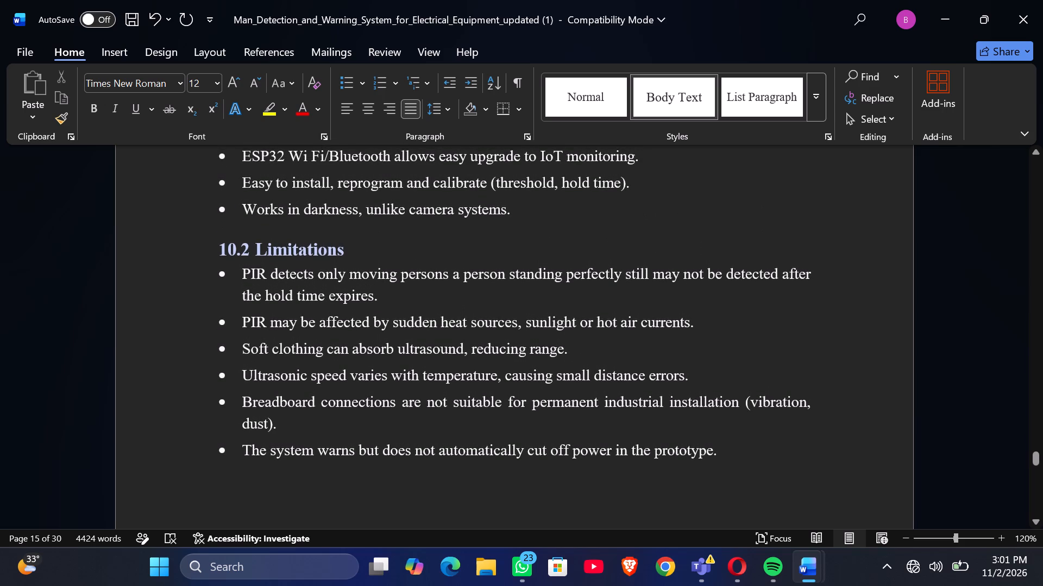
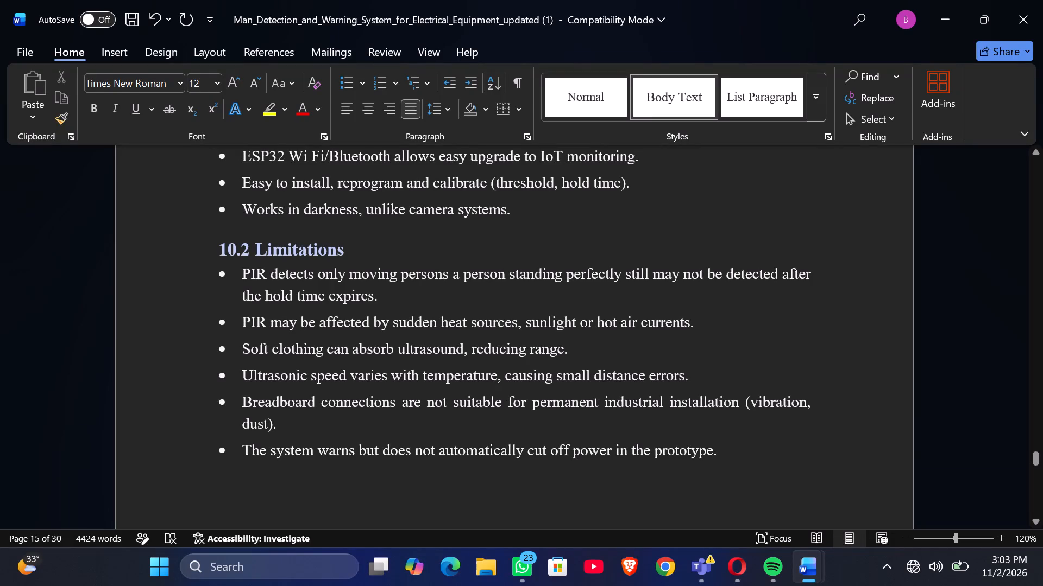
Review the section 10.2 Limitations bullets again and the rest of that page down to the start of Chapter 11.
left_click(1037, 518)
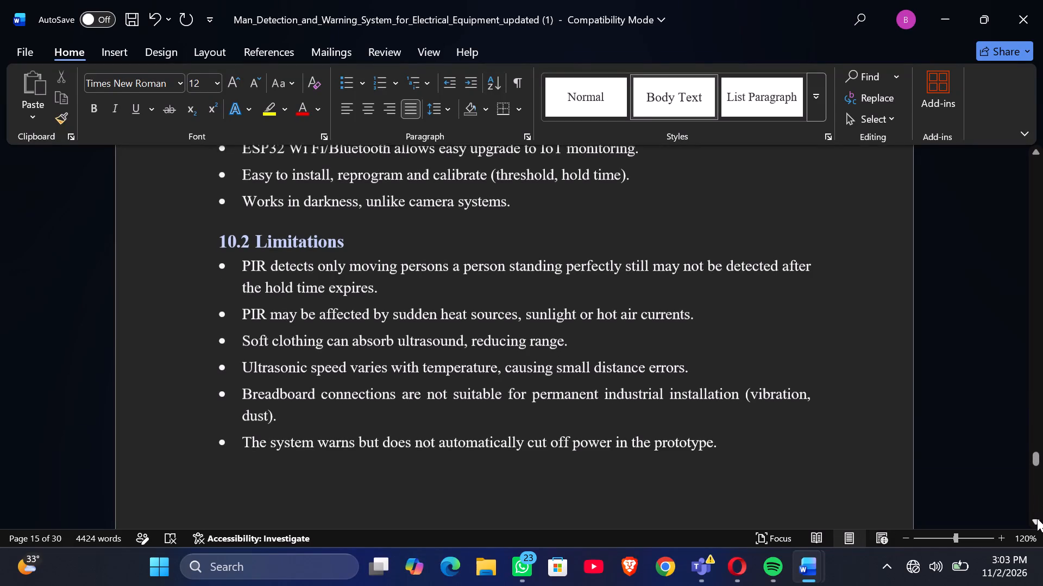
double_click(1037, 518)
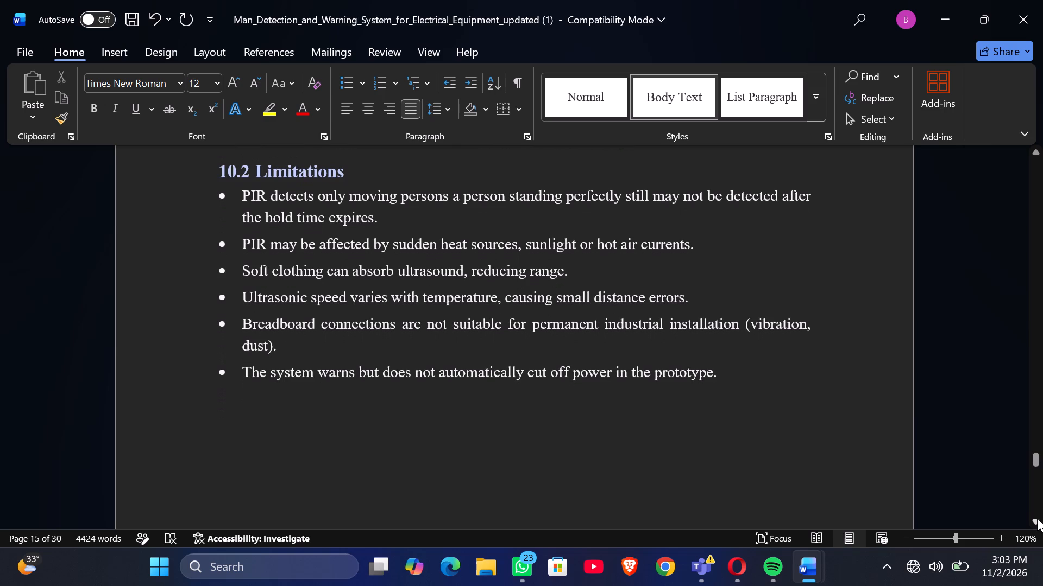
triple_click(1037, 518)
left_click(1037, 518)
left_click_drag(1037, 518, 1027, 563)
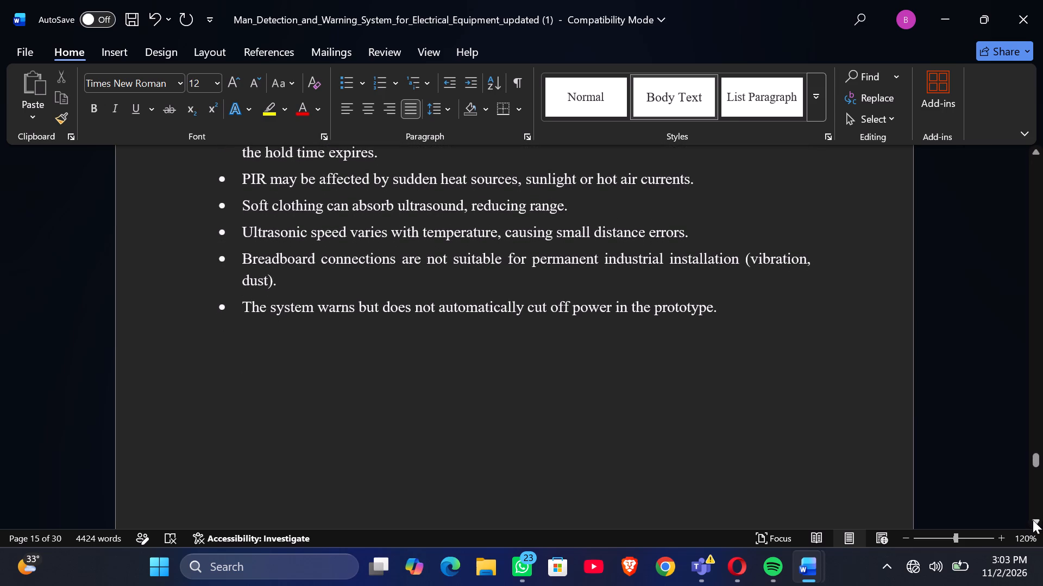
triple_click(1033, 520)
triple_click(1033, 520)
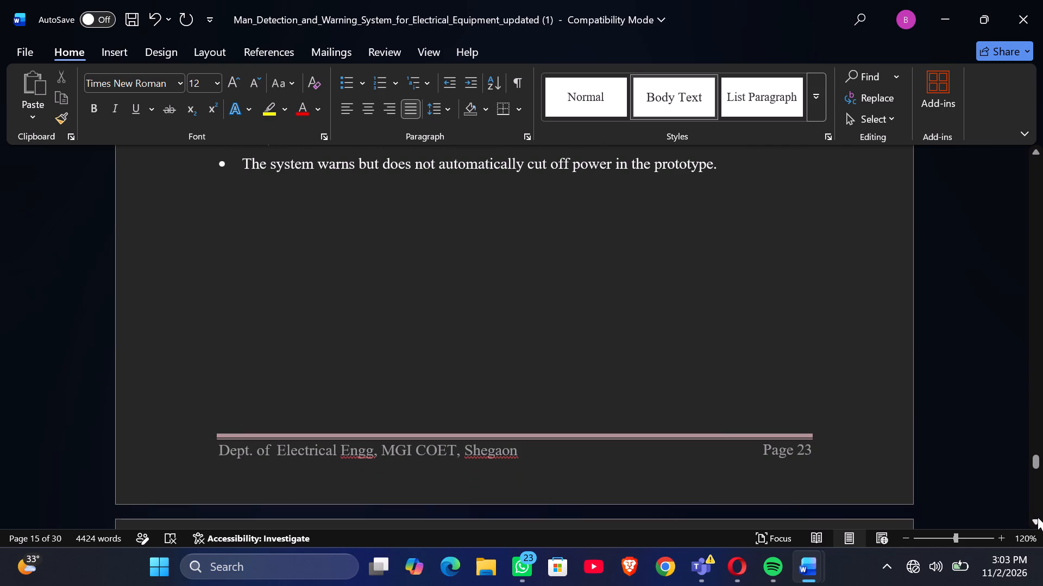
triple_click(1038, 517)
double_click(1038, 517)
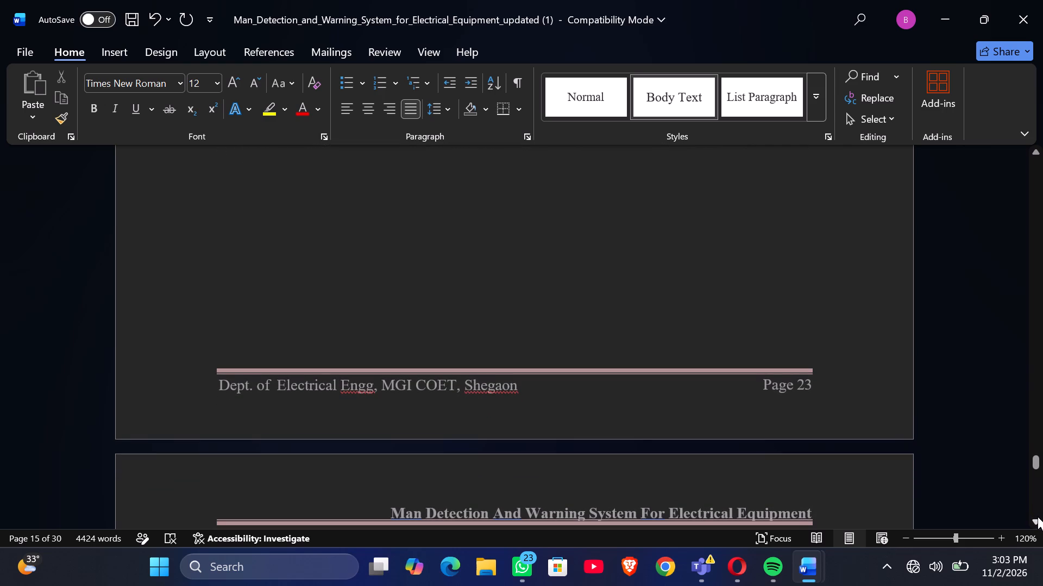
triple_click(1036, 518)
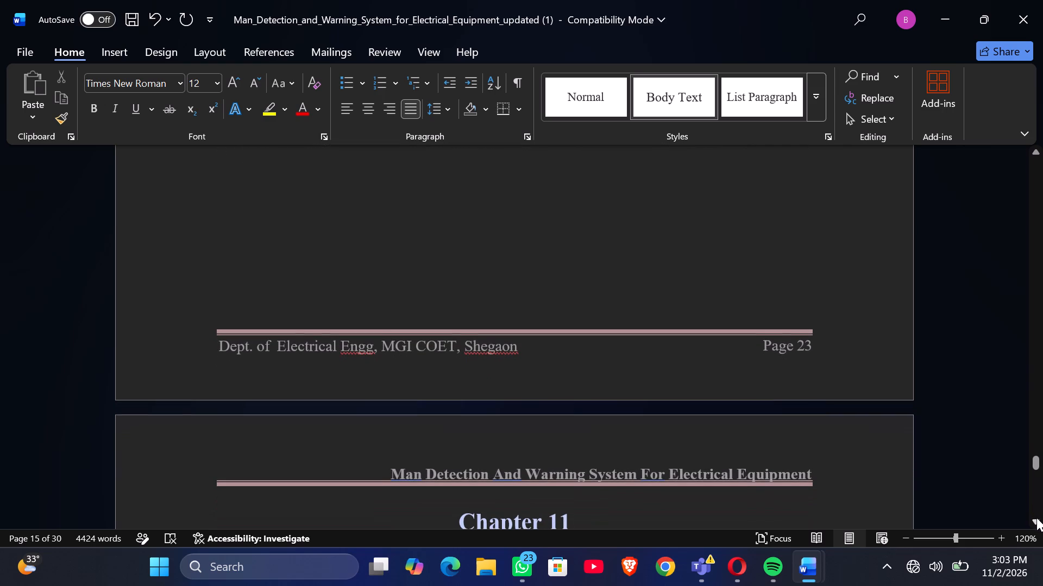
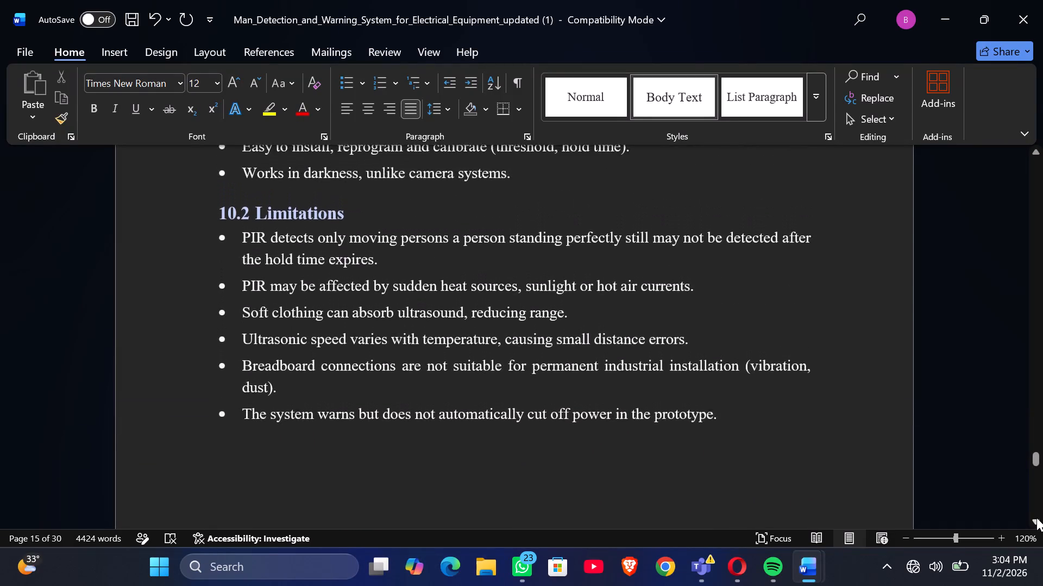
Skim back through the report from section 10.2 Limitations to the Table of Contents at the beginning.
scroll(1036, 518, "up", 7)
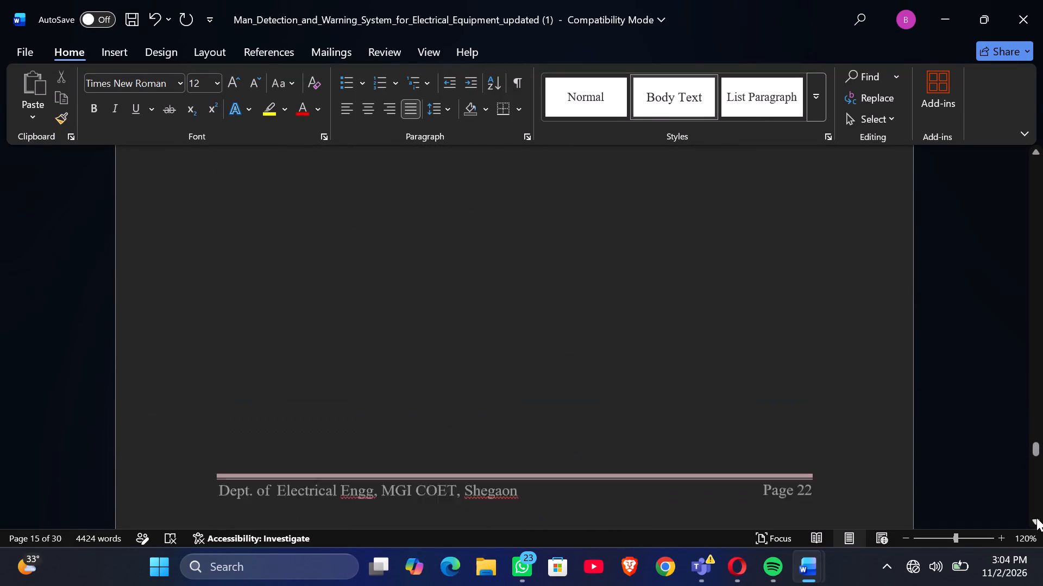
scroll(1036, 518, "up", 4)
scroll(1036, 518, "up", 20)
scroll(1036, 518, "up", 20)
scroll(1036, 518, "up", 20)
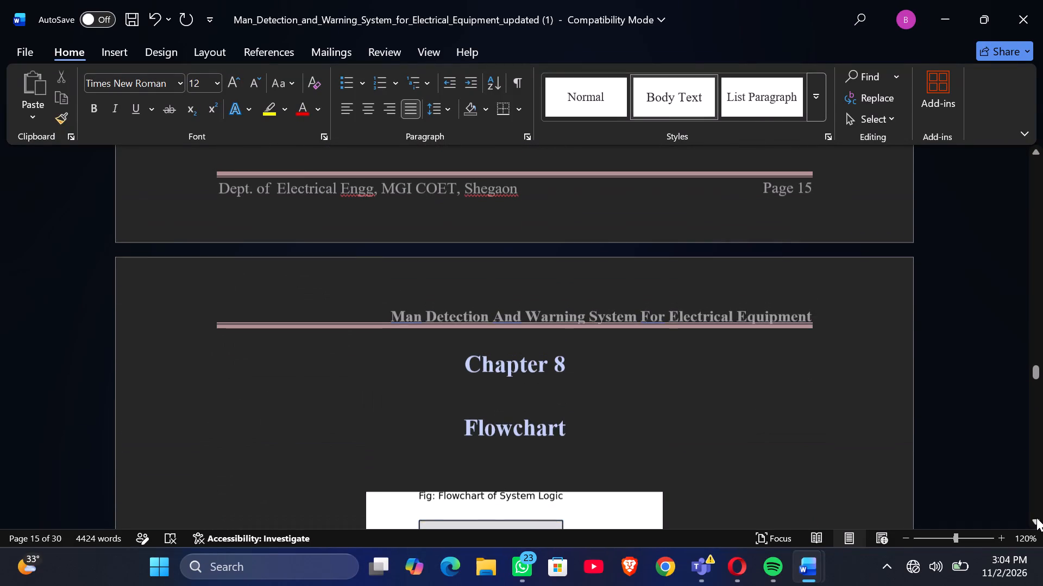
scroll(1036, 518, "up", 18)
scroll(1036, 518, "up", 5)
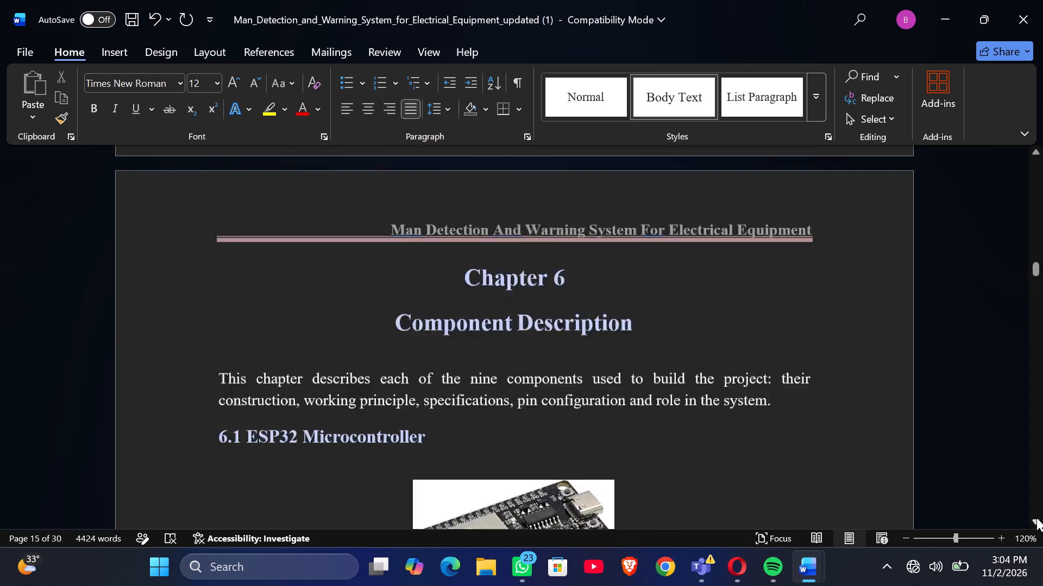
scroll(1036, 518, "up", 18)
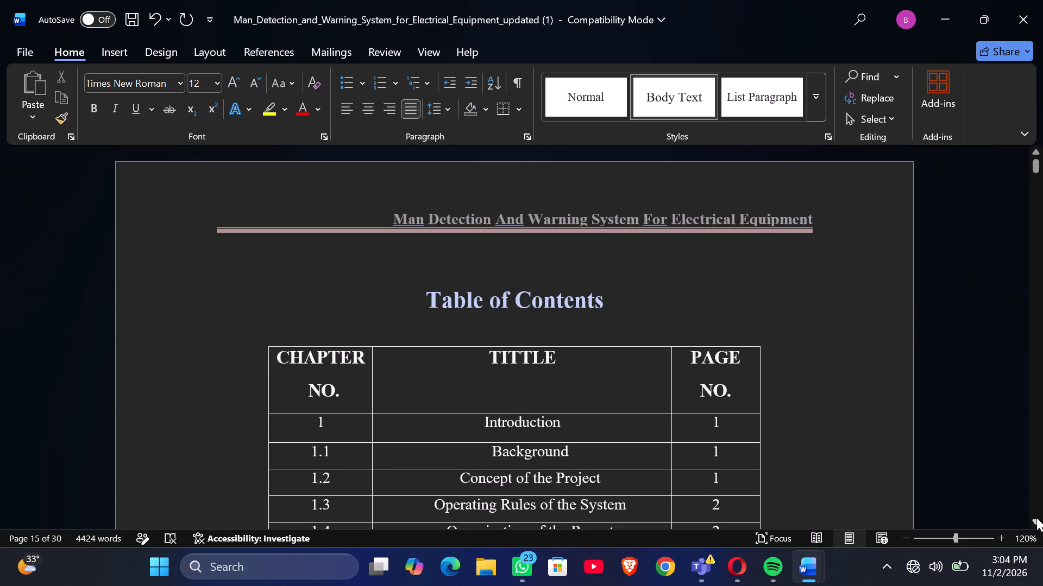
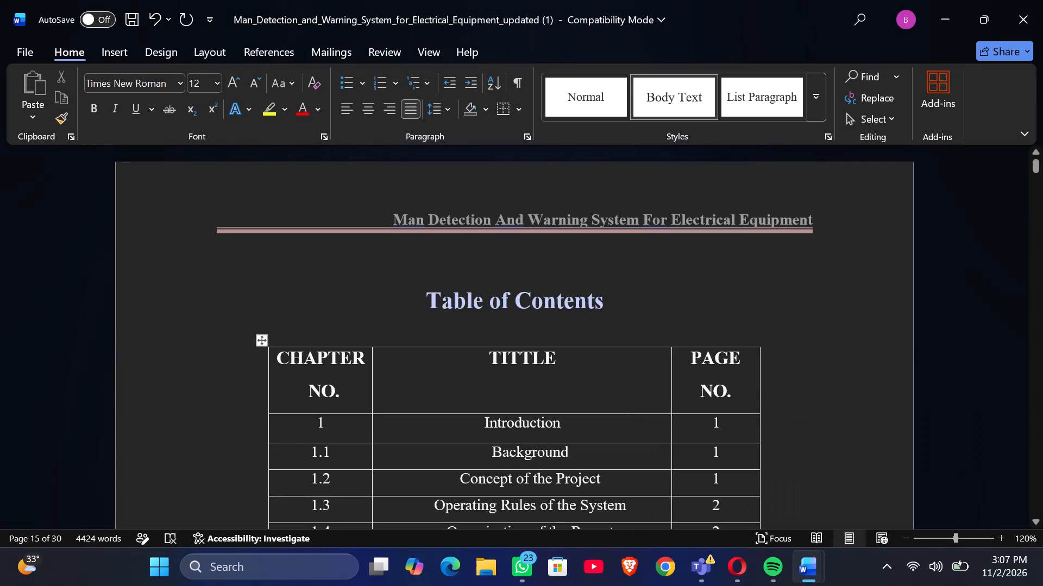
Add blank lines below reference [8], the last entry in the reference list at the end of the report.
scroll(756, 405, "down", 18)
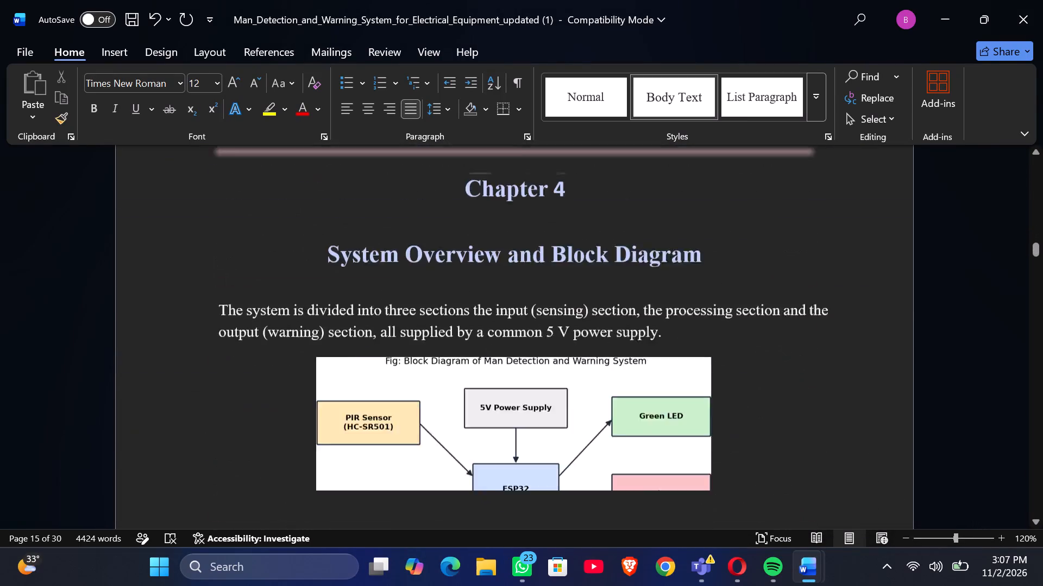
scroll(756, 405, "down", 14)
scroll(759, 378, "down", 8)
scroll(759, 378, "down", 20)
scroll(759, 378, "down", 20)
scroll(759, 378, "down", 20)
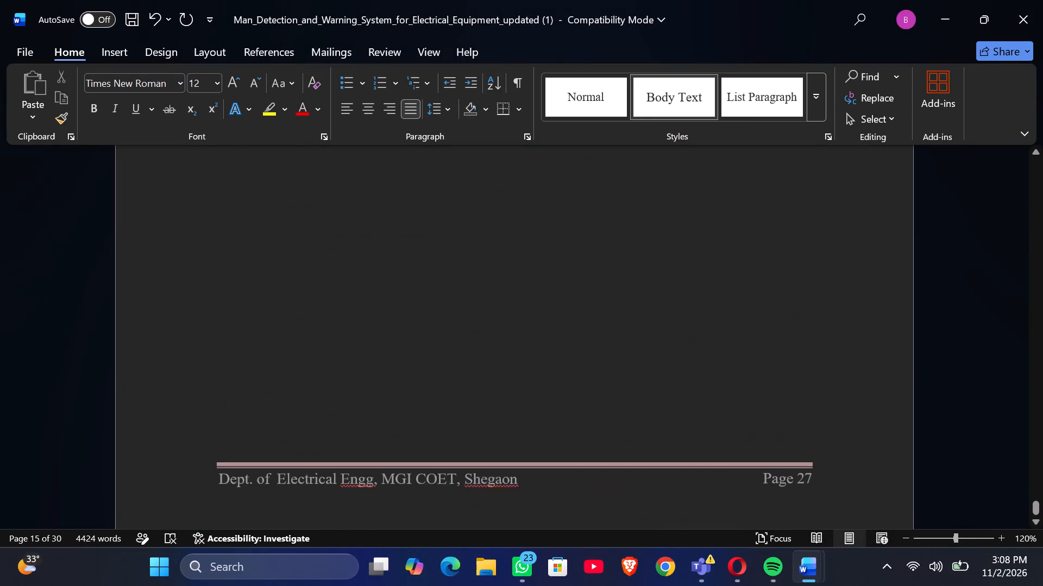
scroll(759, 378, "down", 5)
scroll(584, 402, "up", 1)
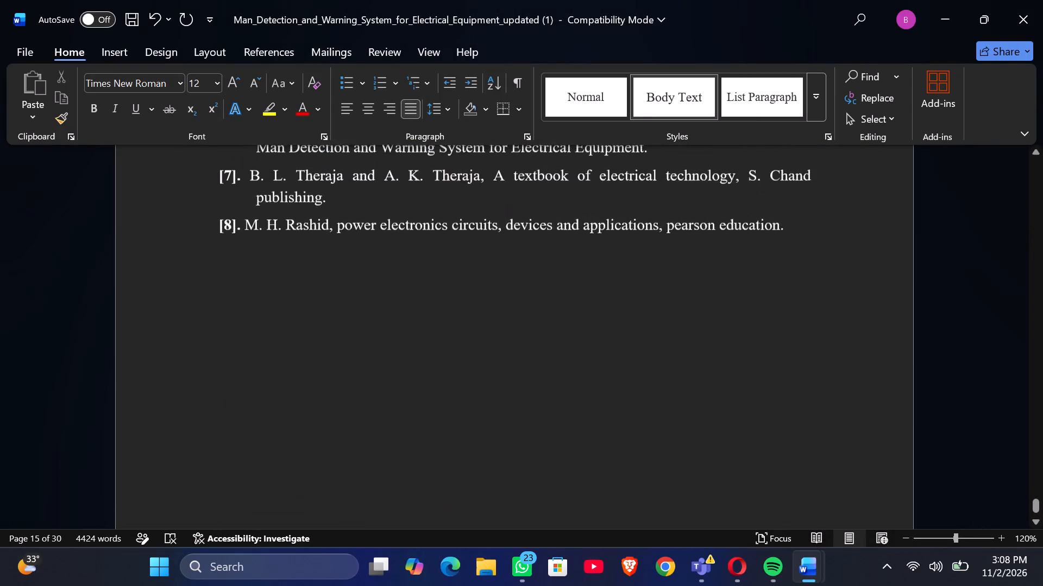
scroll(584, 402, "down", 1)
left_click(248, 256)
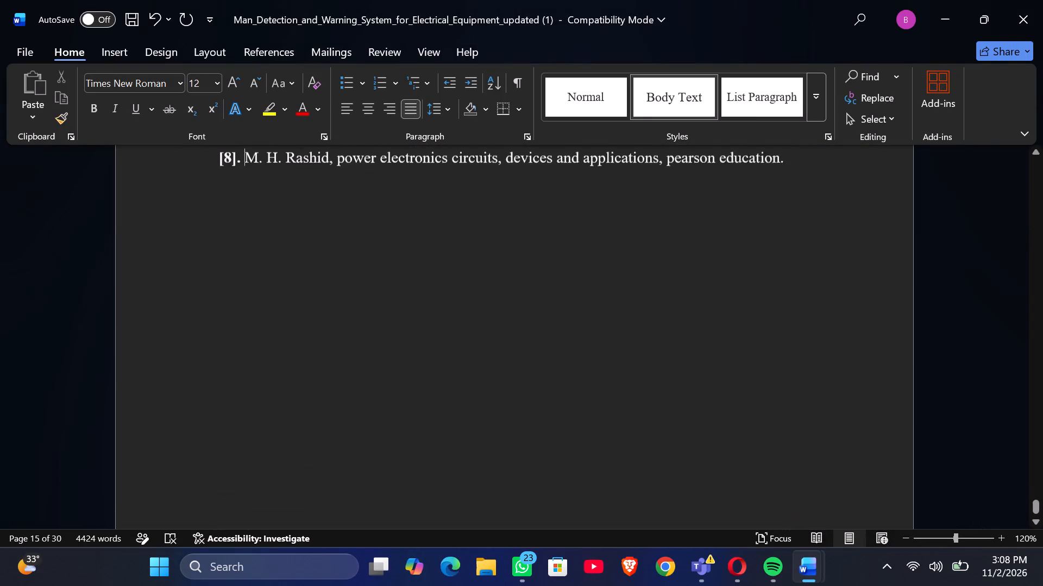
left_click(271, 283)
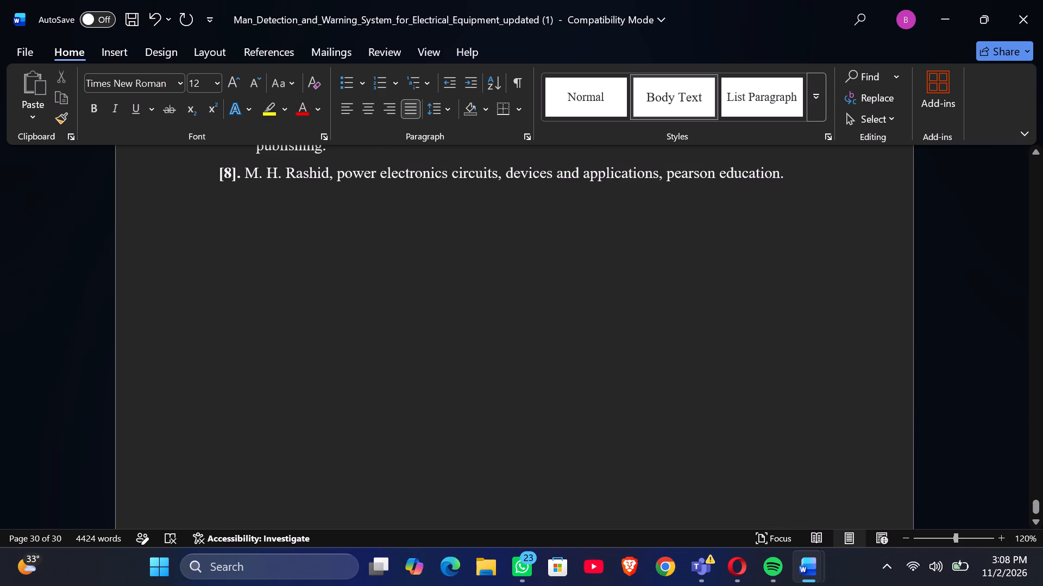
left_click(788, 170)
key("Return")
key("Return")
key("Return")
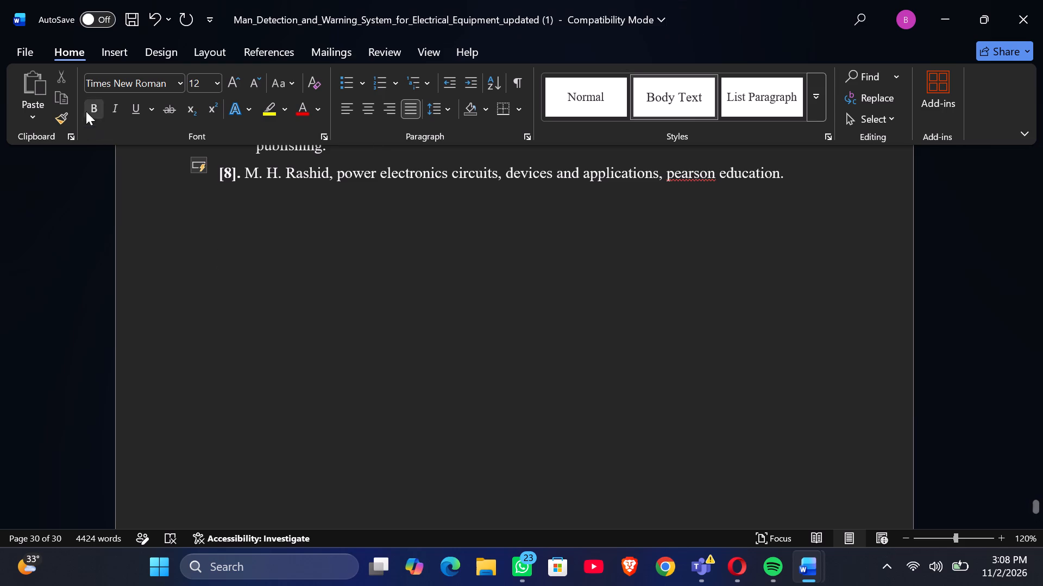
Open the table insertion options for the blank space below reference [8].
left_click(104, 62)
left_click(121, 113)
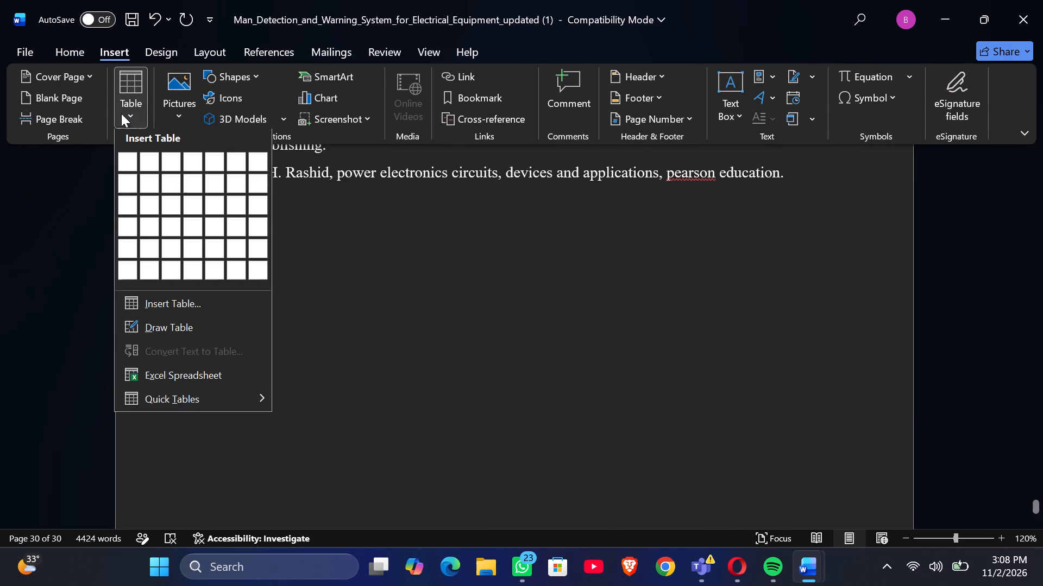
Insert the picture Man Detection and Warning System Diagram from the Downloads folder below reference [8] on the last page.
left_click(5, 261)
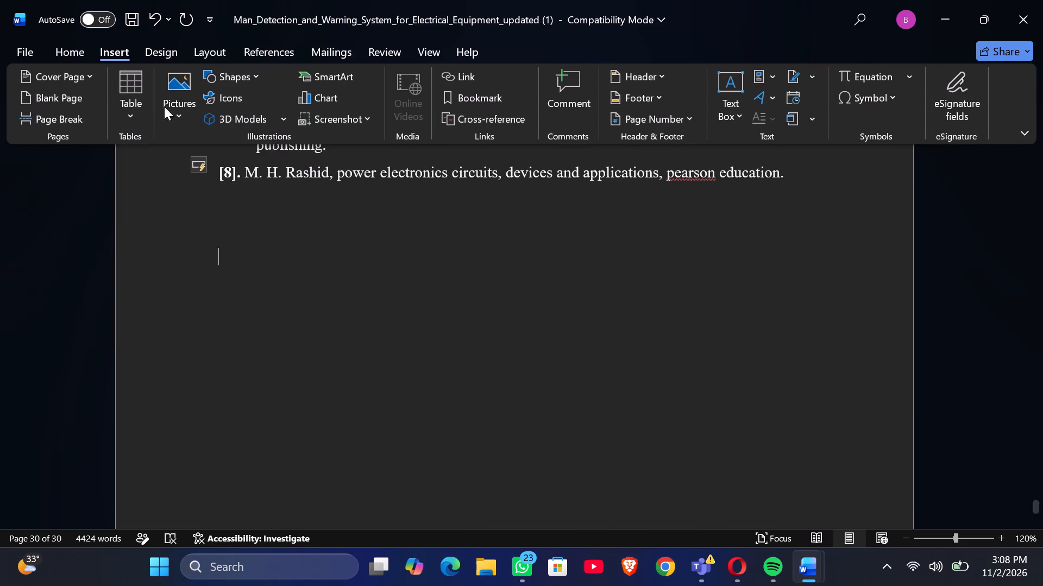
left_click(182, 104)
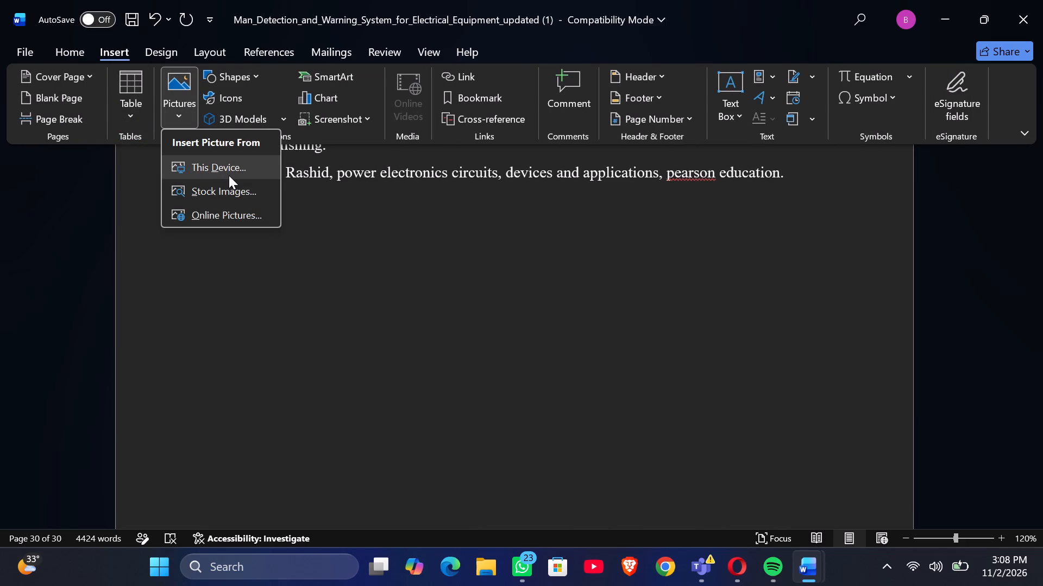
left_click(229, 175)
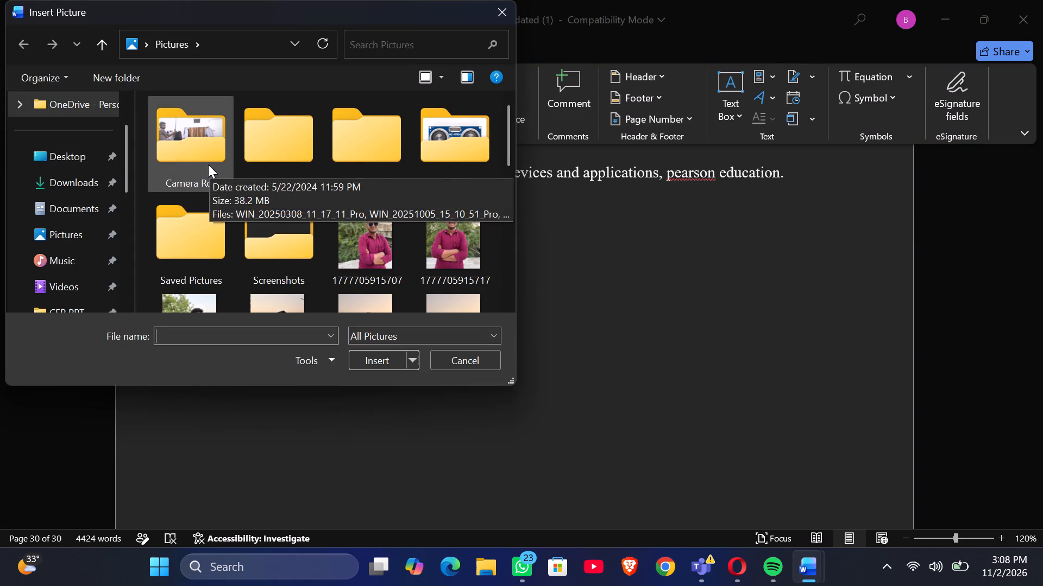
scroll(291, 204, "down", 1)
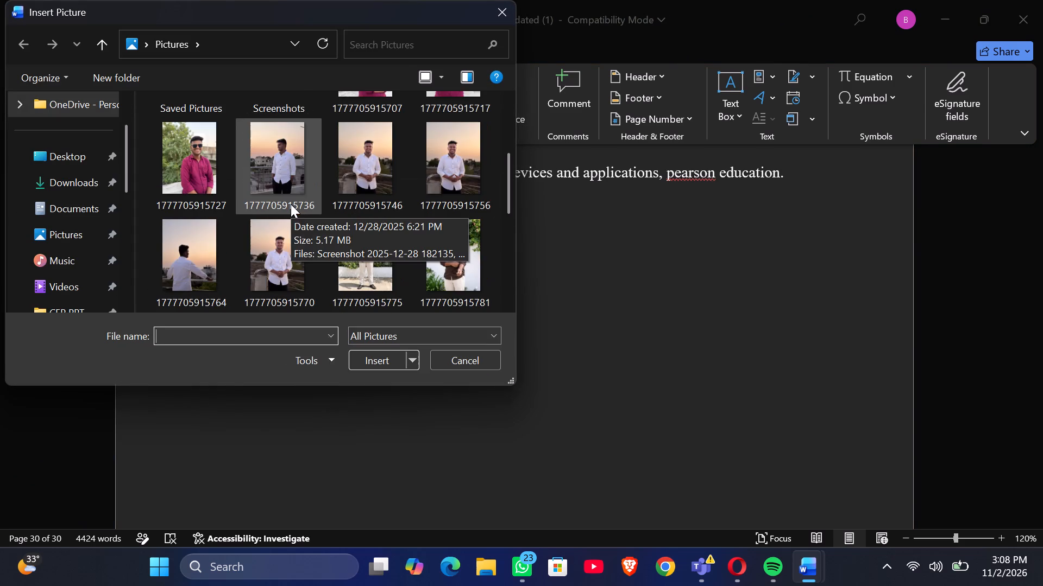
scroll(291, 204, "down", 2)
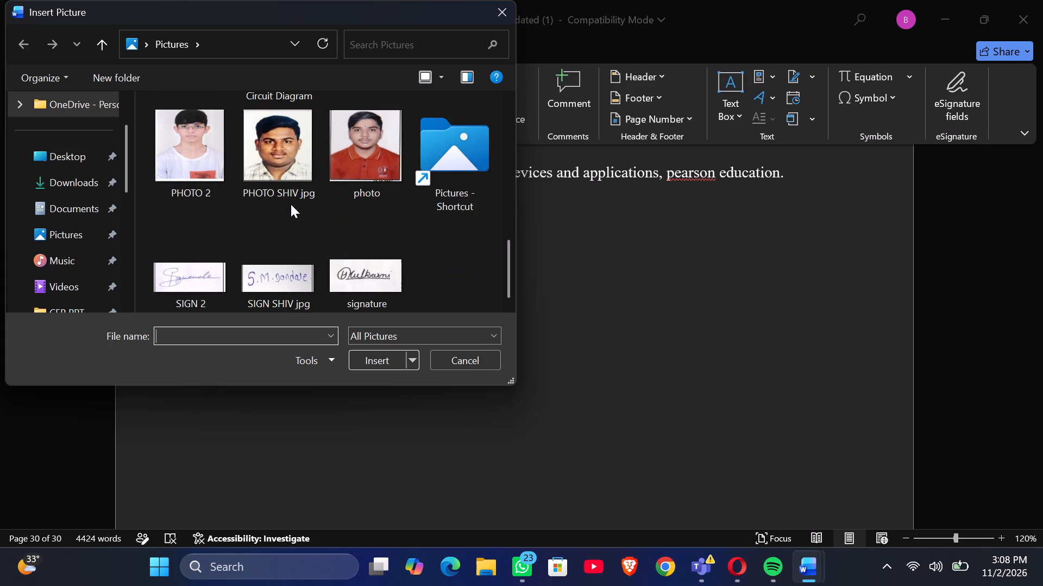
scroll(291, 204, "up", 1)
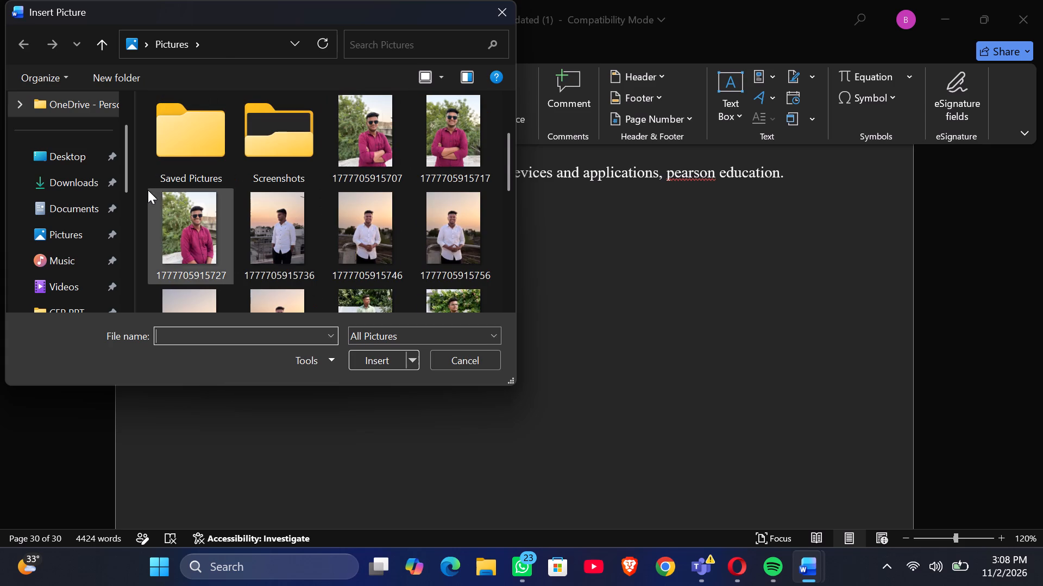
left_click(77, 187)
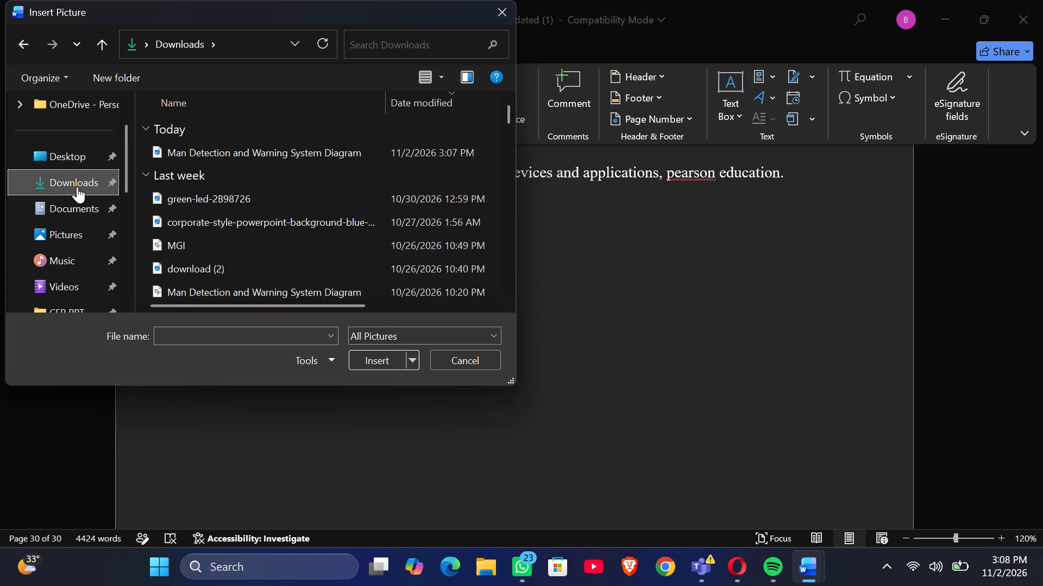
left_click(222, 152)
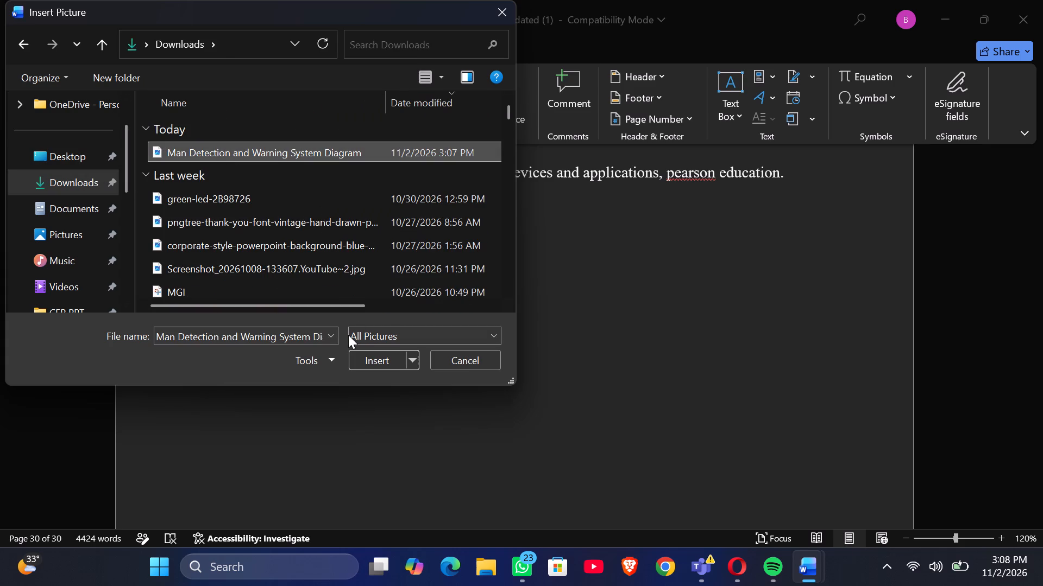
left_click(363, 365)
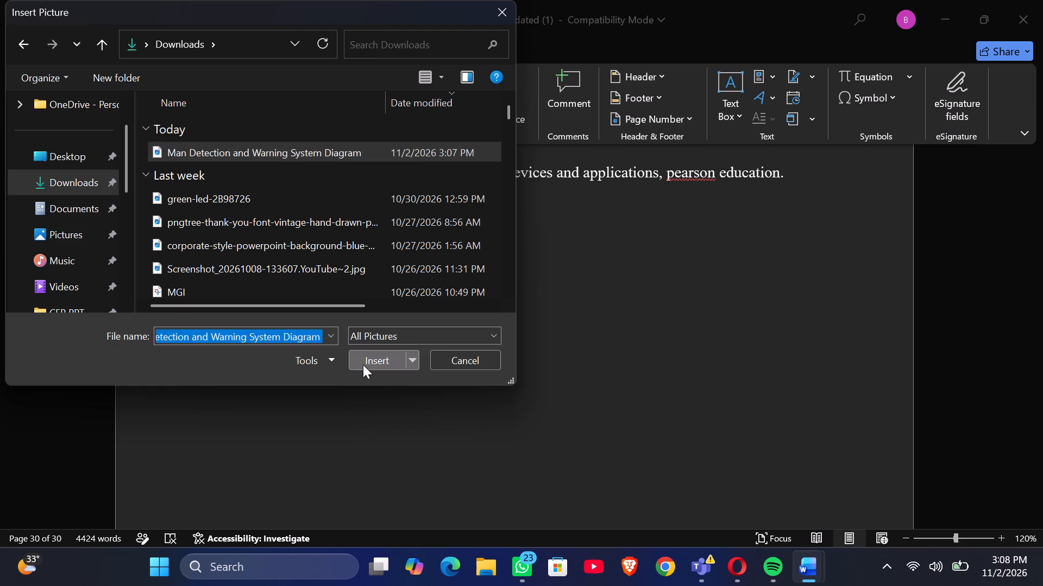
Shrink the inserted circuit photo proportionally to about 3.03" high by 4.33" wide so it fits beneath the references.
scroll(363, 365, "up", 1)
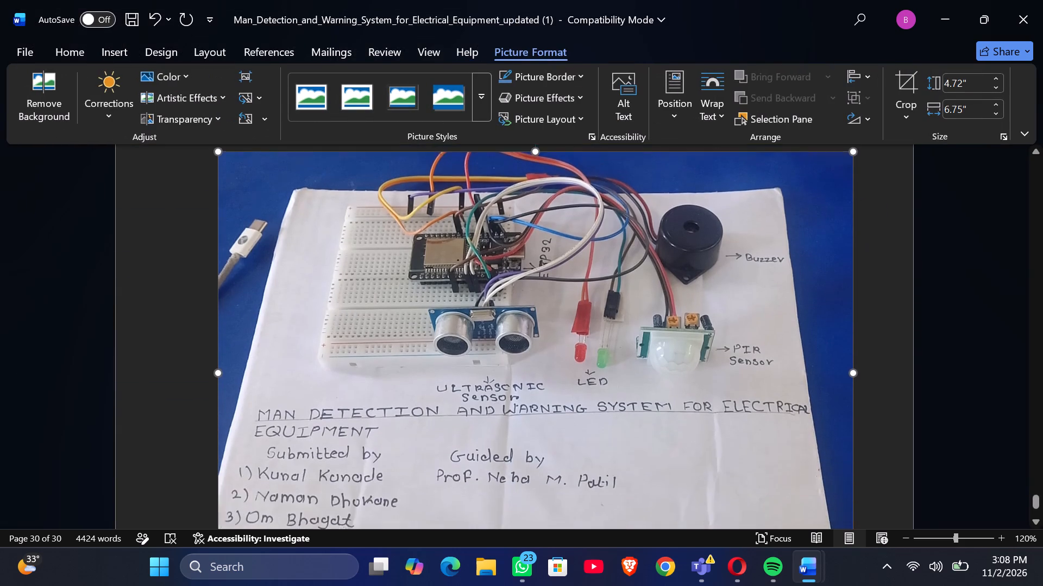
scroll(363, 365, "up", 3)
scroll(363, 365, "down", 2)
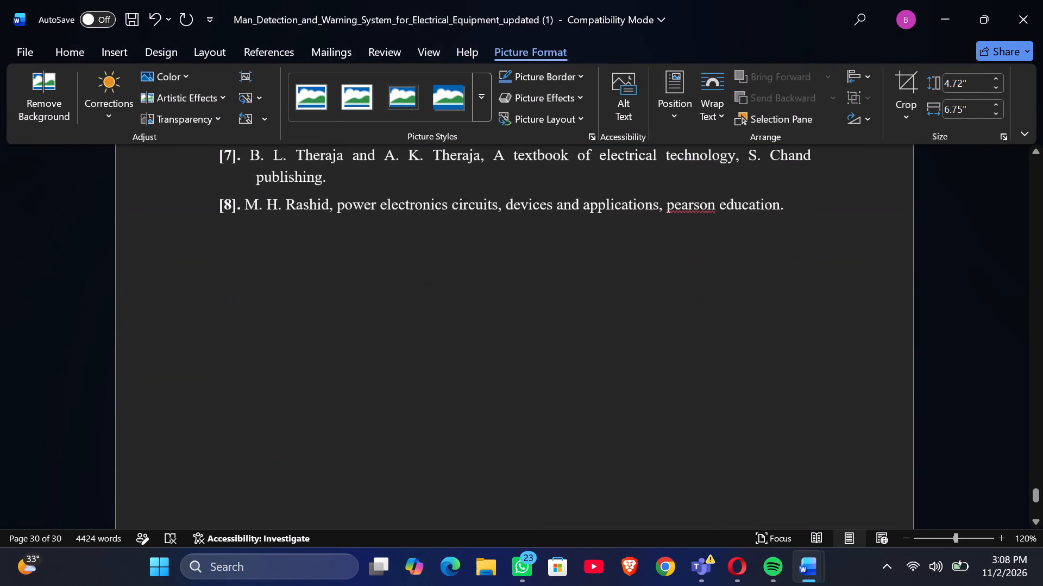
scroll(363, 365, "down", 1)
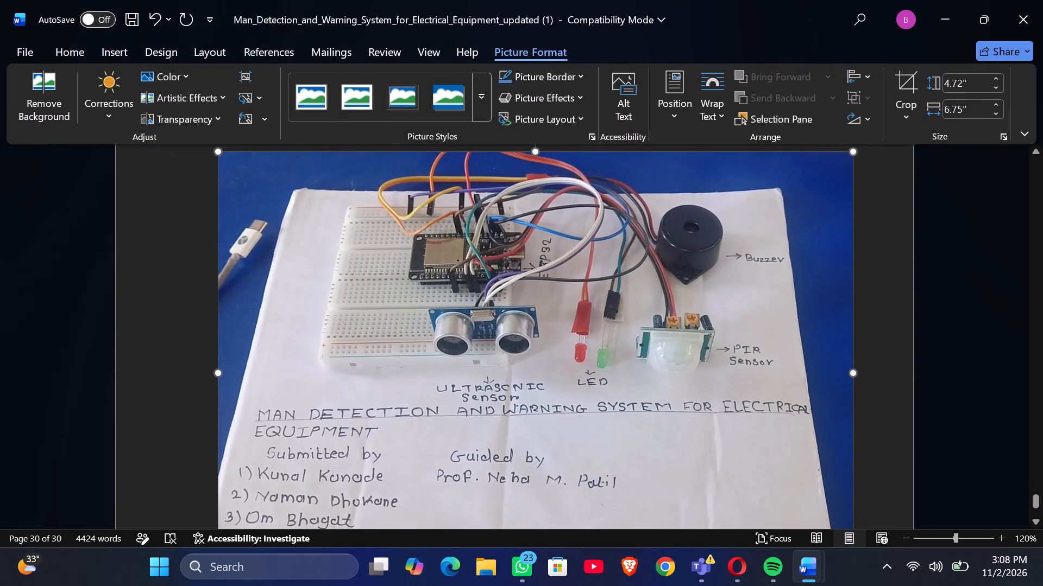
scroll(363, 365, "down", 2, "ctrl")
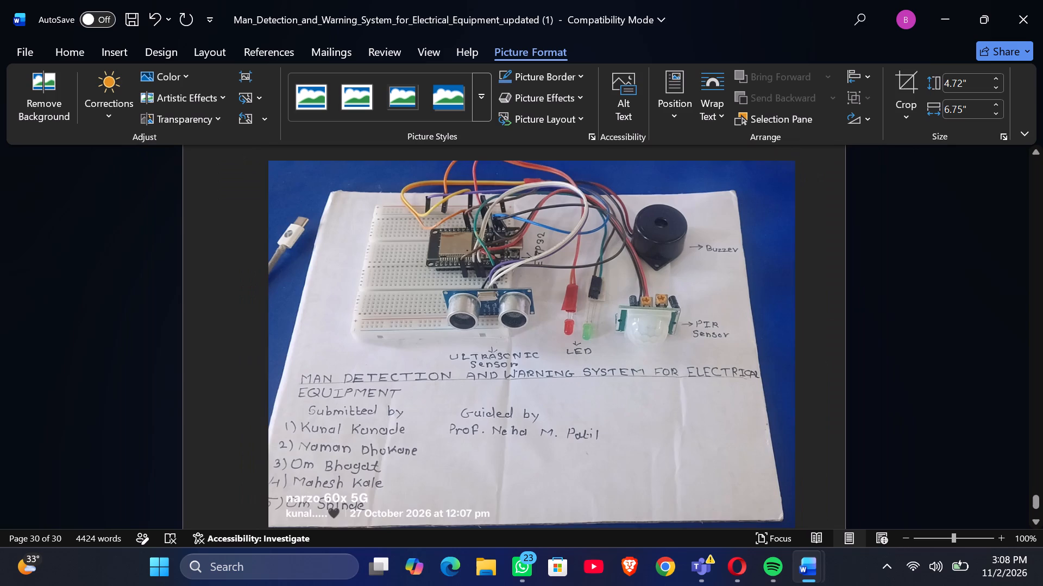
scroll(363, 365, "down", 2, "ctrl")
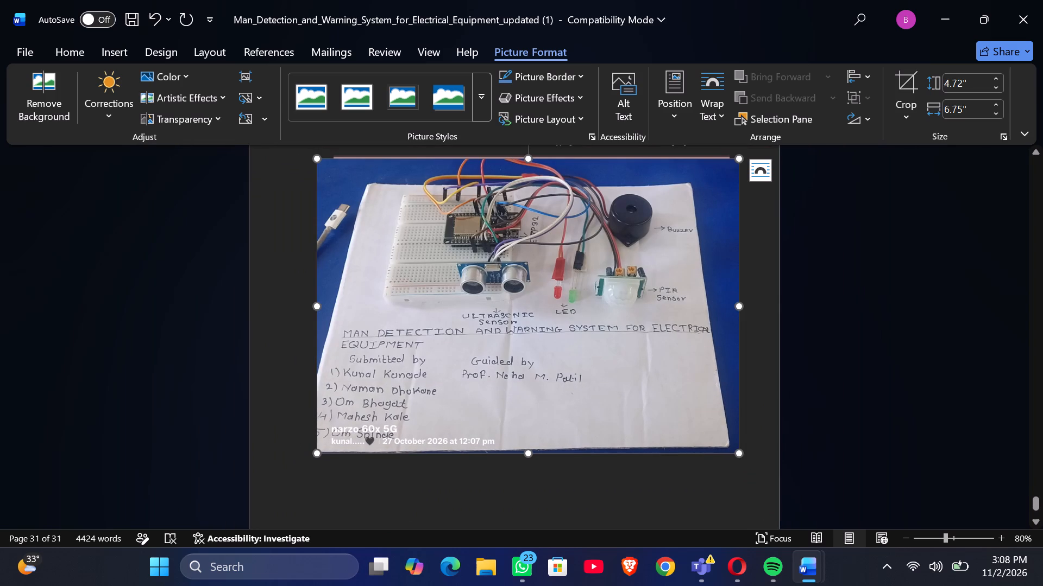
left_click_drag(739, 451, 698, 426)
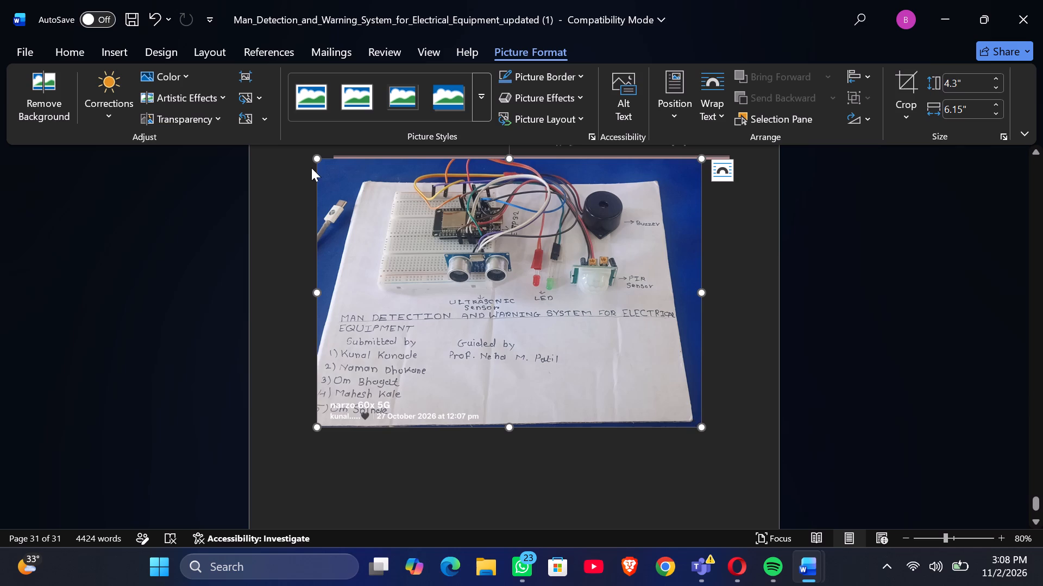
left_click_drag(316, 158, 345, 176)
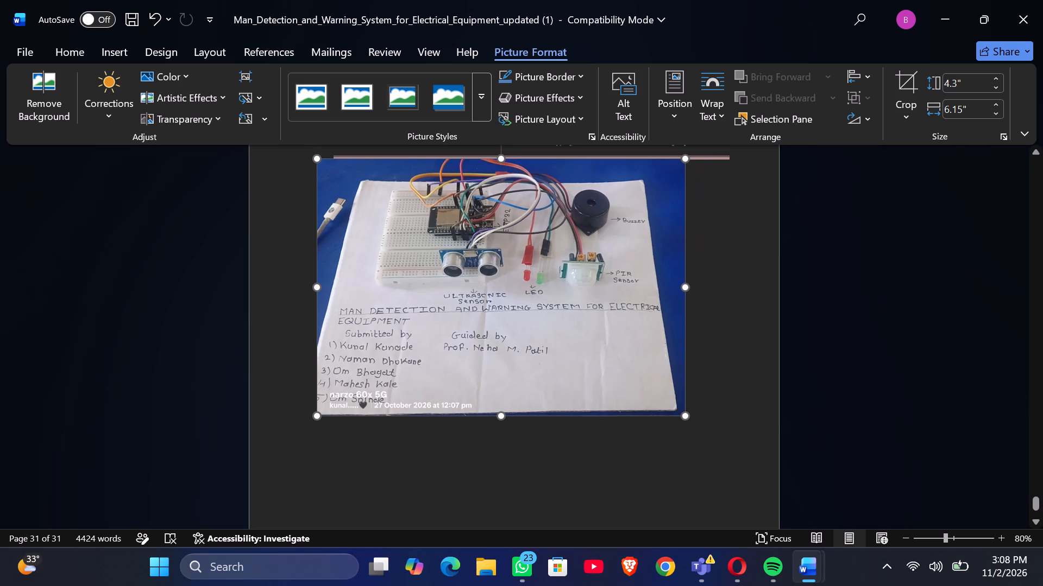
left_click_drag(345, 176, 454, 238)
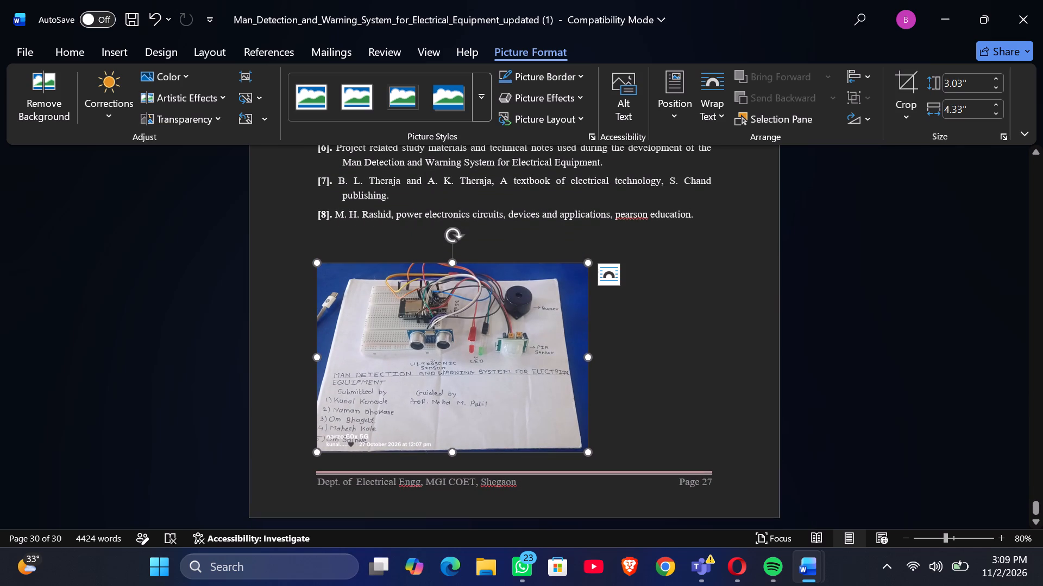
Try to move the resized circuit photo away from the left margin into the empty space beside it.
left_click_drag(535, 332, 535, 330)
left_click_drag(535, 330, 602, 316)
right_click_drag(536, 328, 602, 316)
left_click_drag(487, 308, 487, 307)
right_click_drag(487, 308, 487, 307)
left_click_drag(487, 307, 536, 314)
right_click_drag(487, 307, 605, 295)
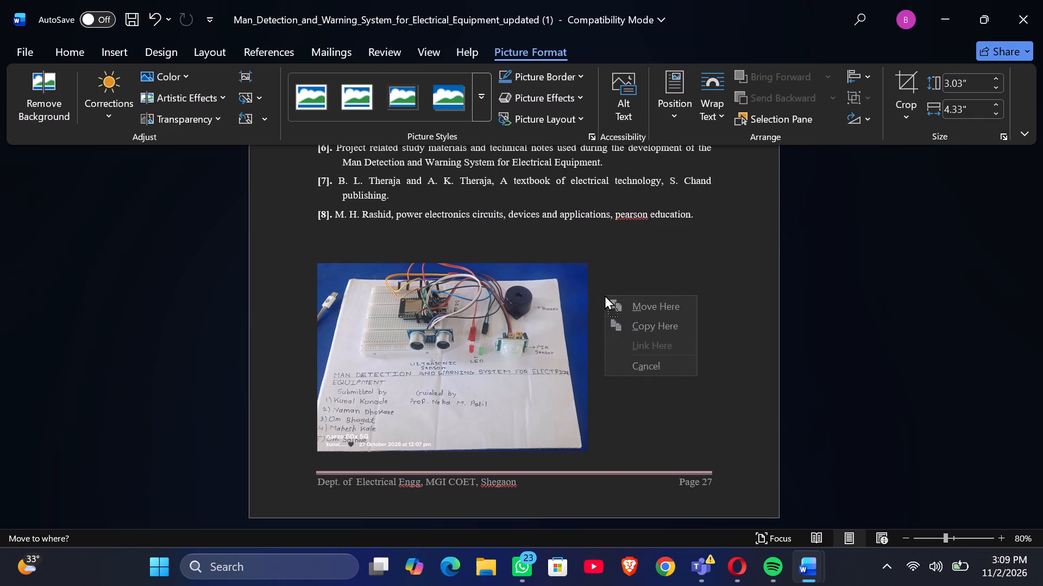
right_click_drag(605, 295, 611, 293)
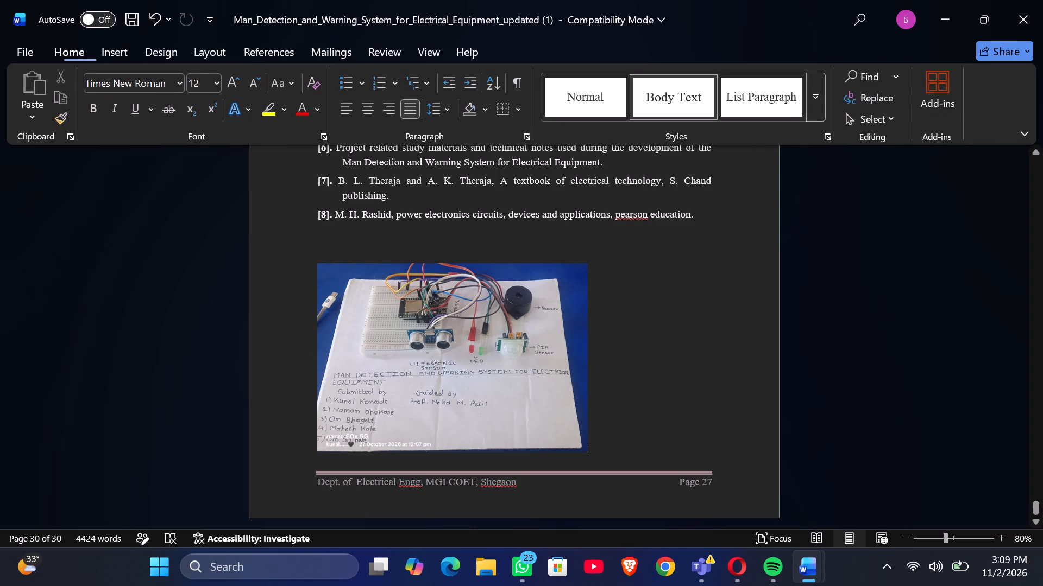
double_click(580, 303)
right_click_drag(580, 303, 604, 299)
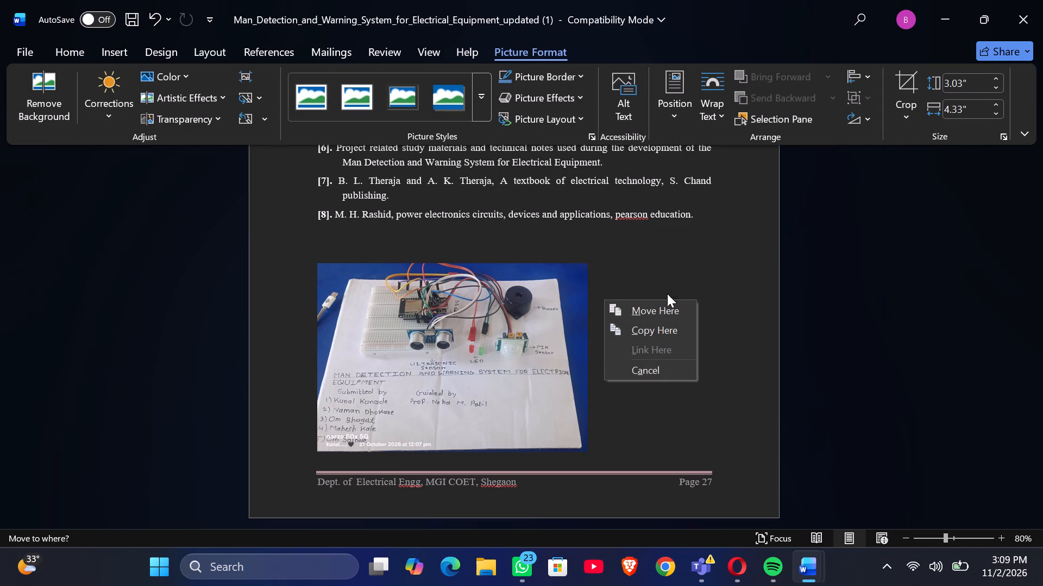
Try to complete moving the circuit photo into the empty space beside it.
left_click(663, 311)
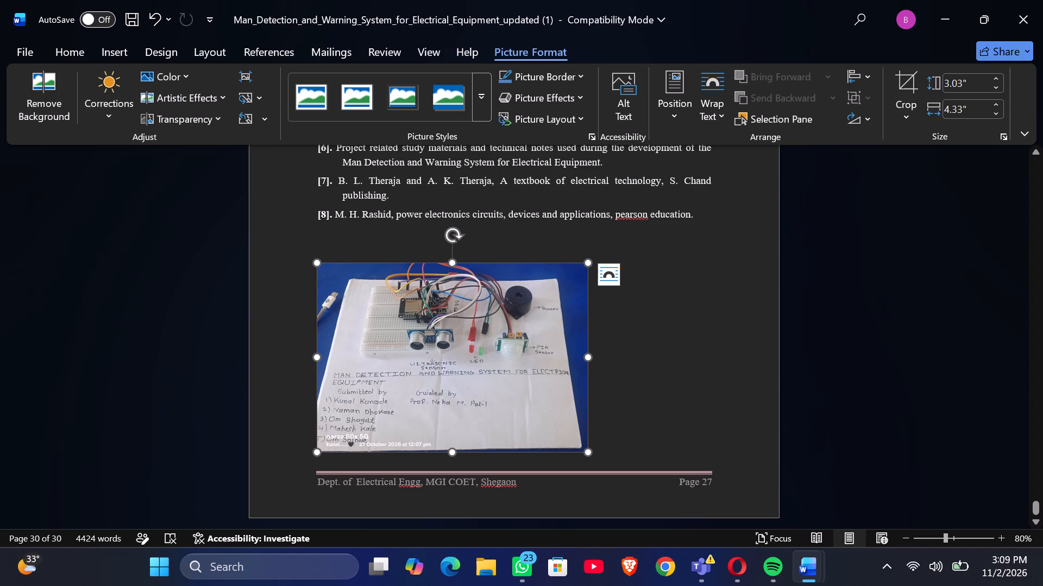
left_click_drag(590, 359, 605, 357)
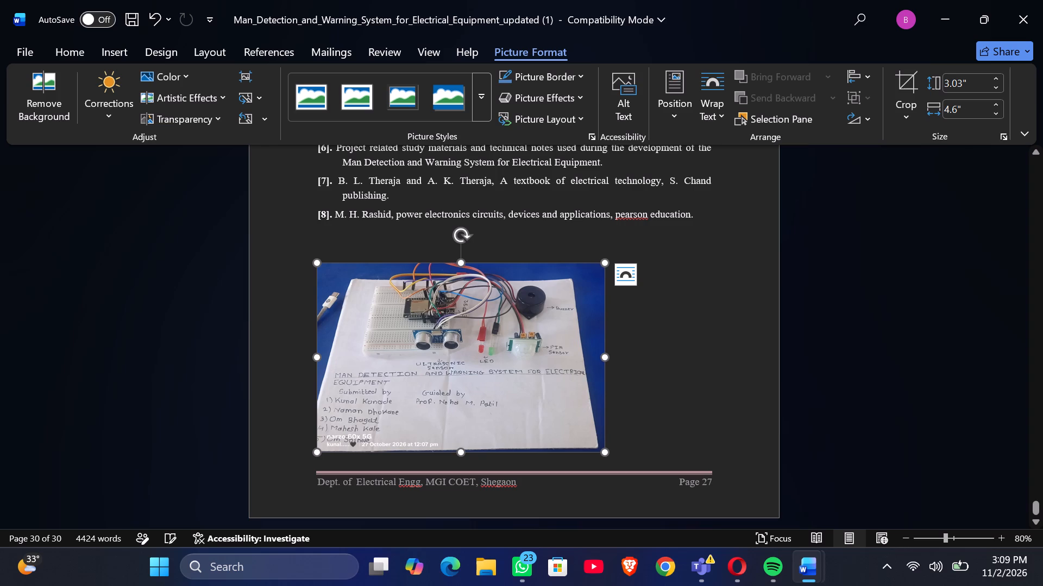